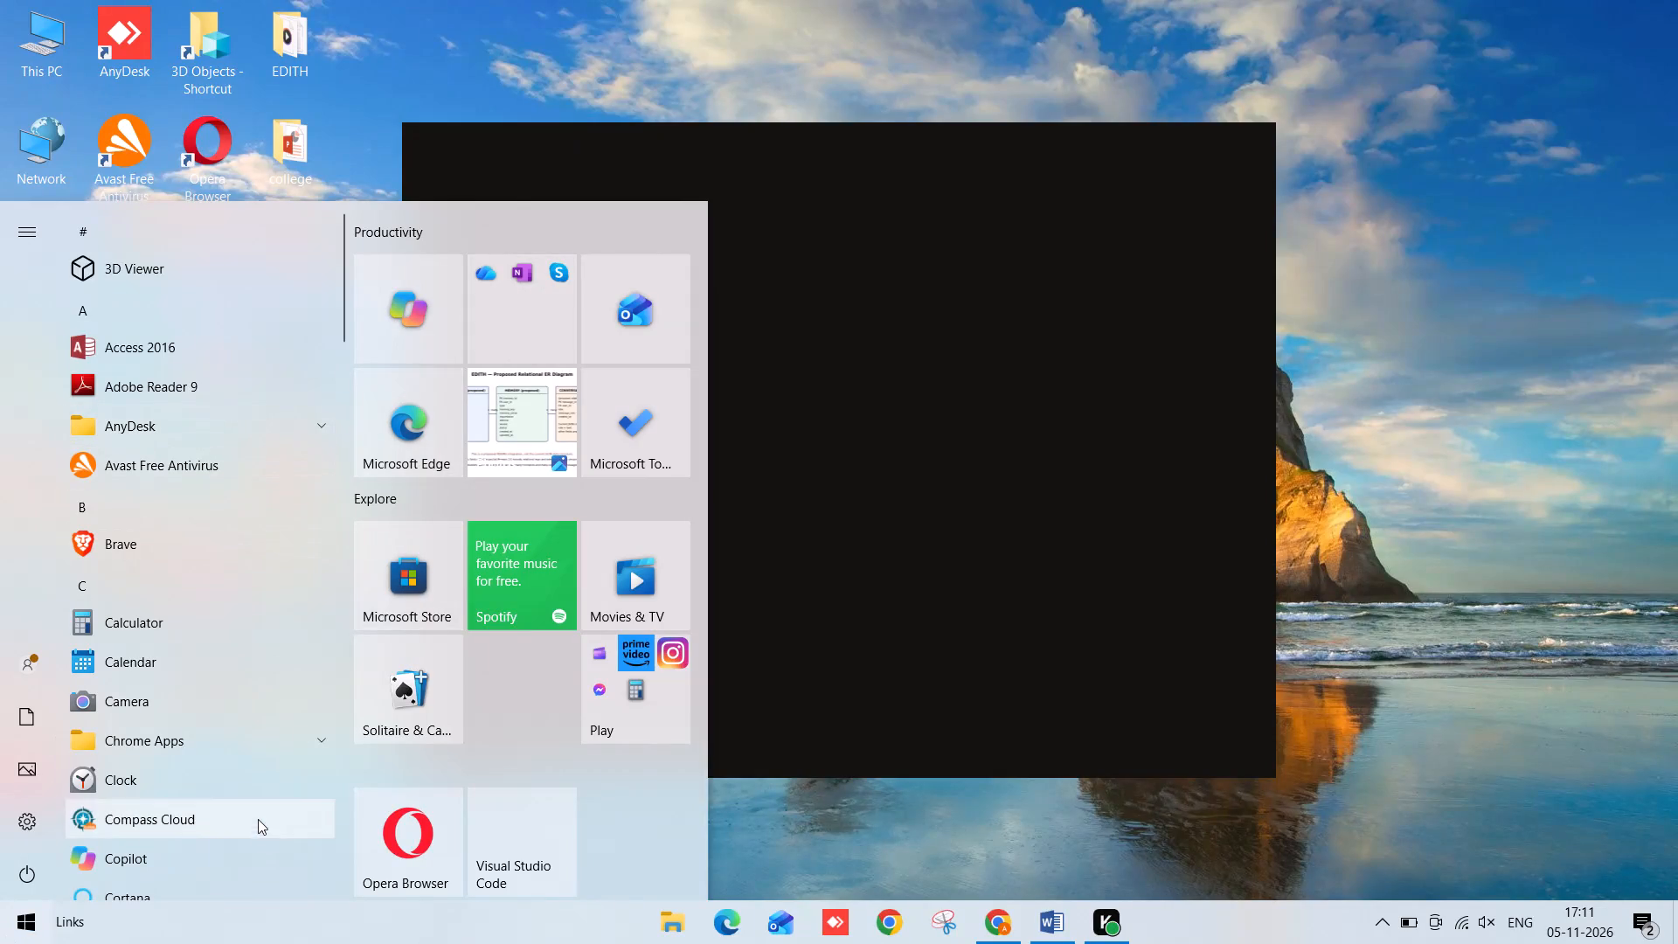
Search the system for "vs code" and launch Visual Studio Code.
text(vs)
key(space)
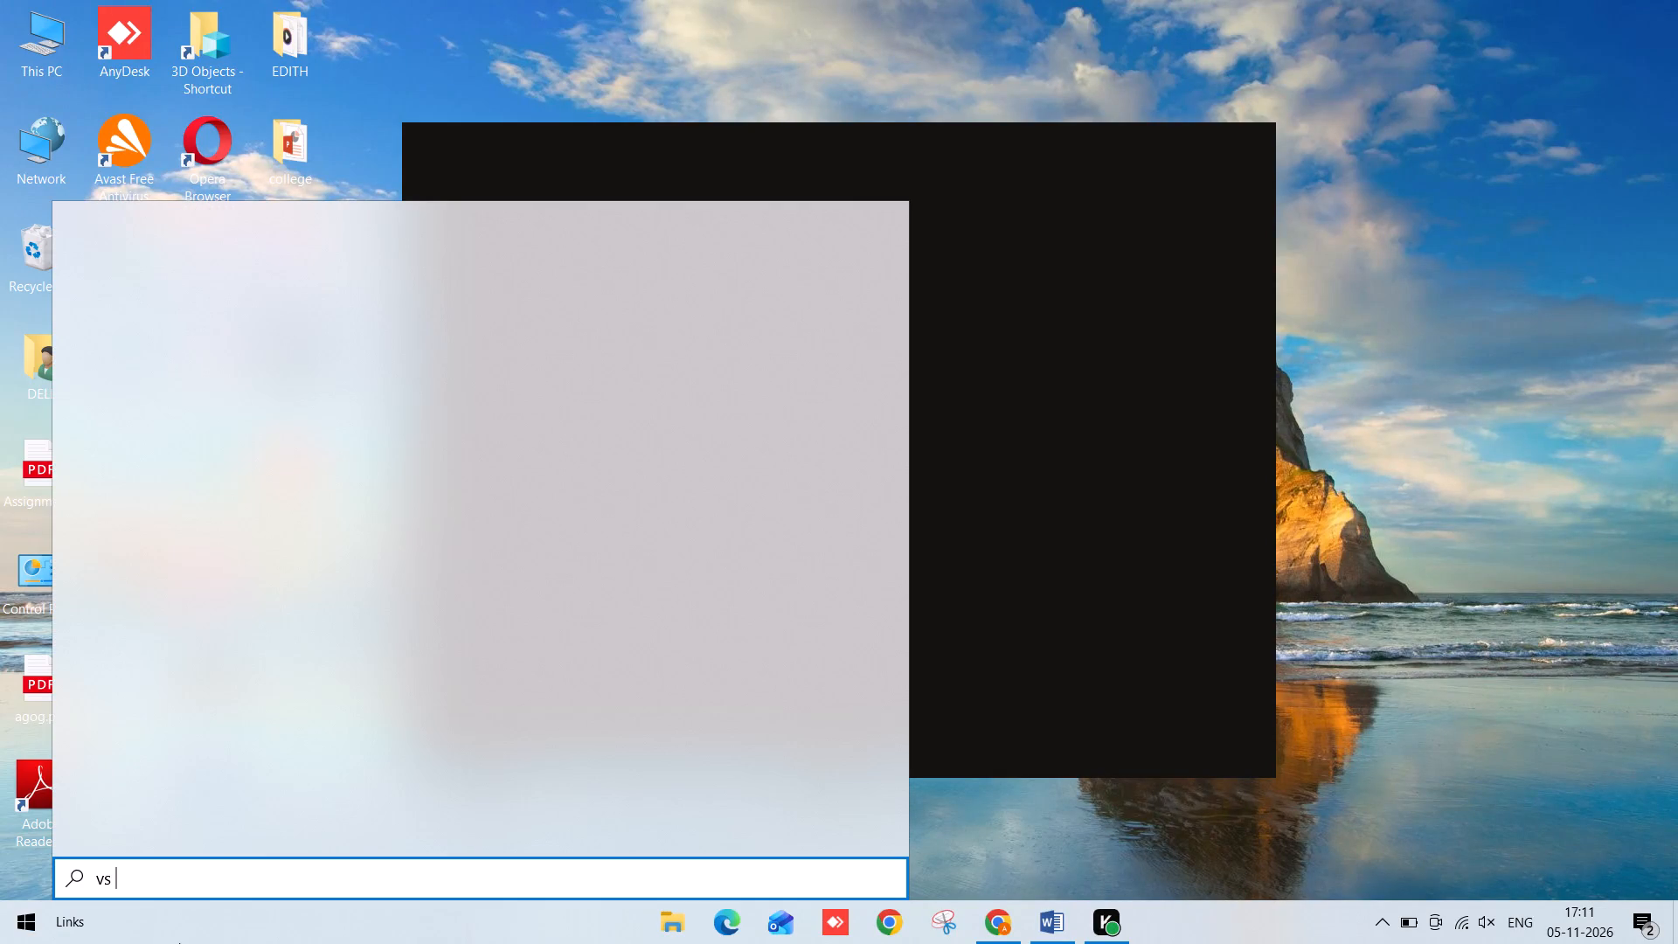
text(code)
key(Return)
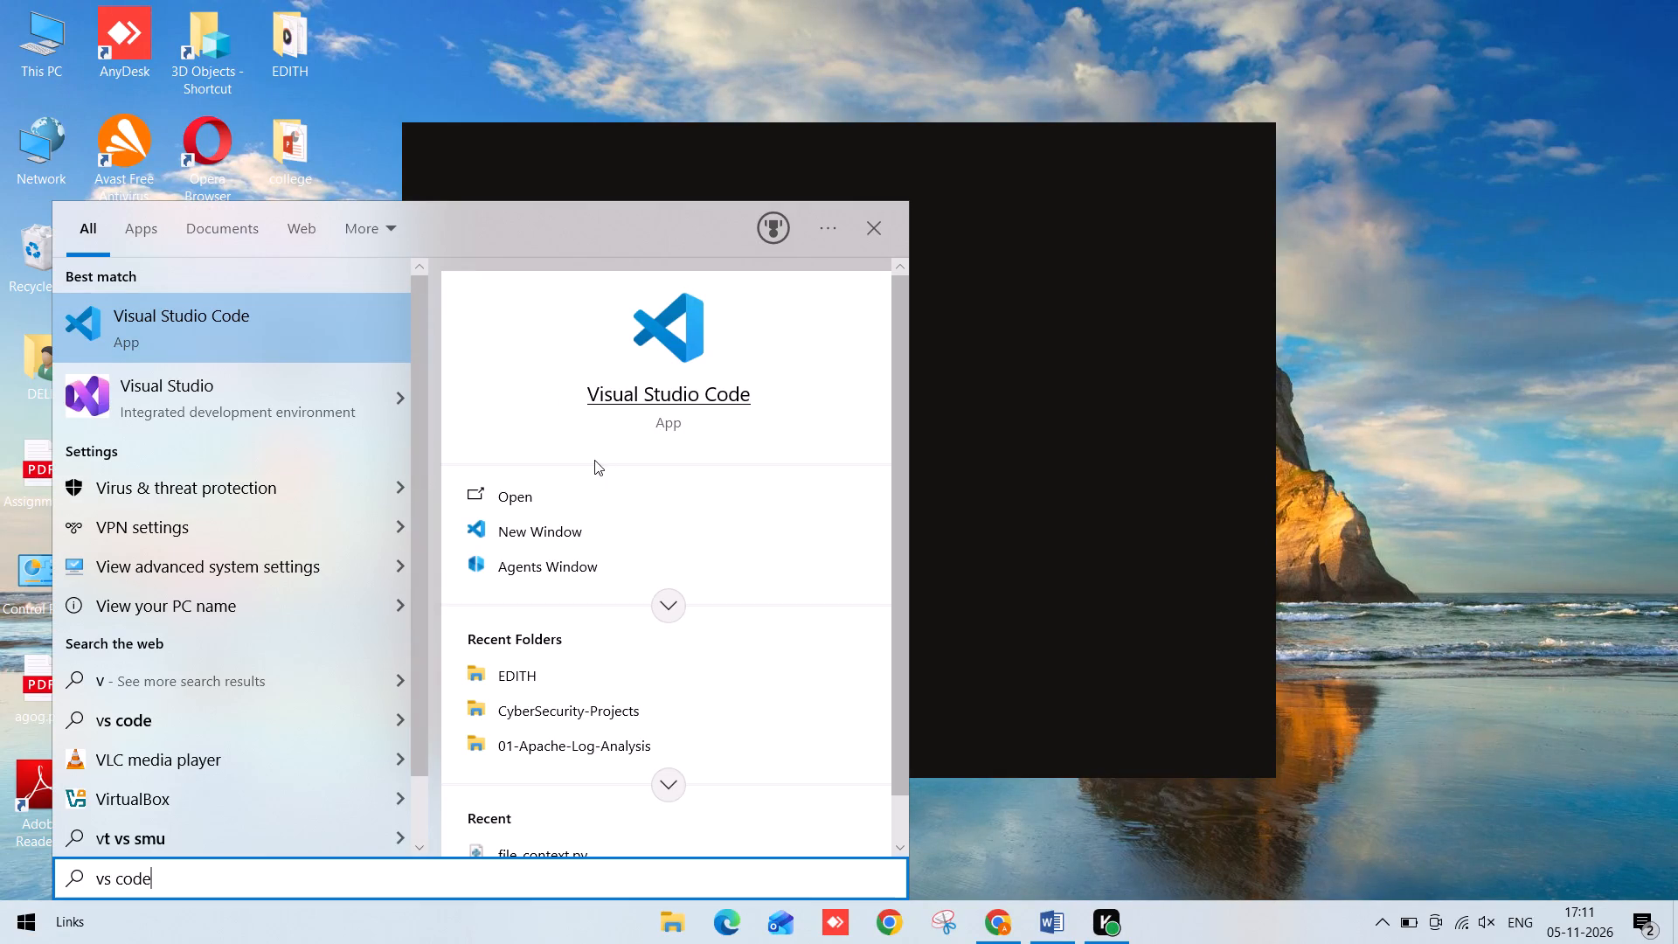
click(576, 504)
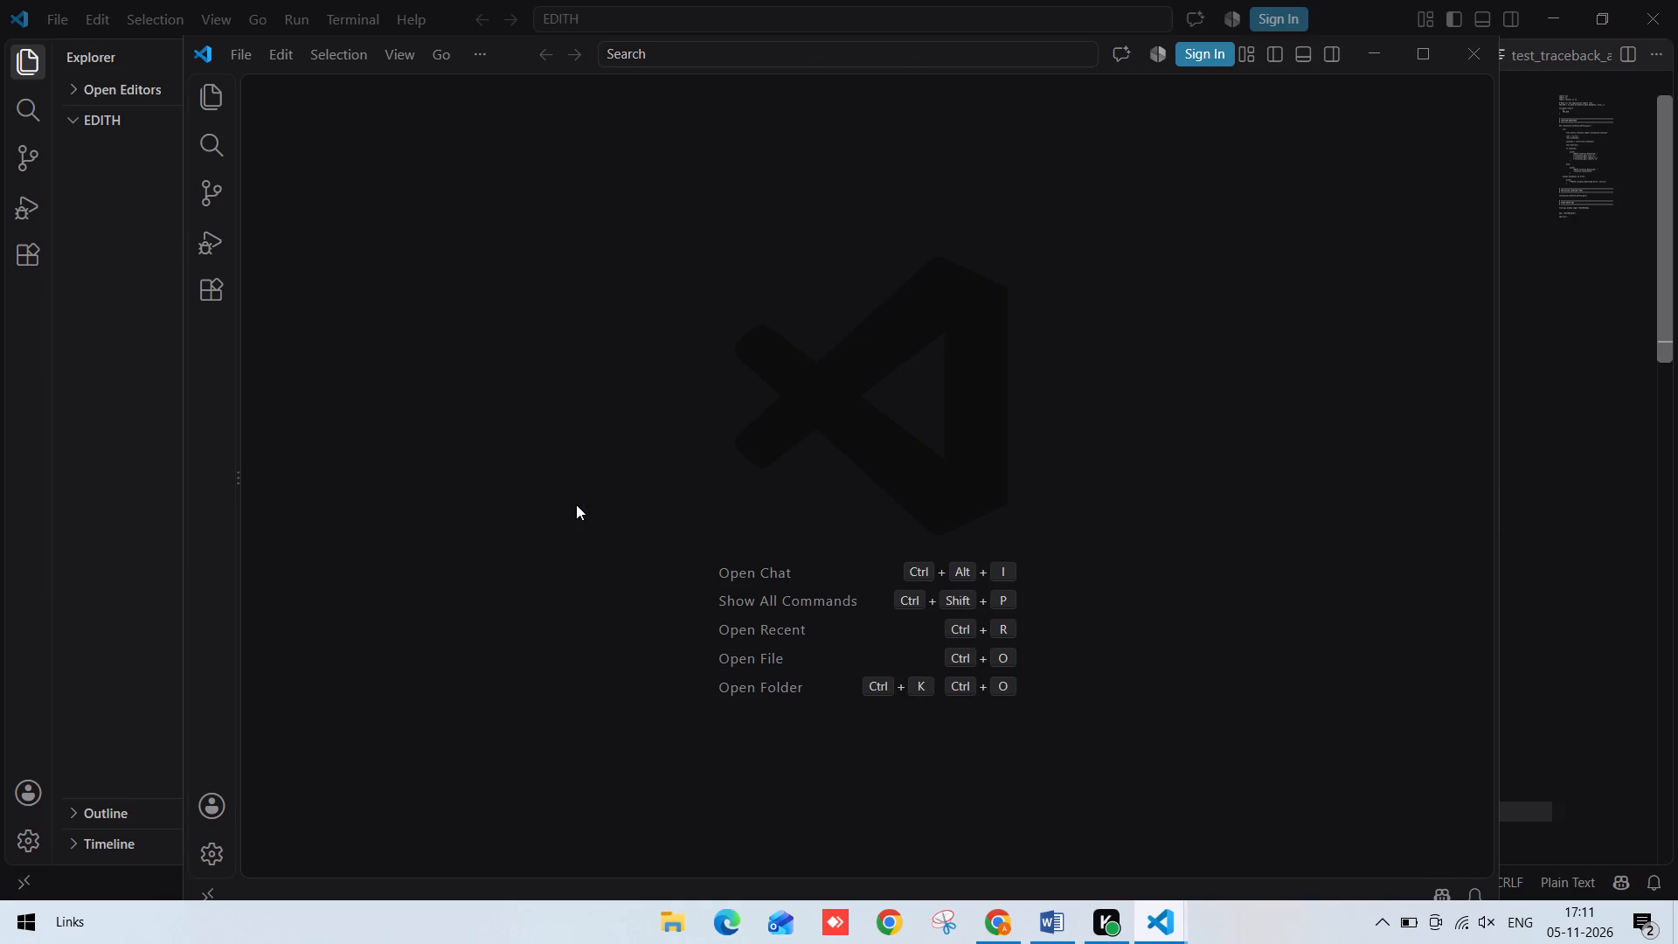
click(576, 504)
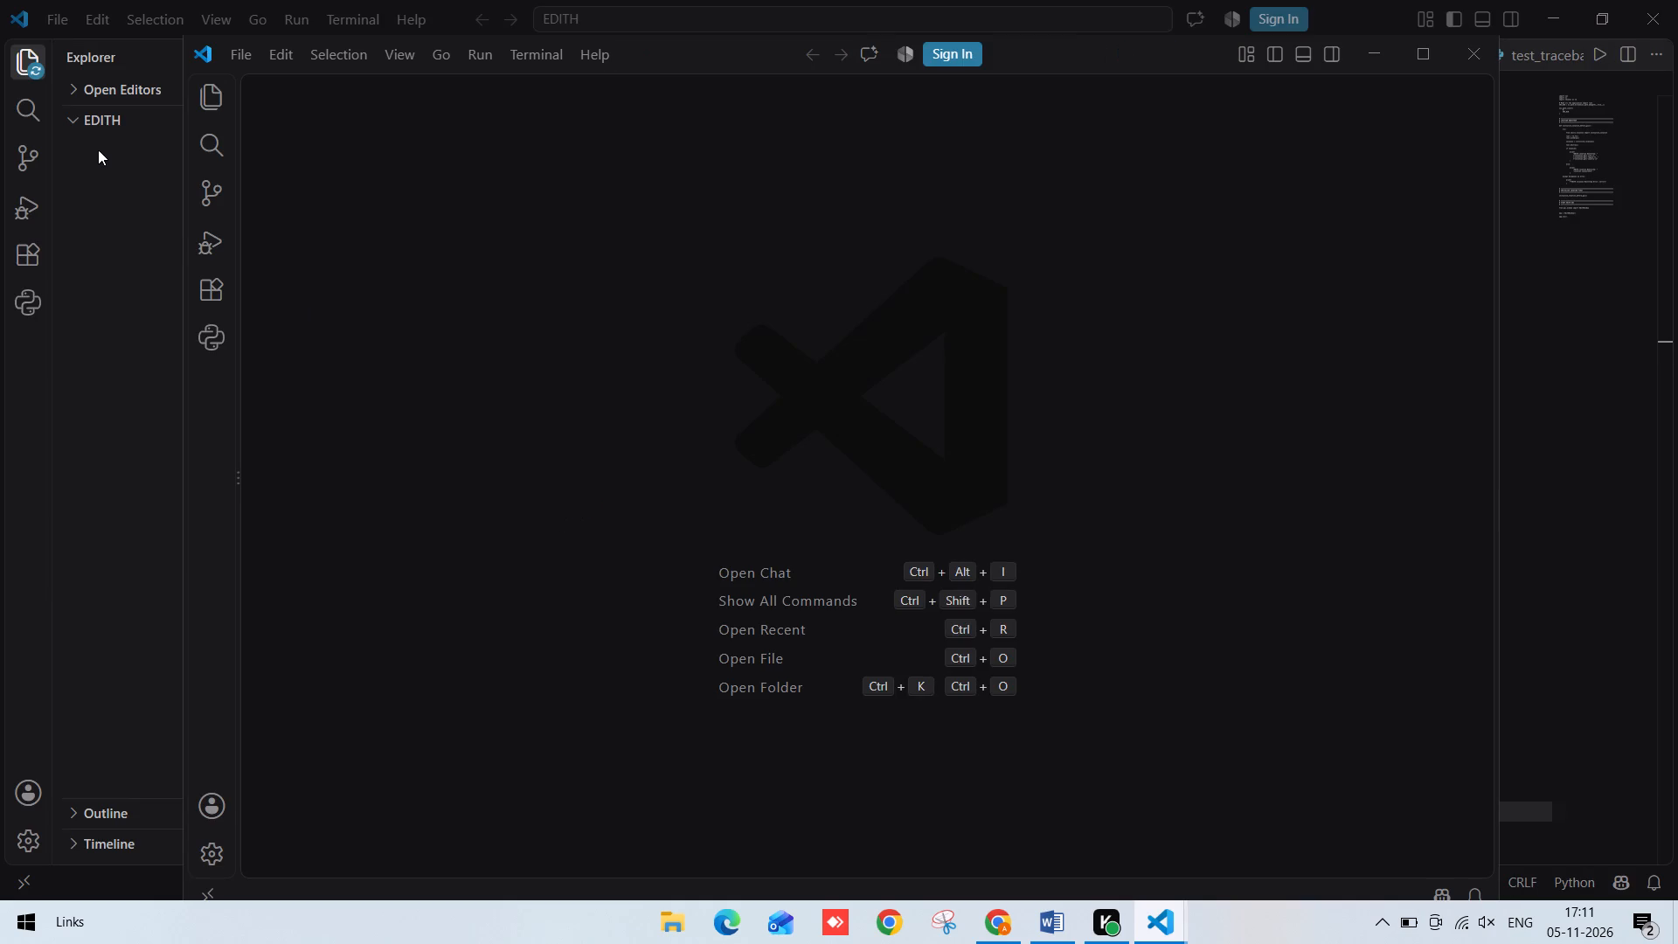
Bring up the EDITH project window and display the files of its src/brain folder in the file explorer.
click(81, 115)
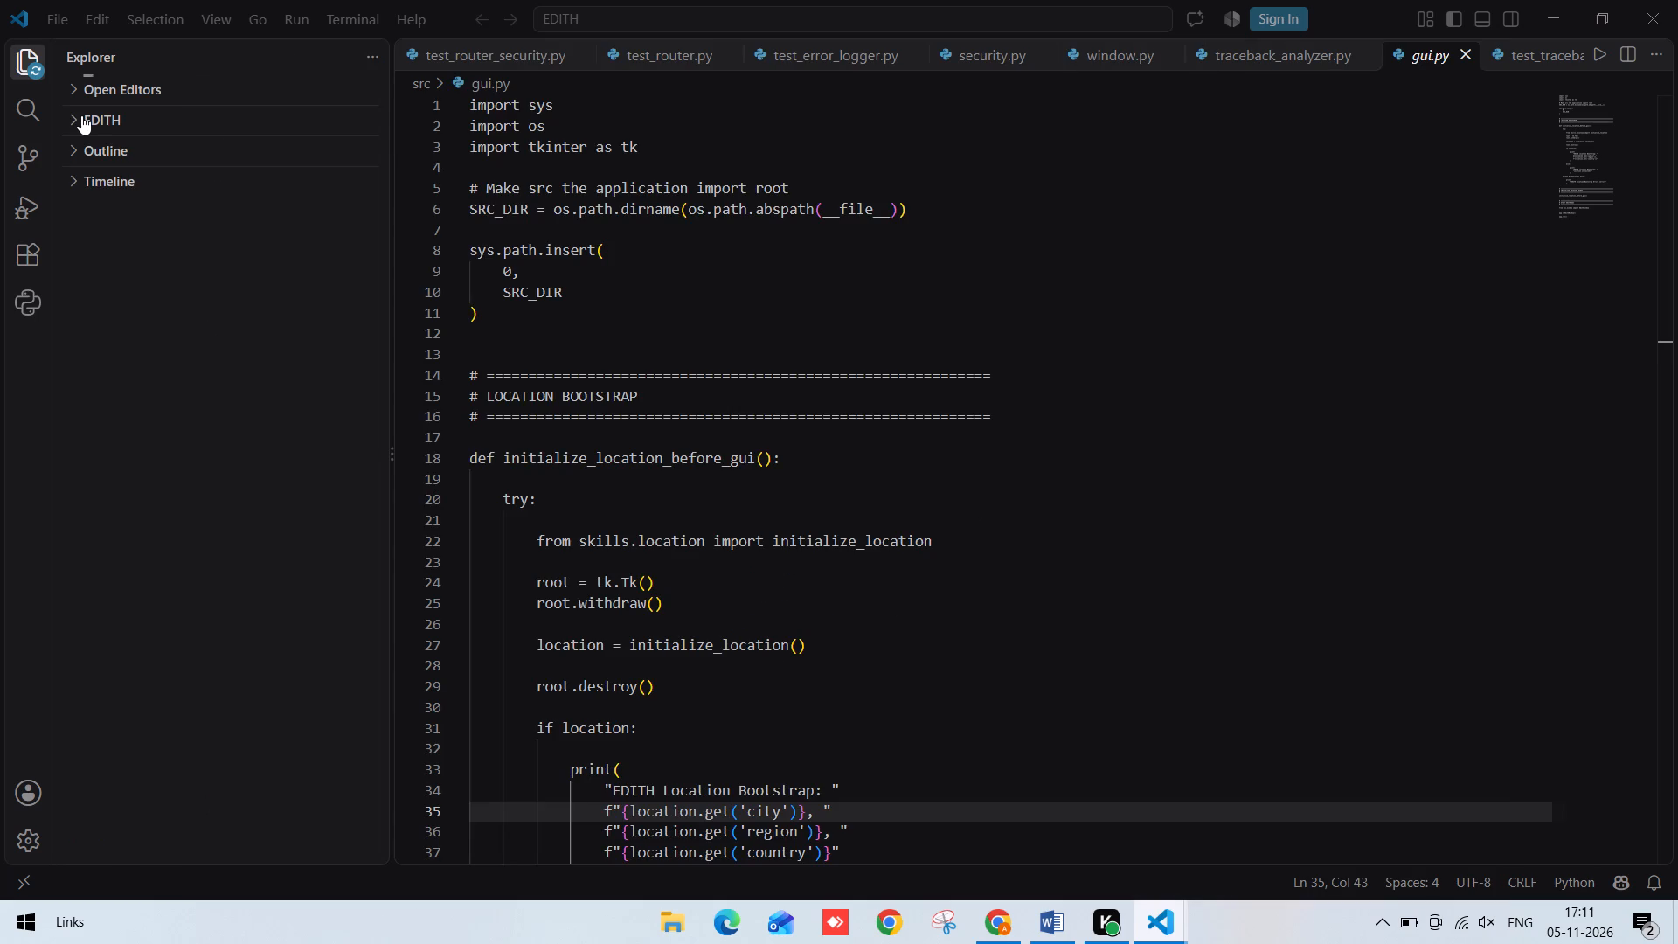
click(72, 121)
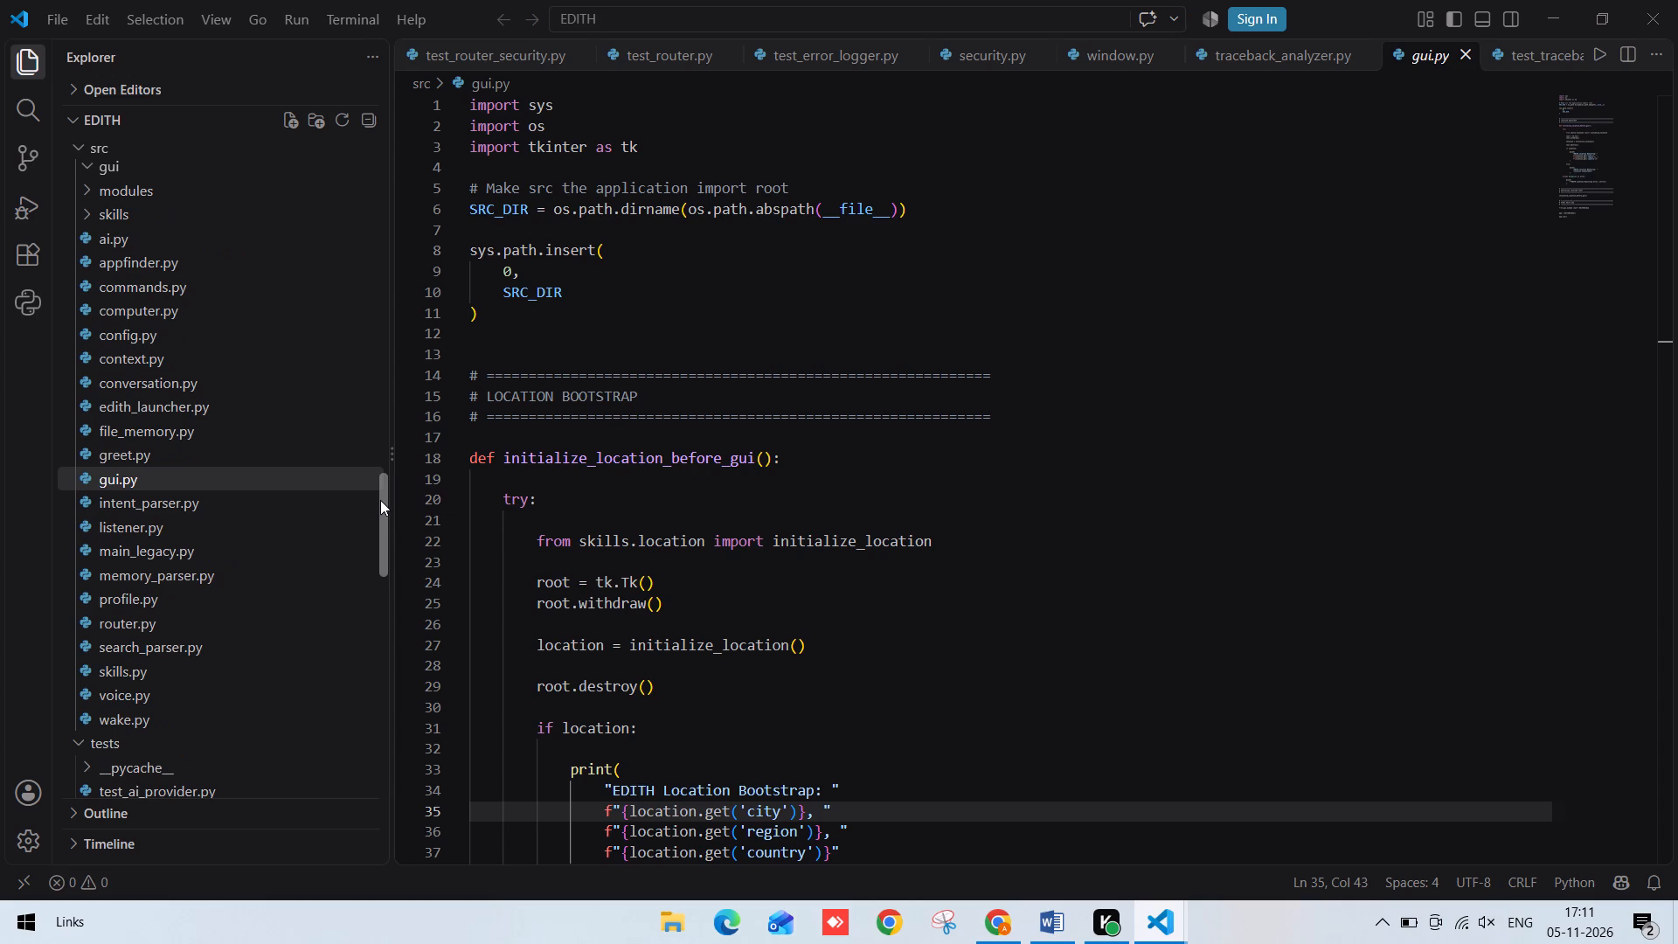
click(385, 548)
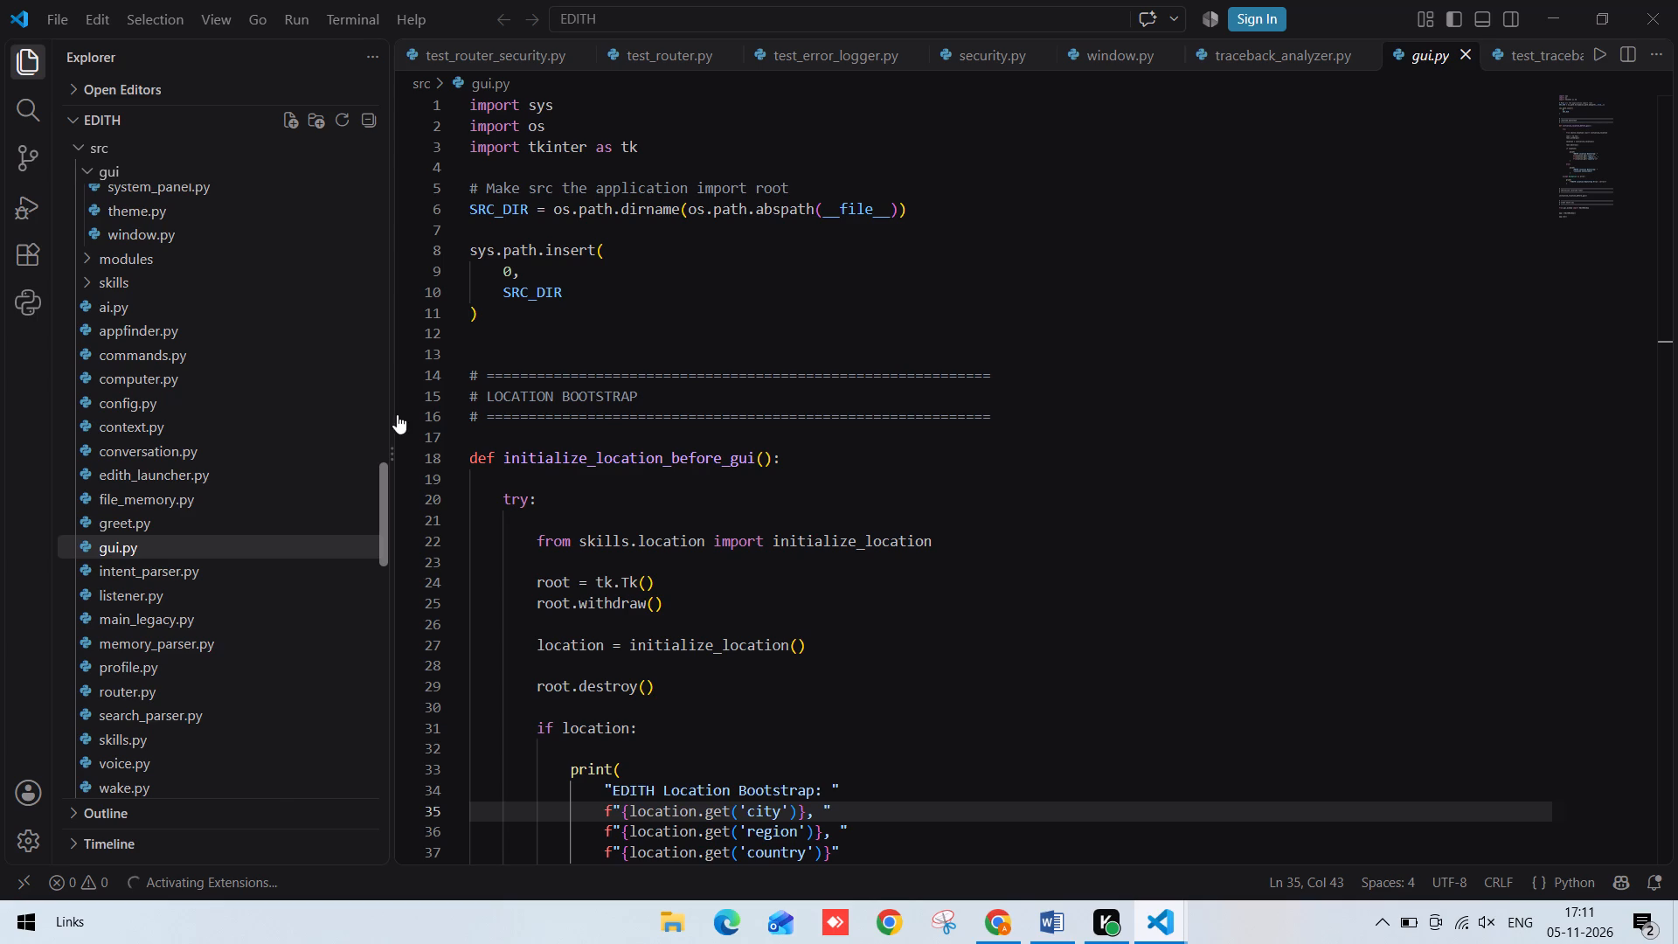
click(1023, 929)
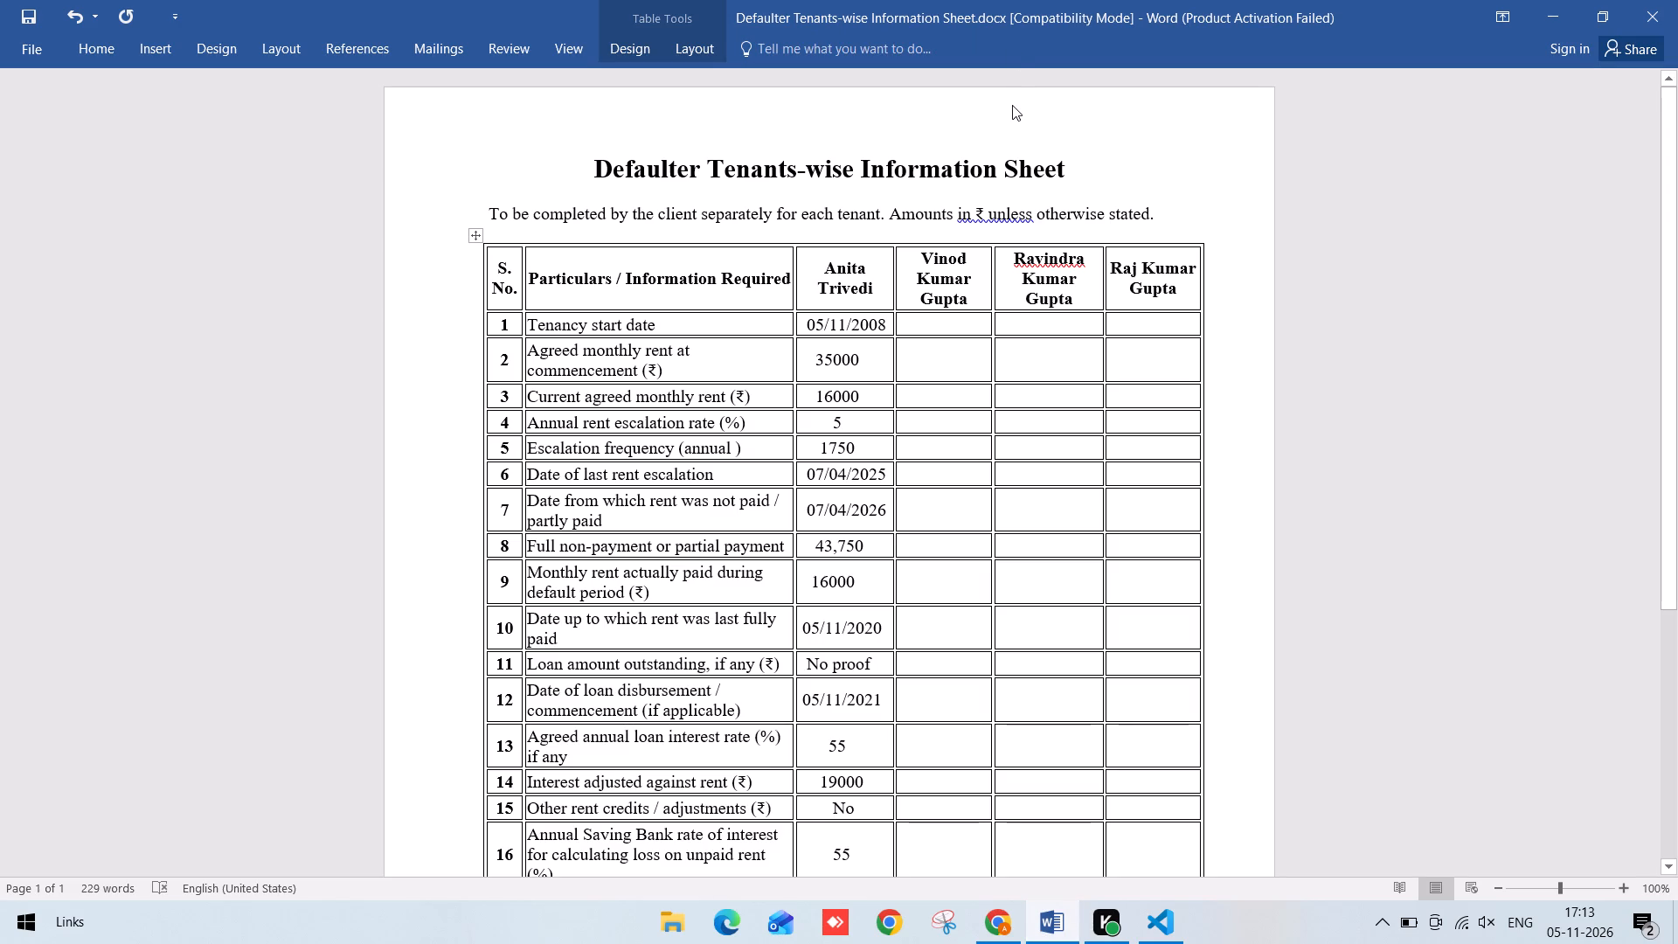
click(909, 333)
click(914, 326)
key(BackSpace)
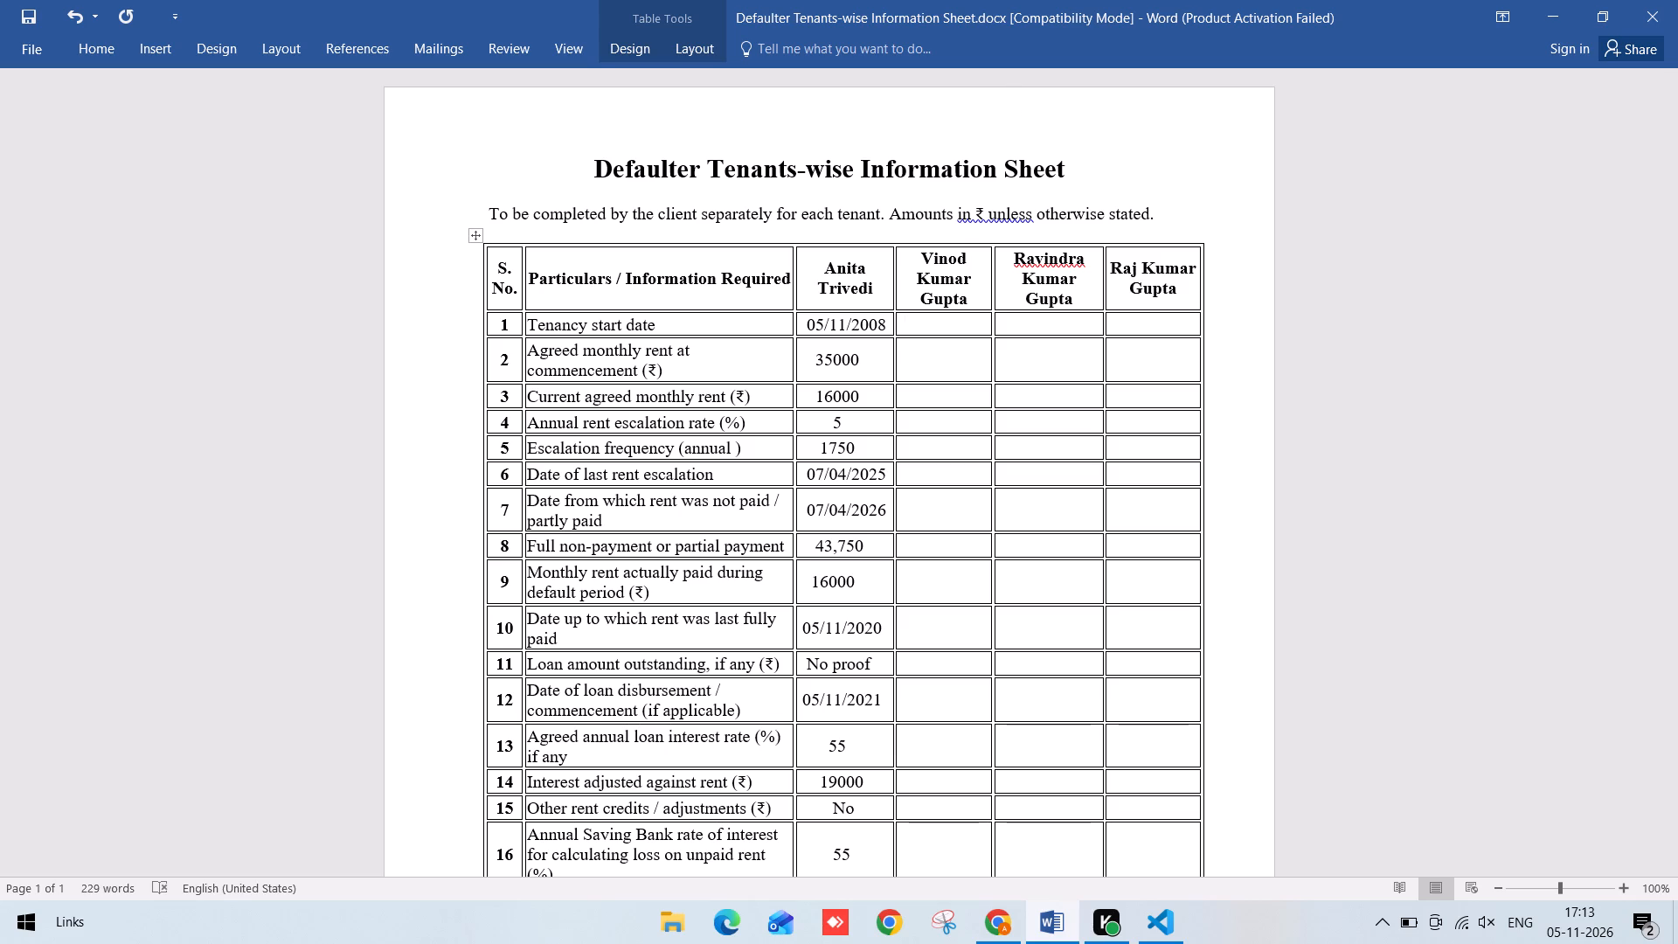
text(05)
text(/11/)
text(2013)
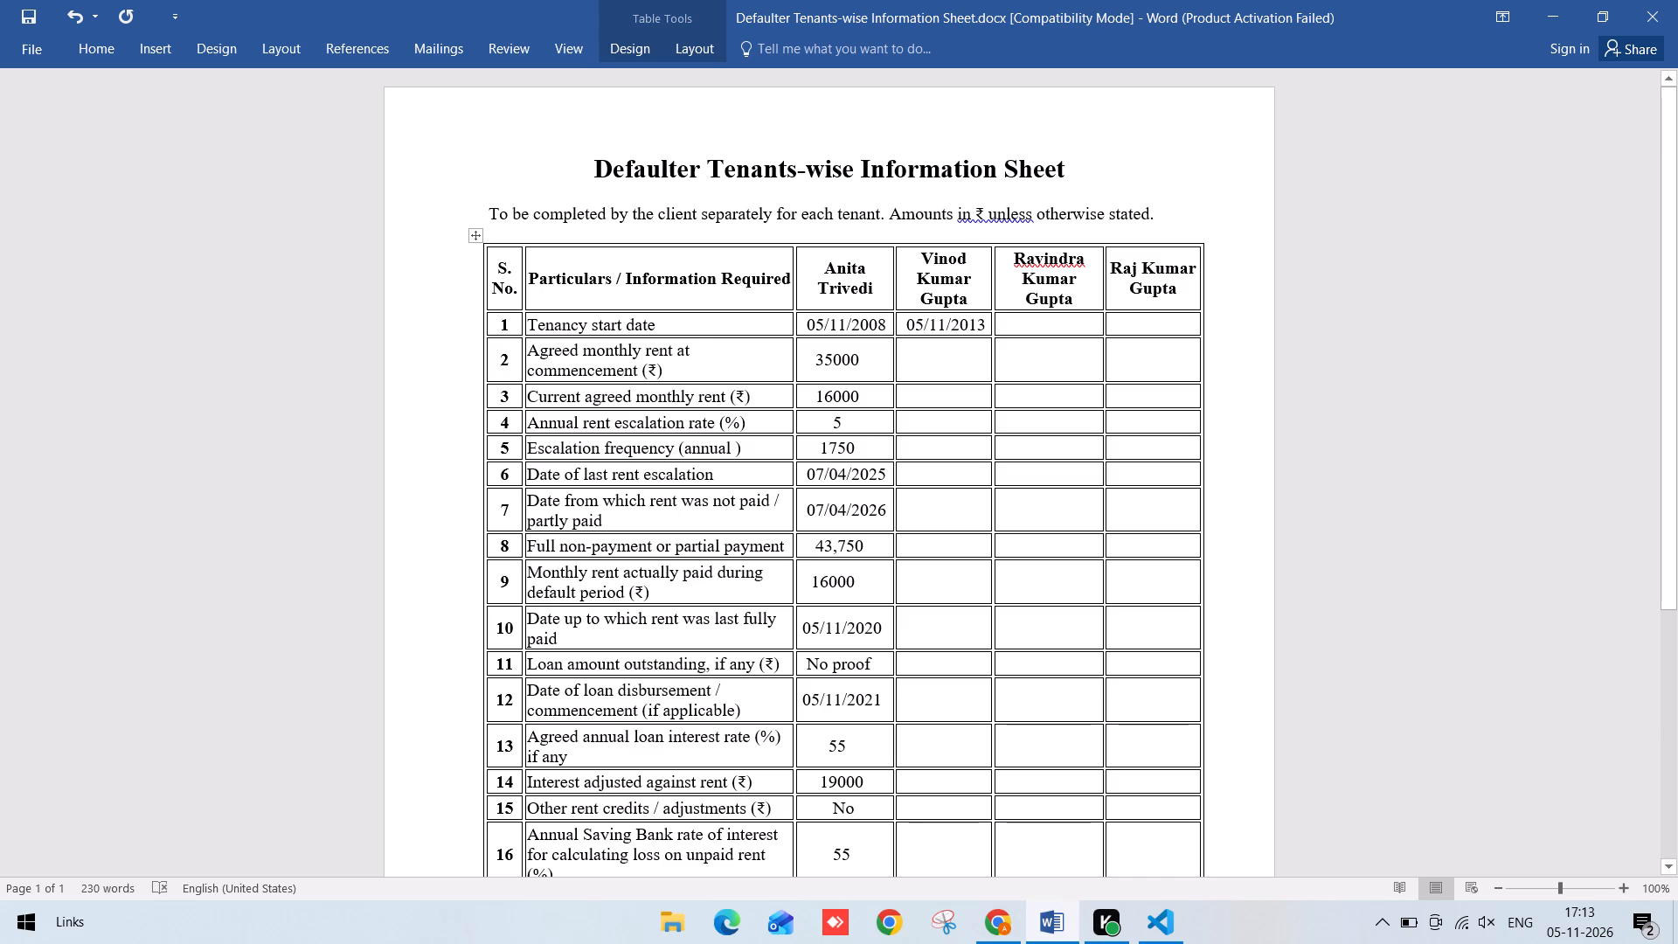
Enter 4,500 as the second tenant's agreed monthly rent at commencement, spaced in from the cell's edge.
click(923, 370)
double_click(924, 370)
key(space)
key(space)
key(space)
key(space)
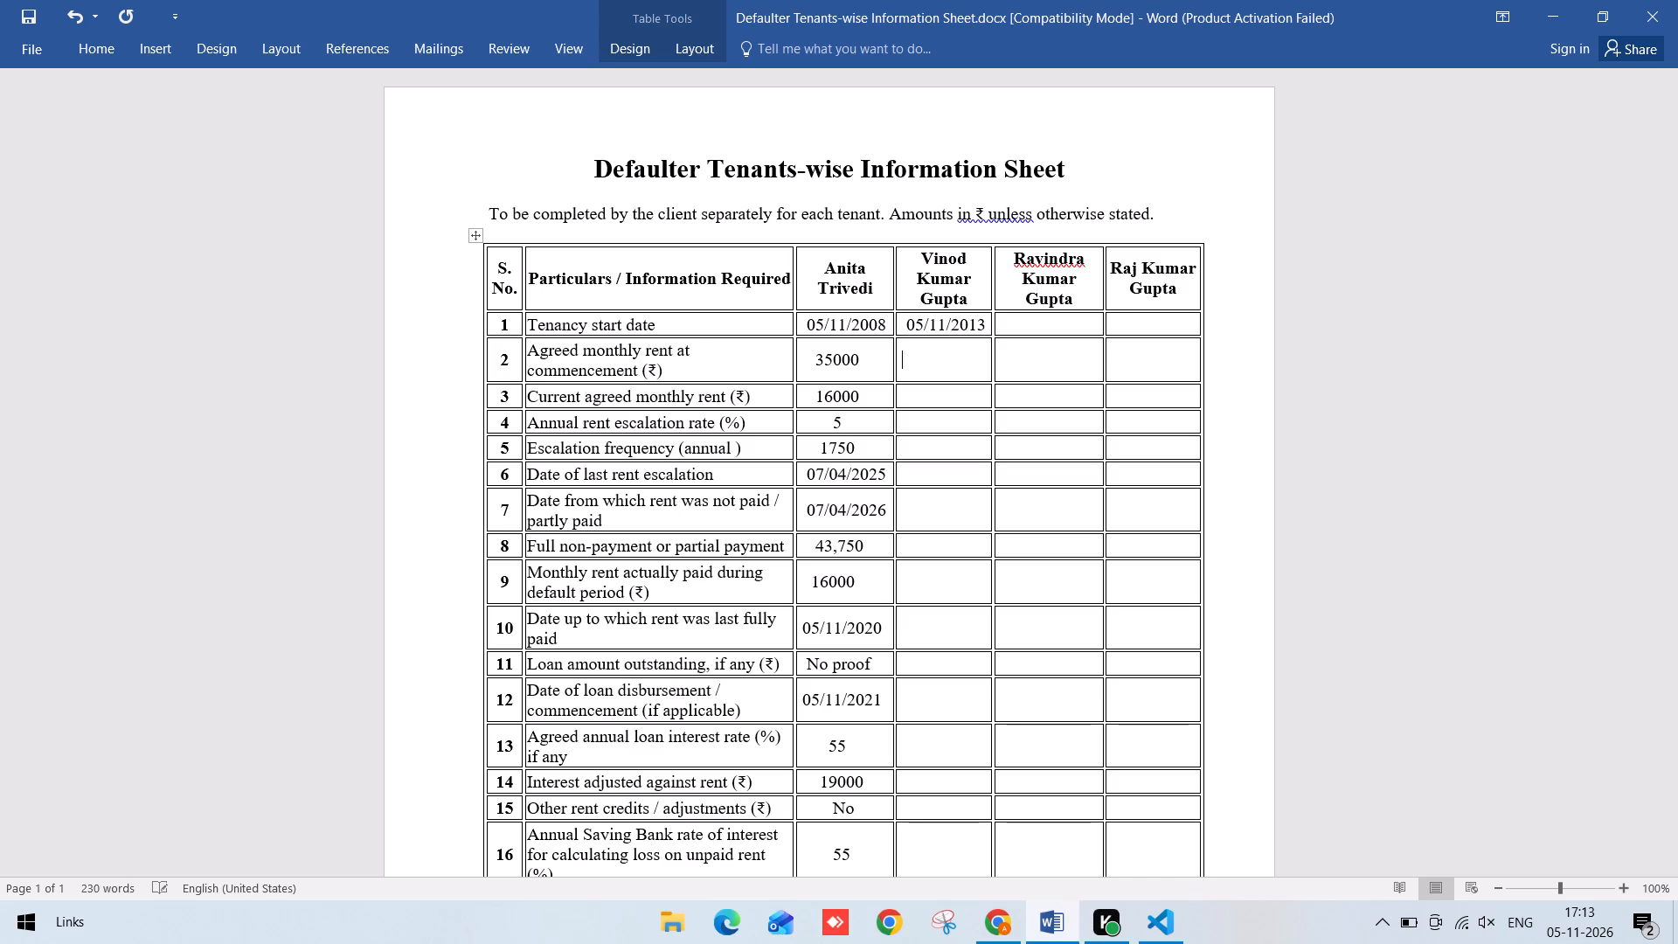
text(4.)
key(BackSpace)
text(,500)
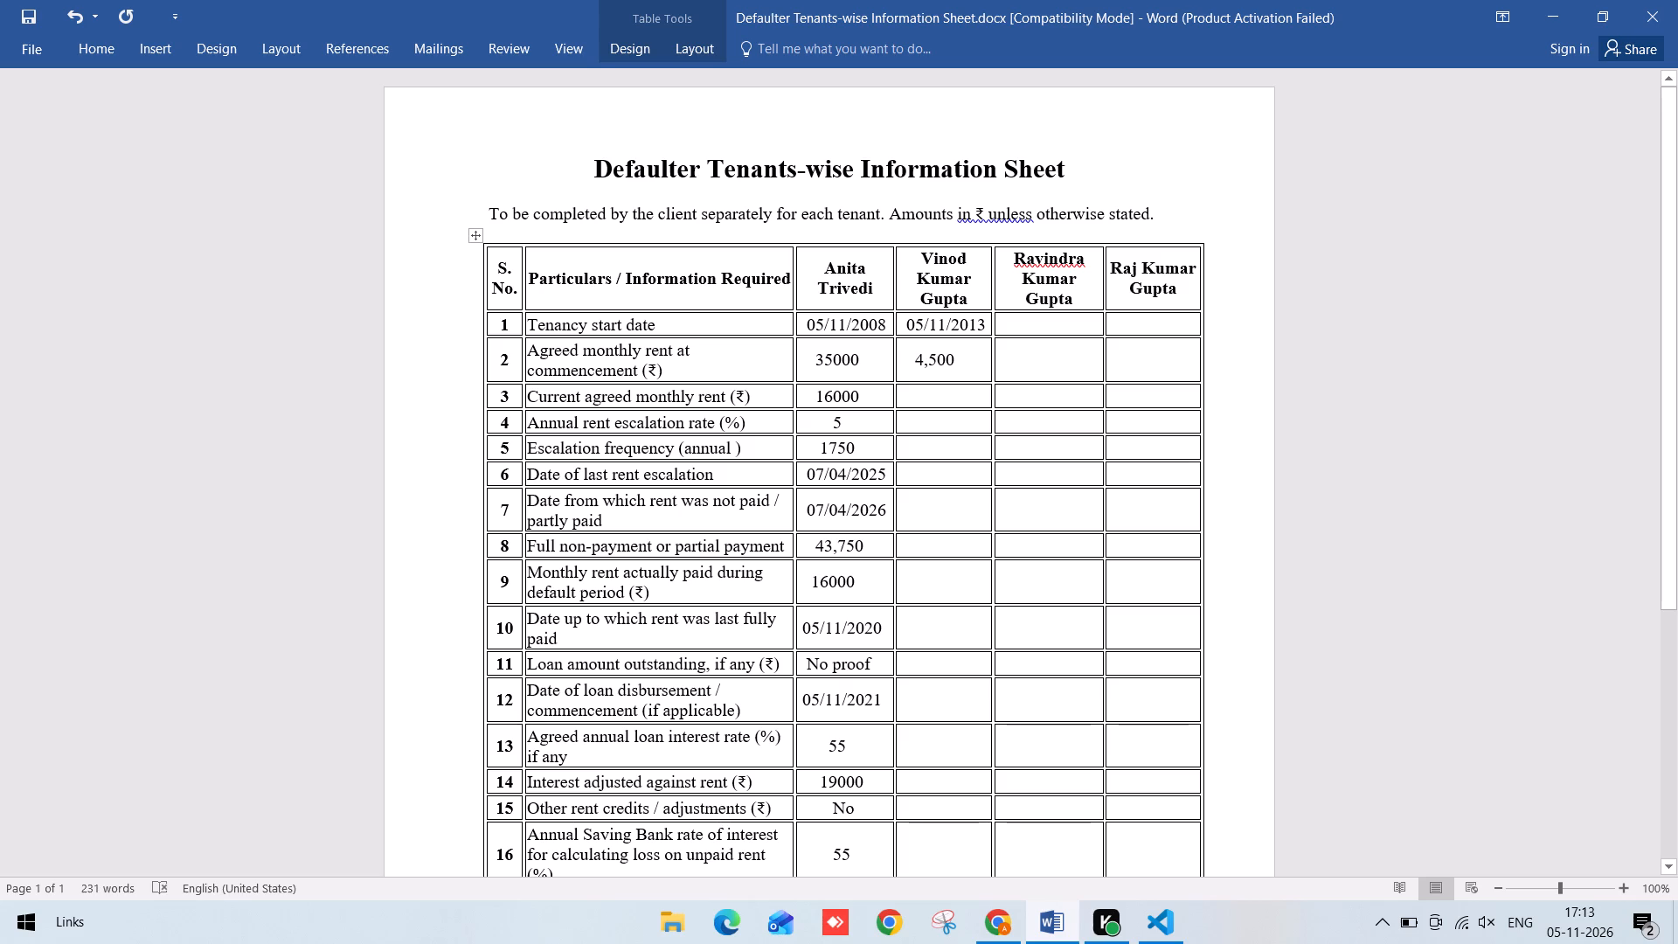
Enter 0 as the second tenant's current agreed monthly rent, roughly centred in the cell with spaces.
click(935, 394)
click(935, 394)
key(space)
key(space)
key(space)
key(space)
key(space)
key(space)
key(space)
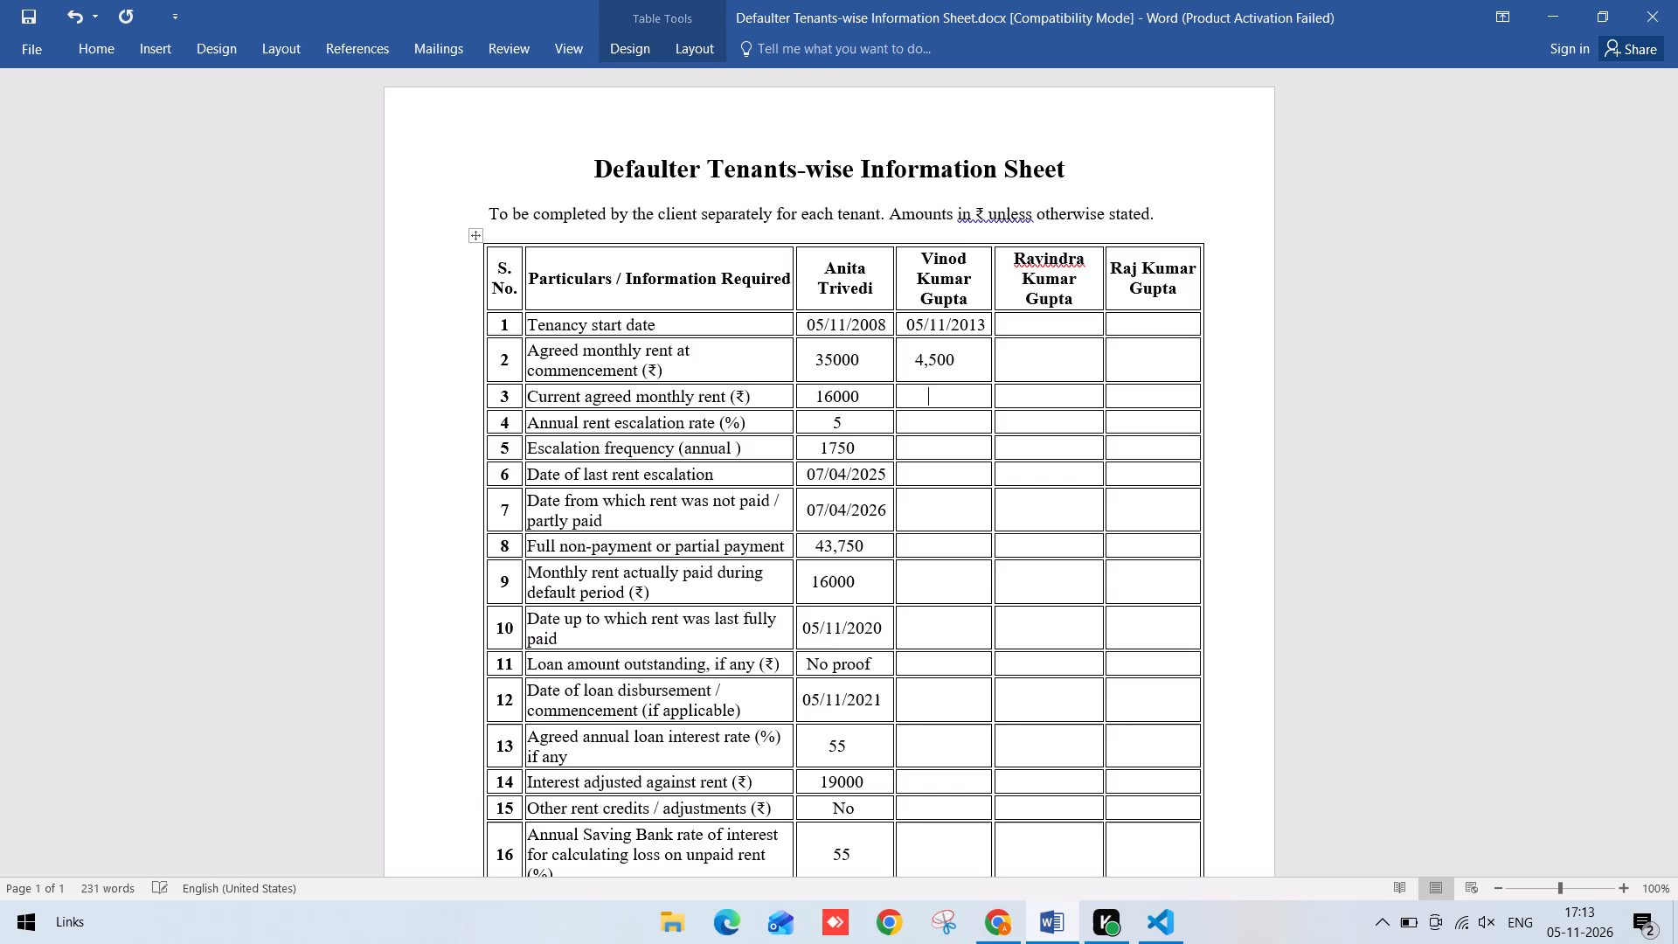
key(0)
Enter 5 as the second tenant's annual rent escalation rate, aligned beneath the 0 above it.
click(933, 433)
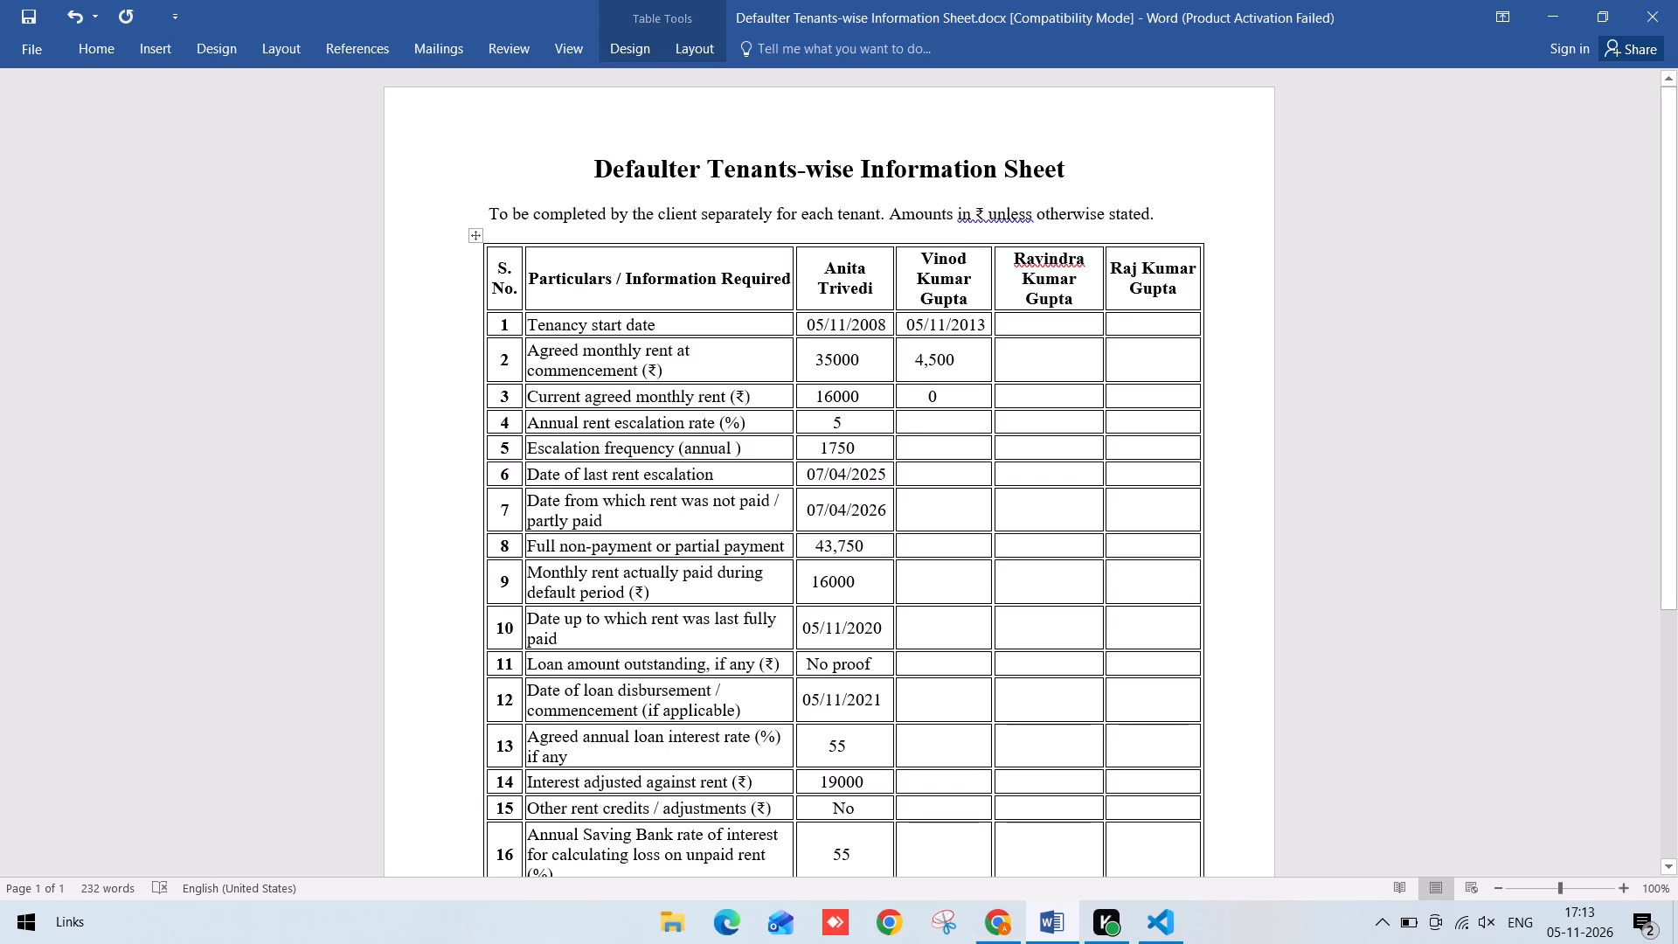
key(space)
key(space)
key(space)
key(space)
key(space)
key(space)
key(space)
key(space)
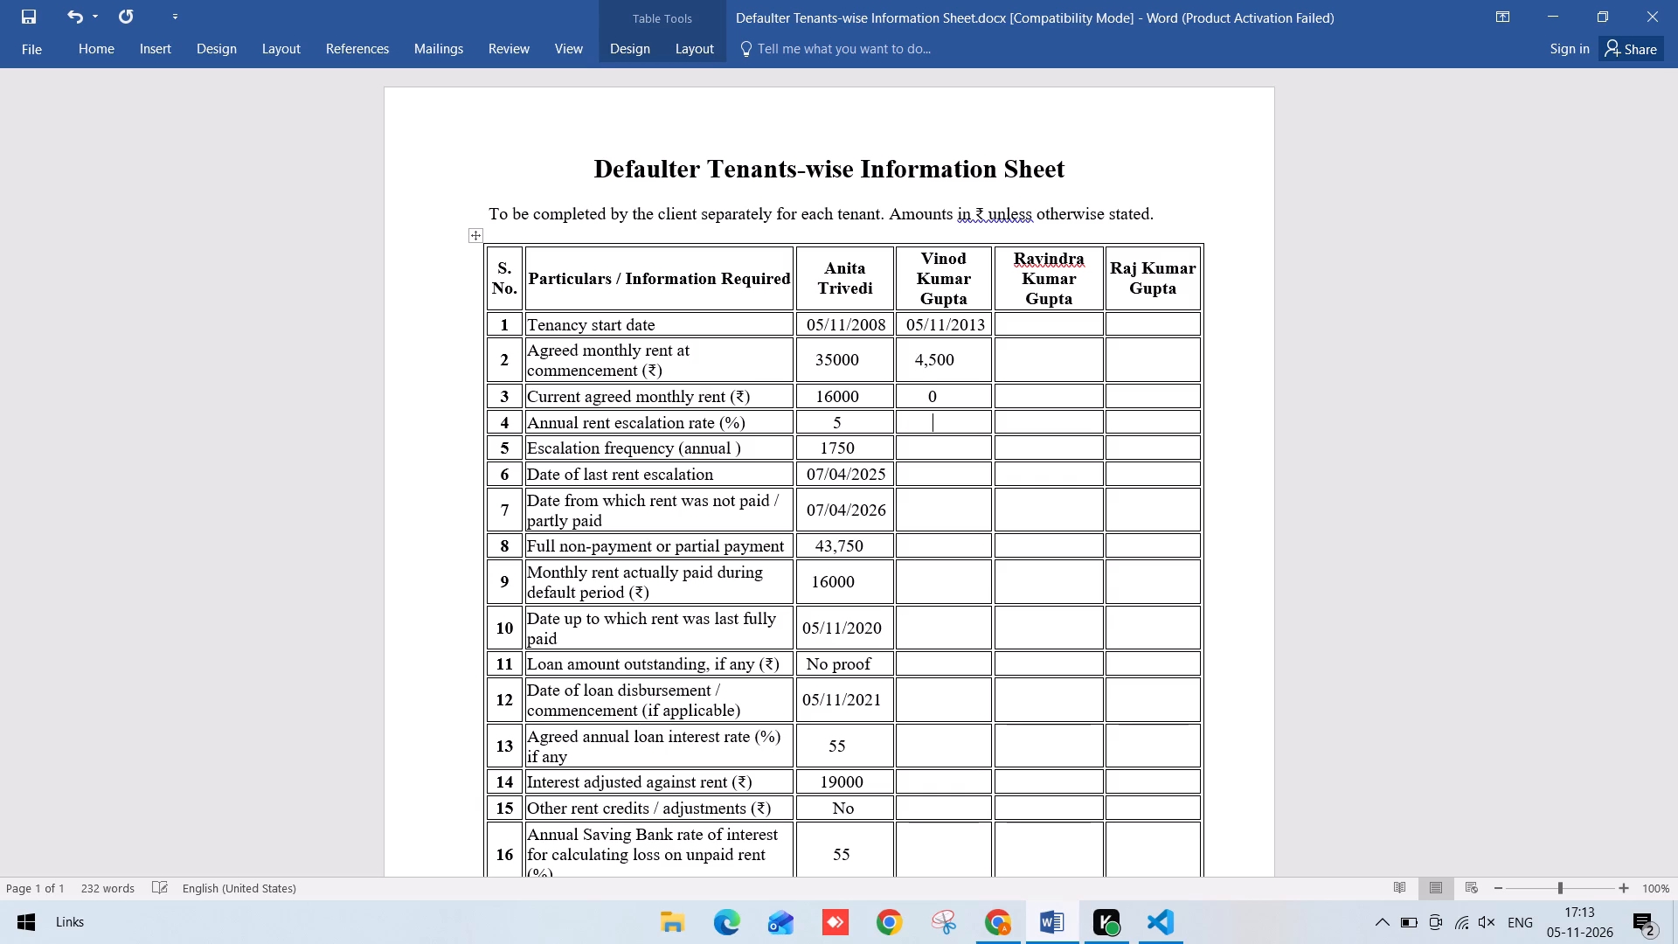
key(BackSpace)
key(5)
Enter null as the second tenant's annual escalation frequency, roughly centred in the cell with spaces.
click(935, 455)
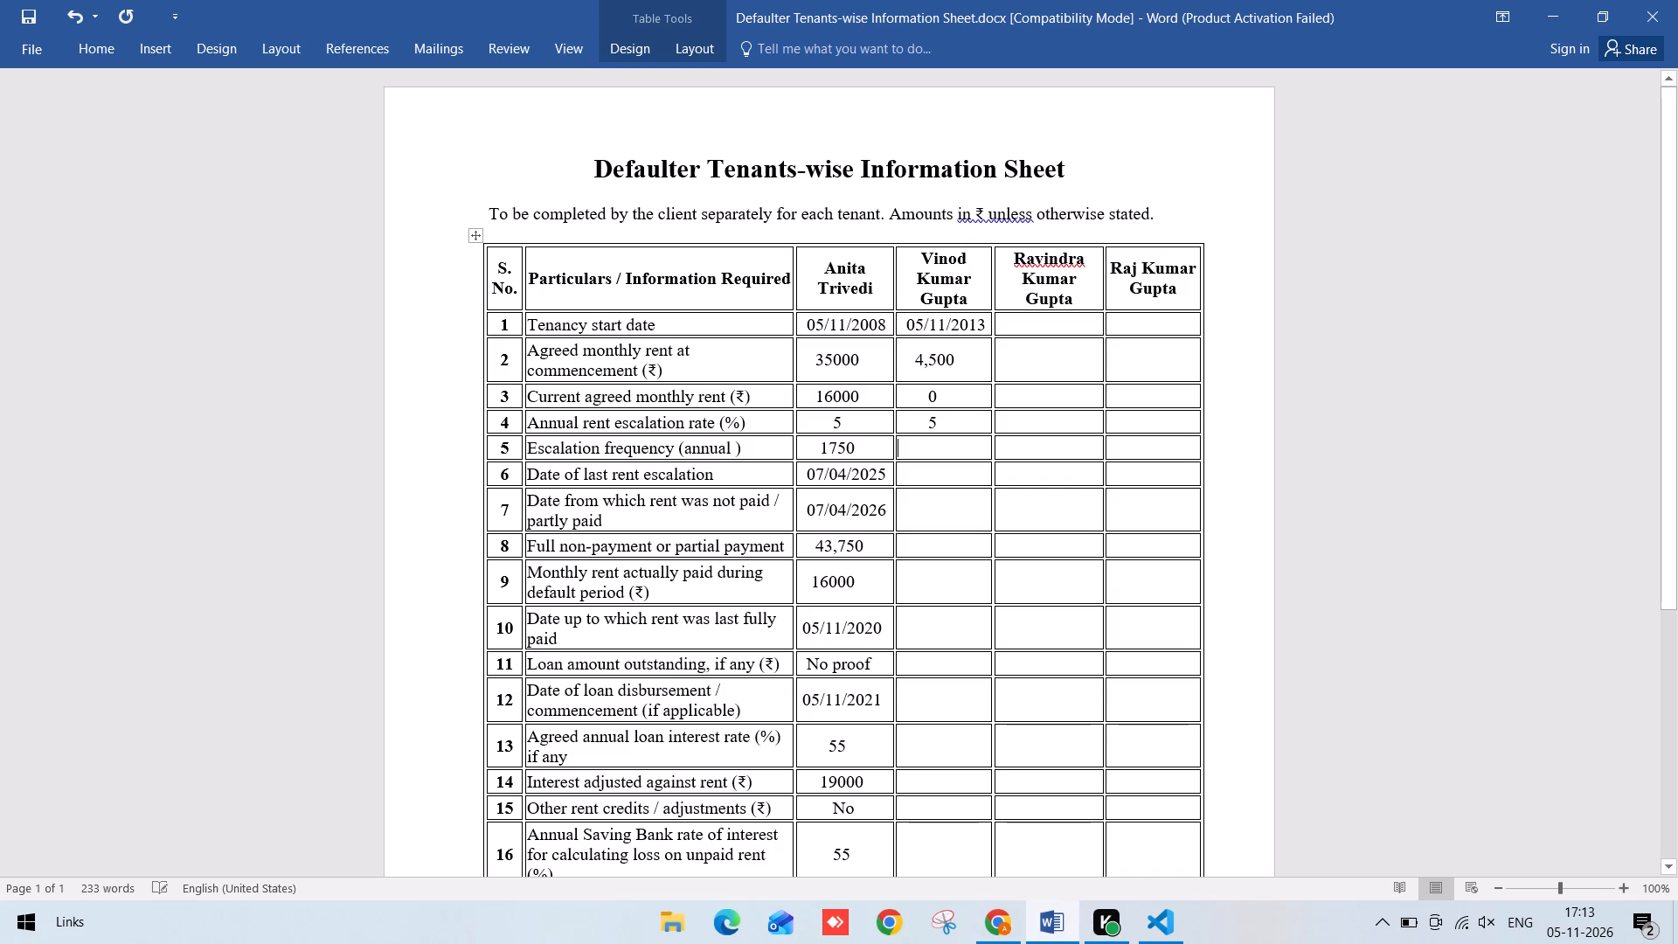
key(space)
key(space)
key(space)
key(space)
key(space)
key(space)
key(space)
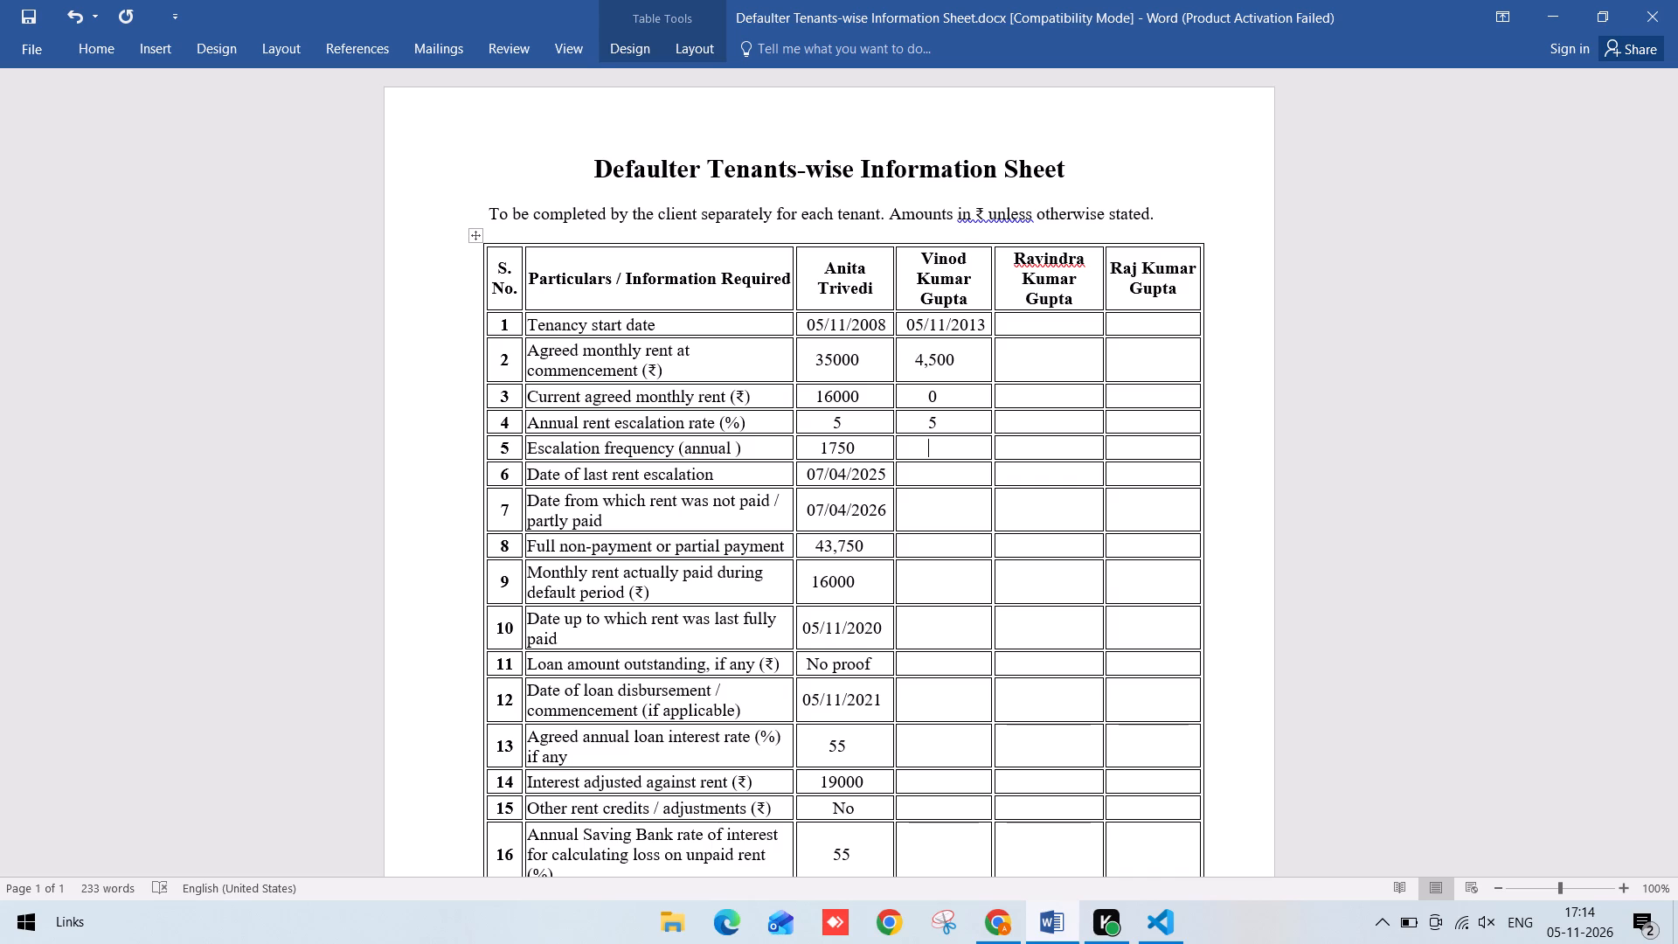
key(BackSpace)
key(BackSpace)
text(dont)
key(space)
key(BackSpace)
key(BackSpace)
key(BackSpace)
key(BackSpace)
key(BackSpace)
key(BackSpace)
key(BackSpace)
key(space)
text(null)
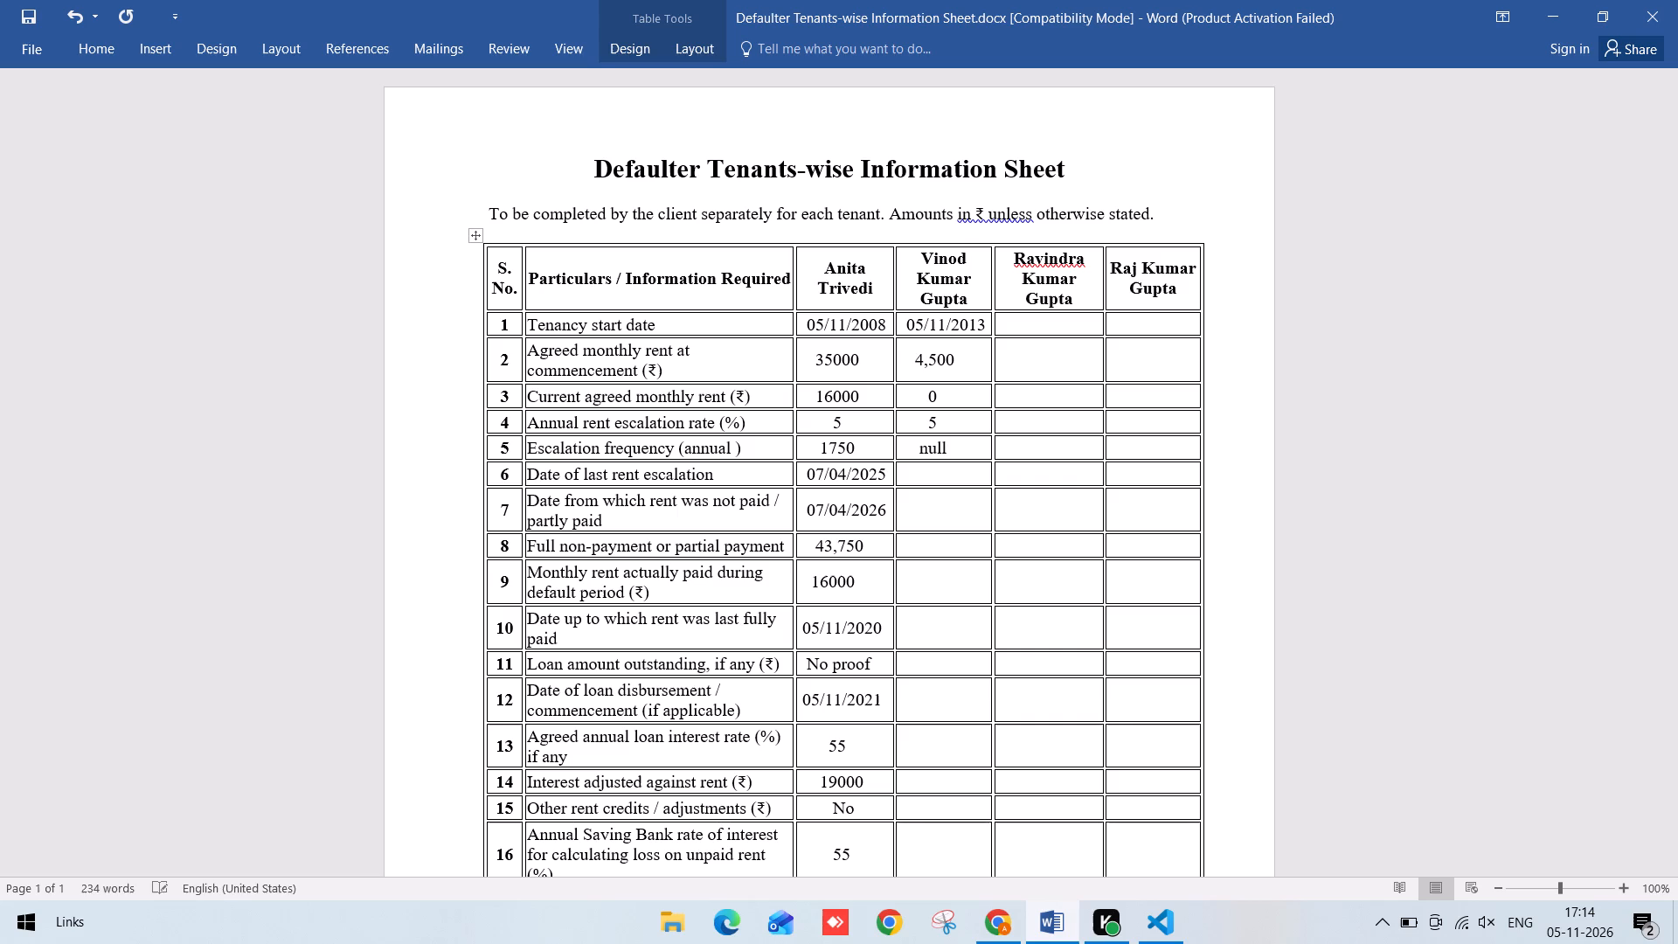
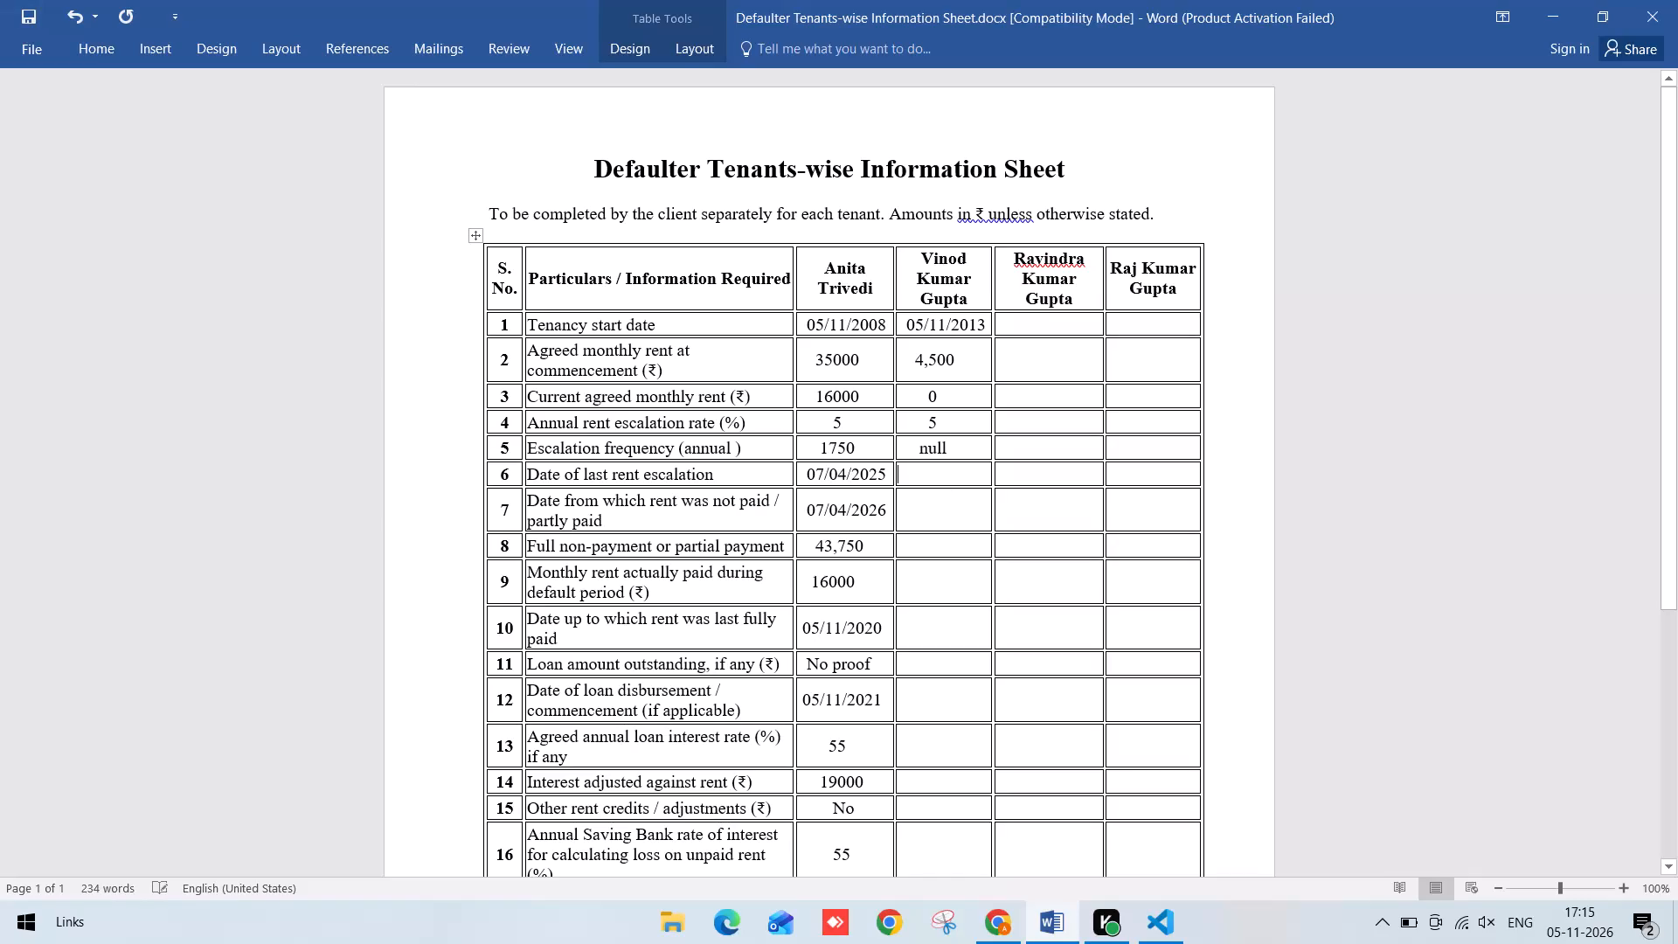
Enter "No since 2017" as the second tenant's date of last rent escalation, with a slight leading space.
click(953, 481)
key(space)
key(space)
key(space)
key(space)
key(space)
key(space)
key(space)
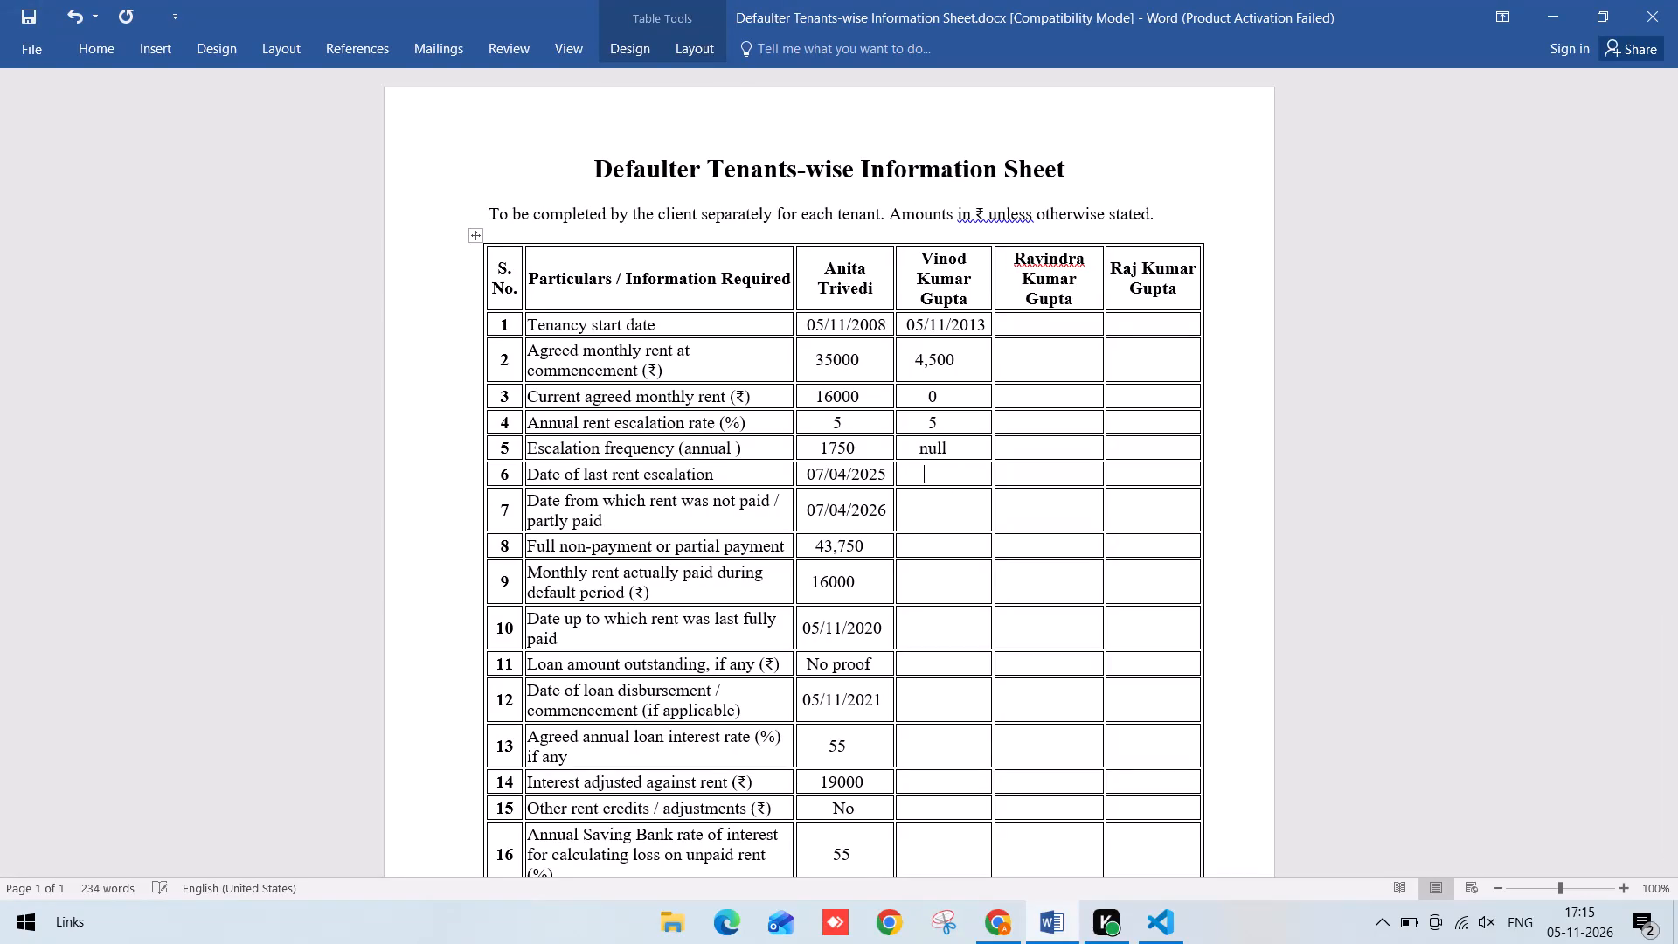
key(space)
key(BackSpace)
key(BackSpace)
key(BackSpace)
key(BackSpace)
key(BackSpace)
key(BackSpace)
key(BackSpace)
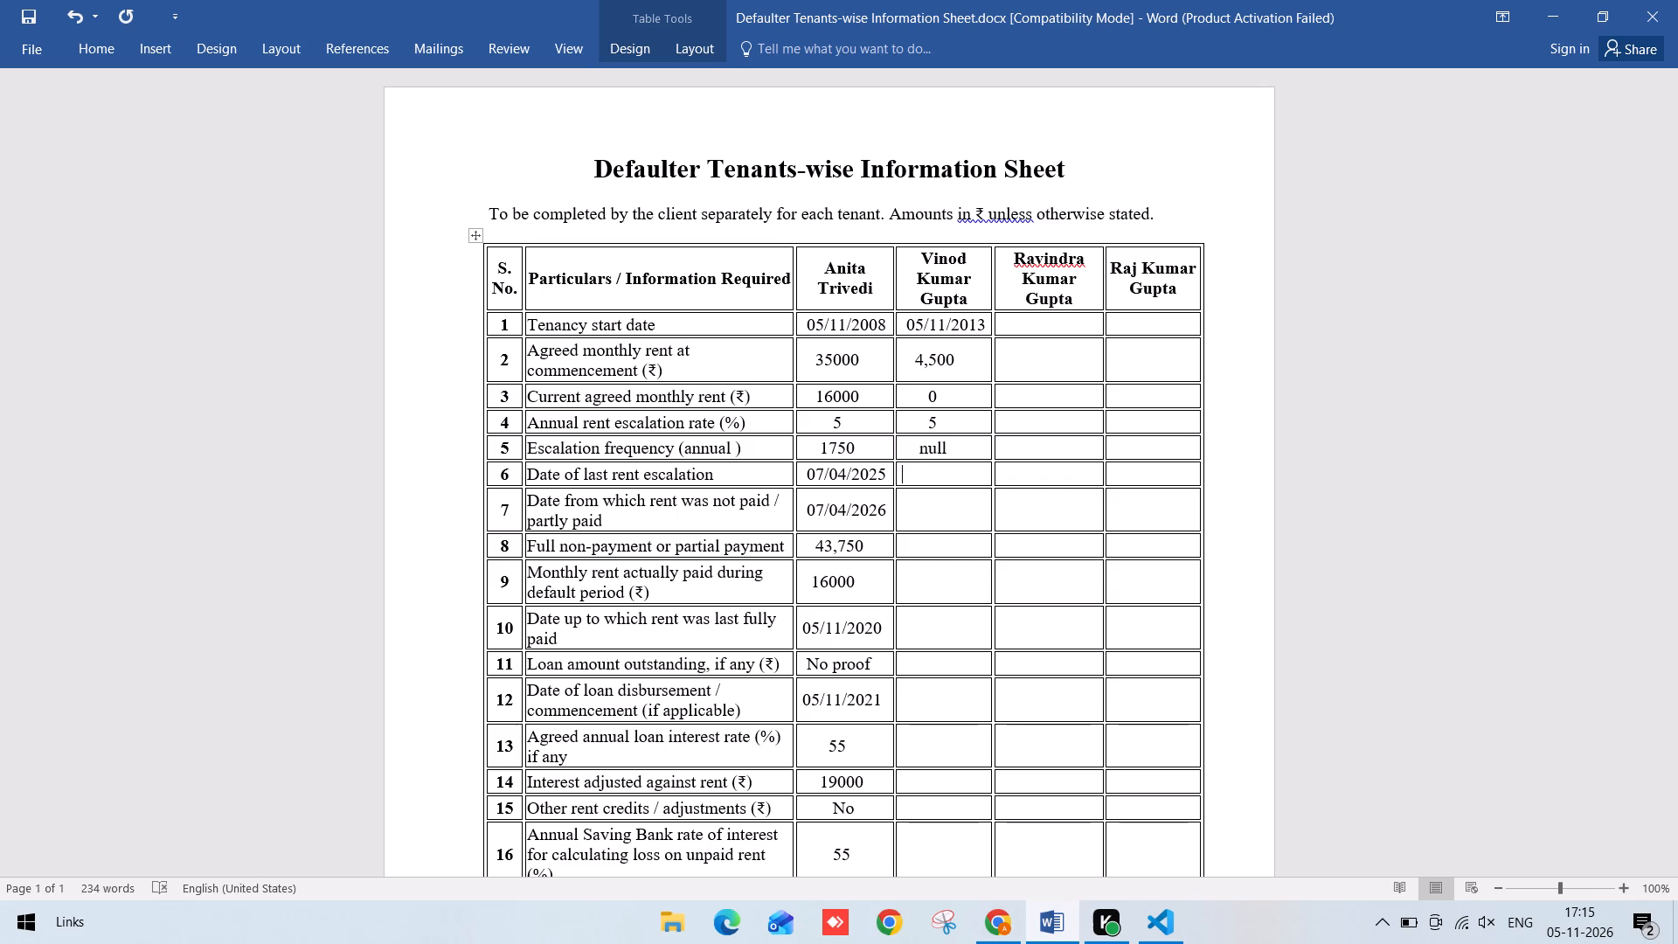
text(no)
key(space)
text(since)
key(space)
text(2017)
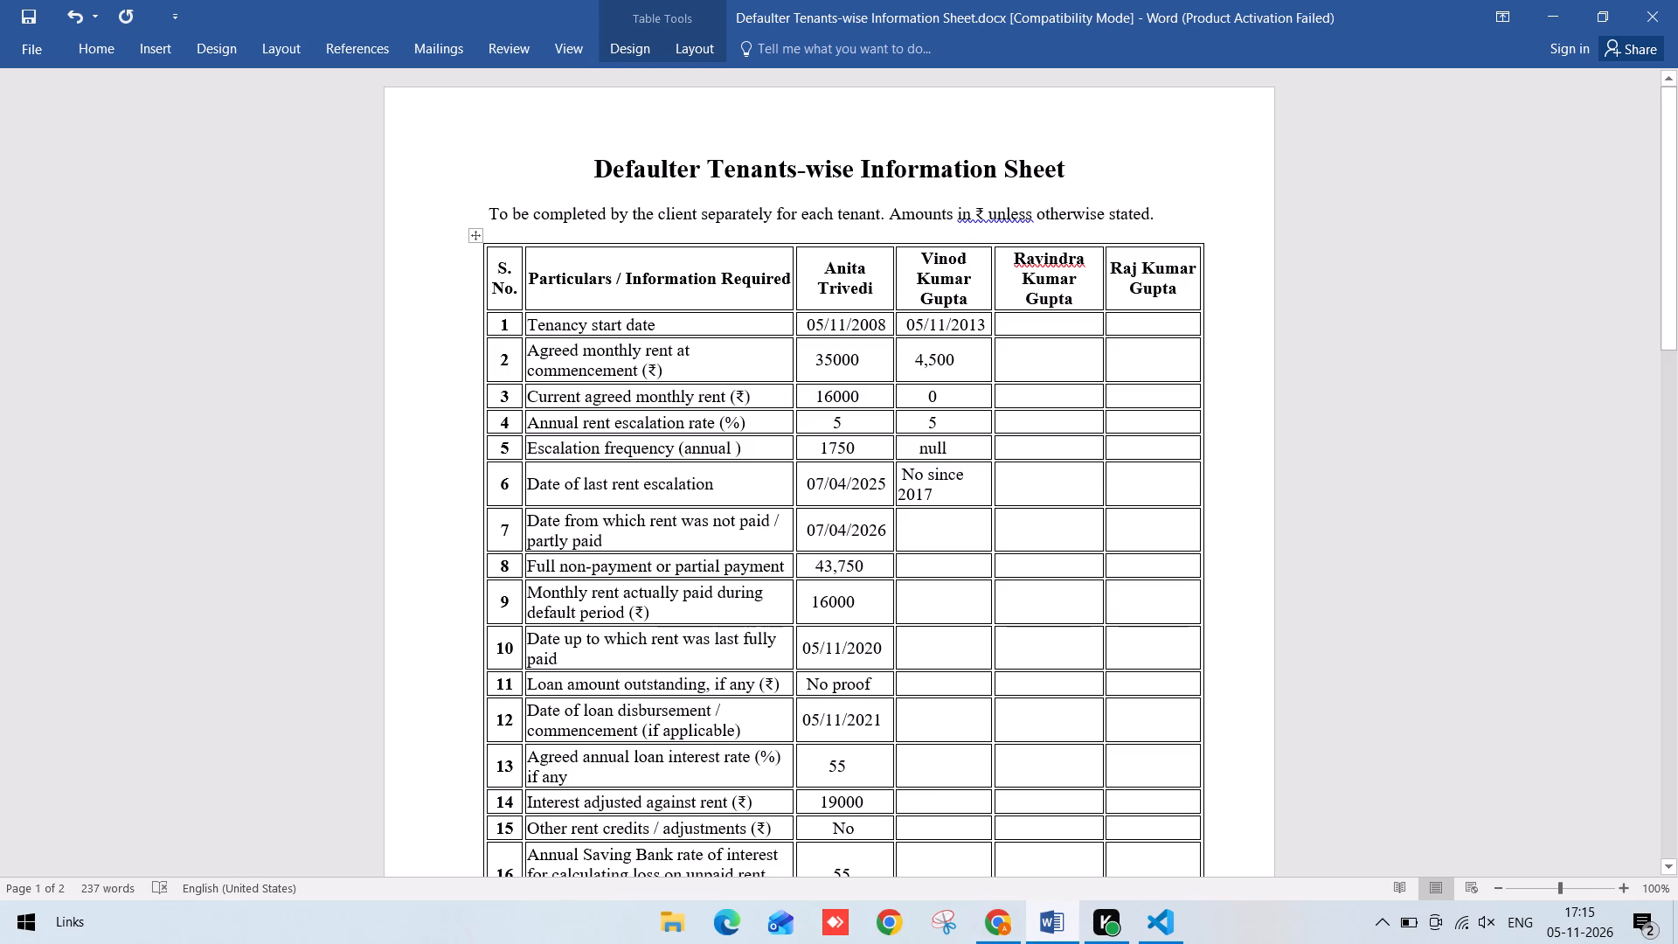
Enter "From 2017" as the second tenant's date from which rent was not paid or partly paid, flush with the cell's edge.
click(940, 537)
click(940, 537)
key(space)
key(space)
key(space)
key(space)
key(space)
key(BackSpace)
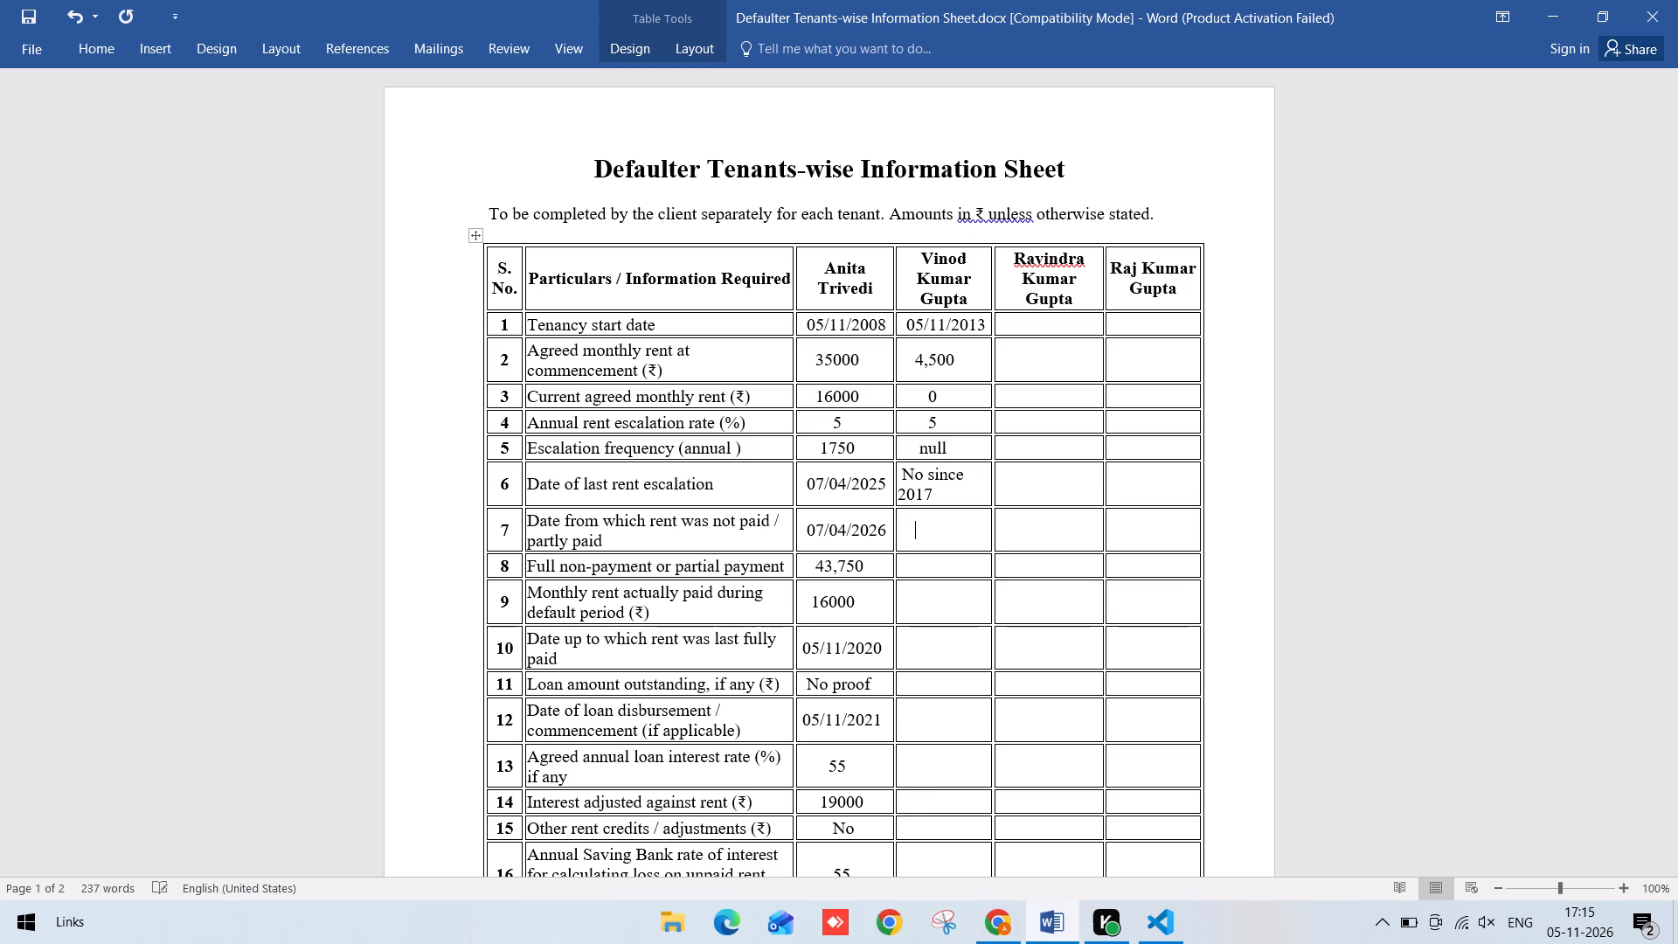
key(BackSpace)
key(BackSpace)
key(BackSpace)
key(d)
key(BackSpace)
key(BackSpace)
text(from)
key(space)
text(2017)
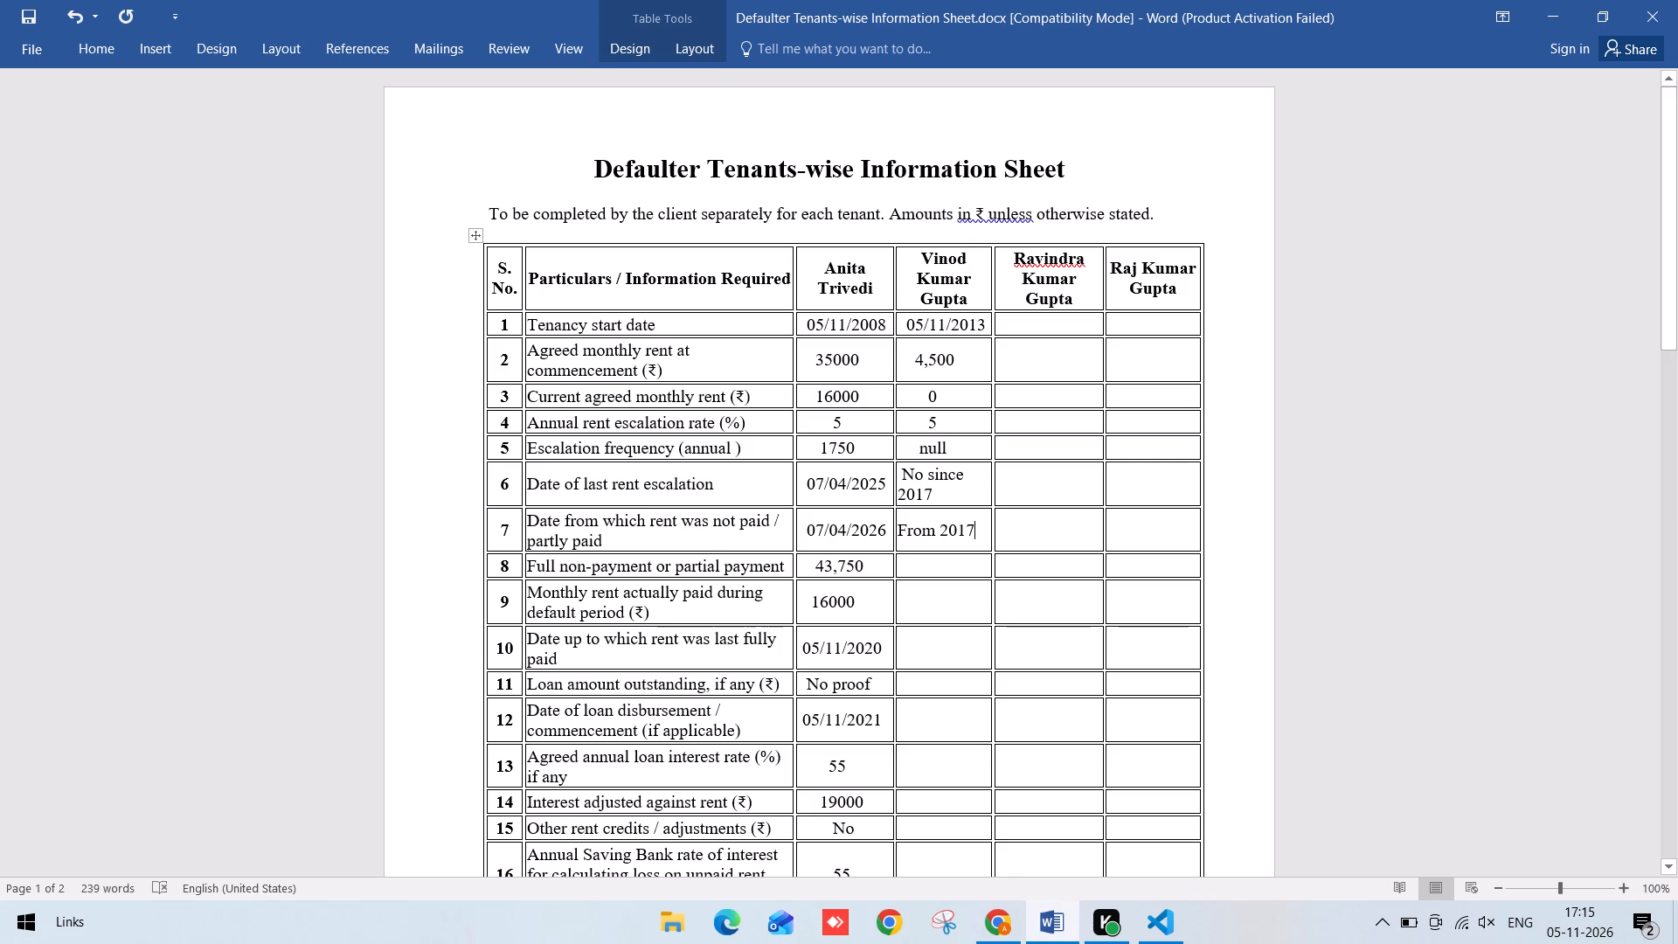
Enter "4500+increase in rent in 9 years" in the second tenant's full non-payment or partial payment cell.
click(931, 569)
key(space)
key(space)
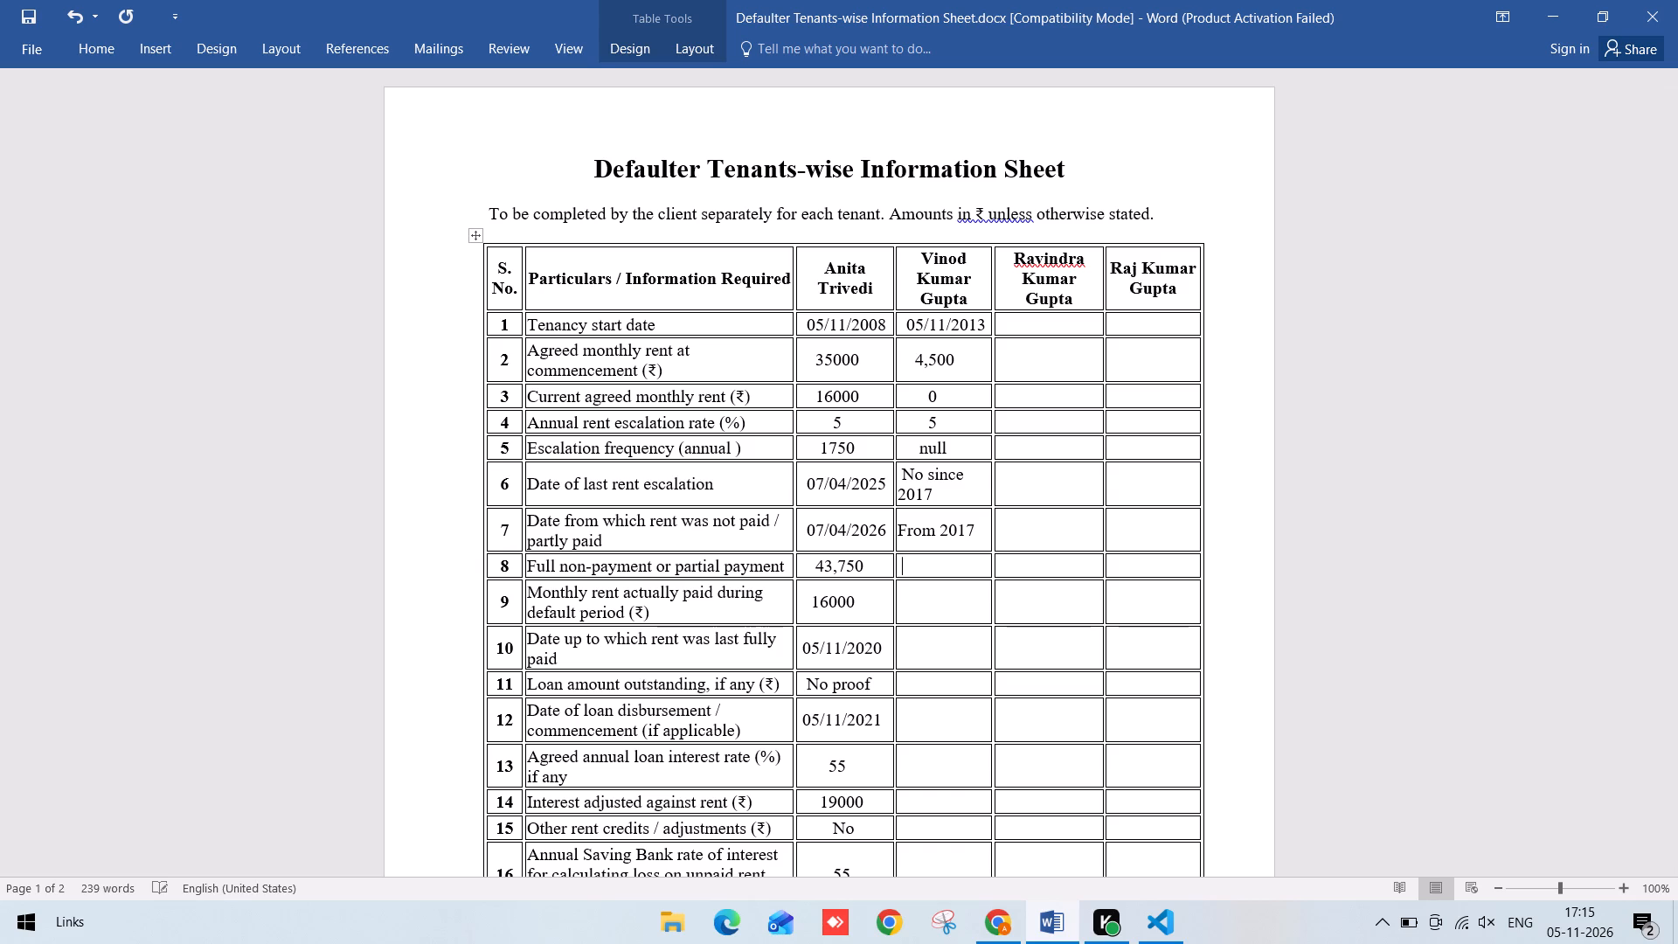
key(BackSpace)
text(4500)
key(equal)
key(BackSpace)
key(shift+plus)
text(increase in rent)
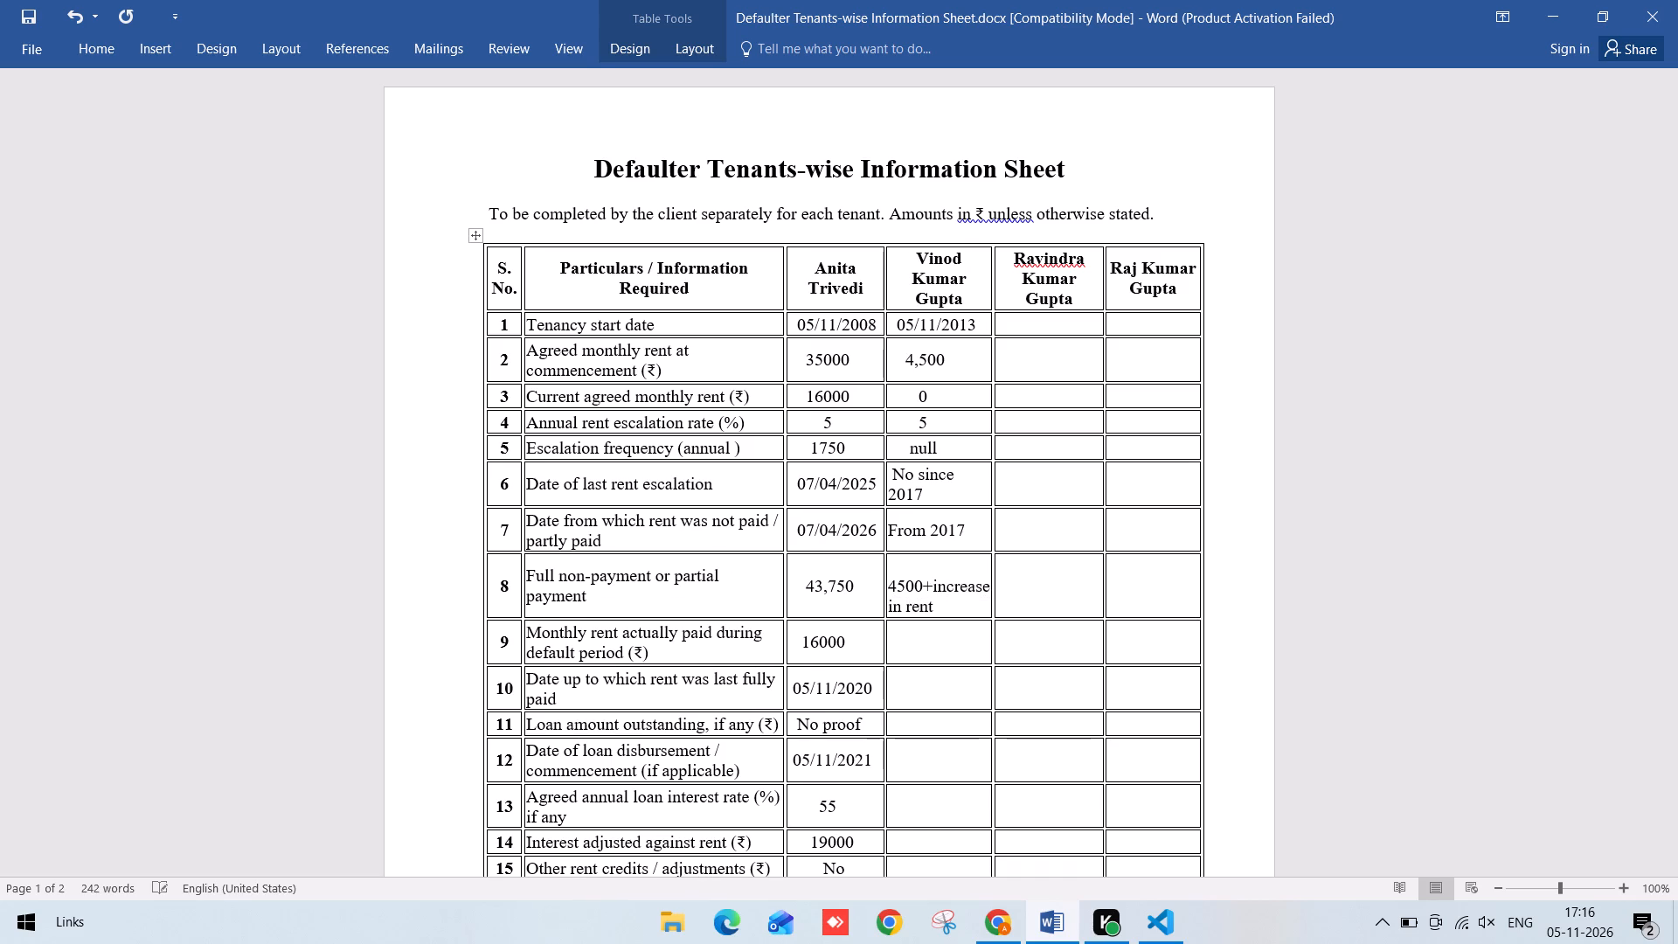
key(space)
text(in 9)
key(space)
text(yra)
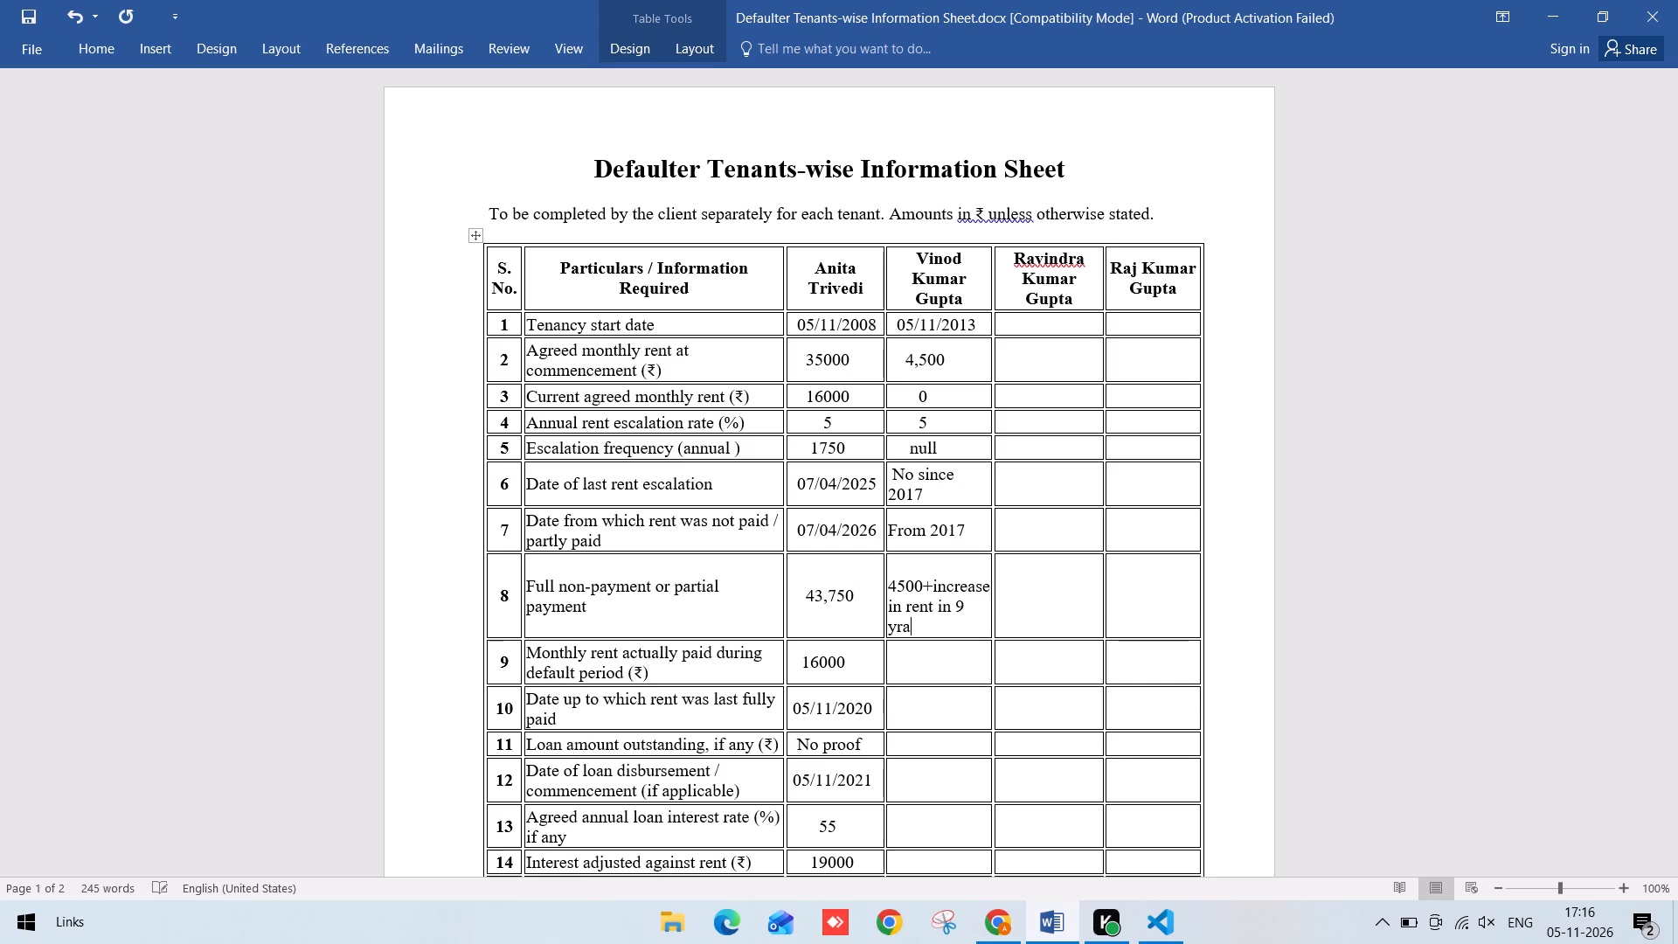
key(BackSpace)
key(BackSpace)
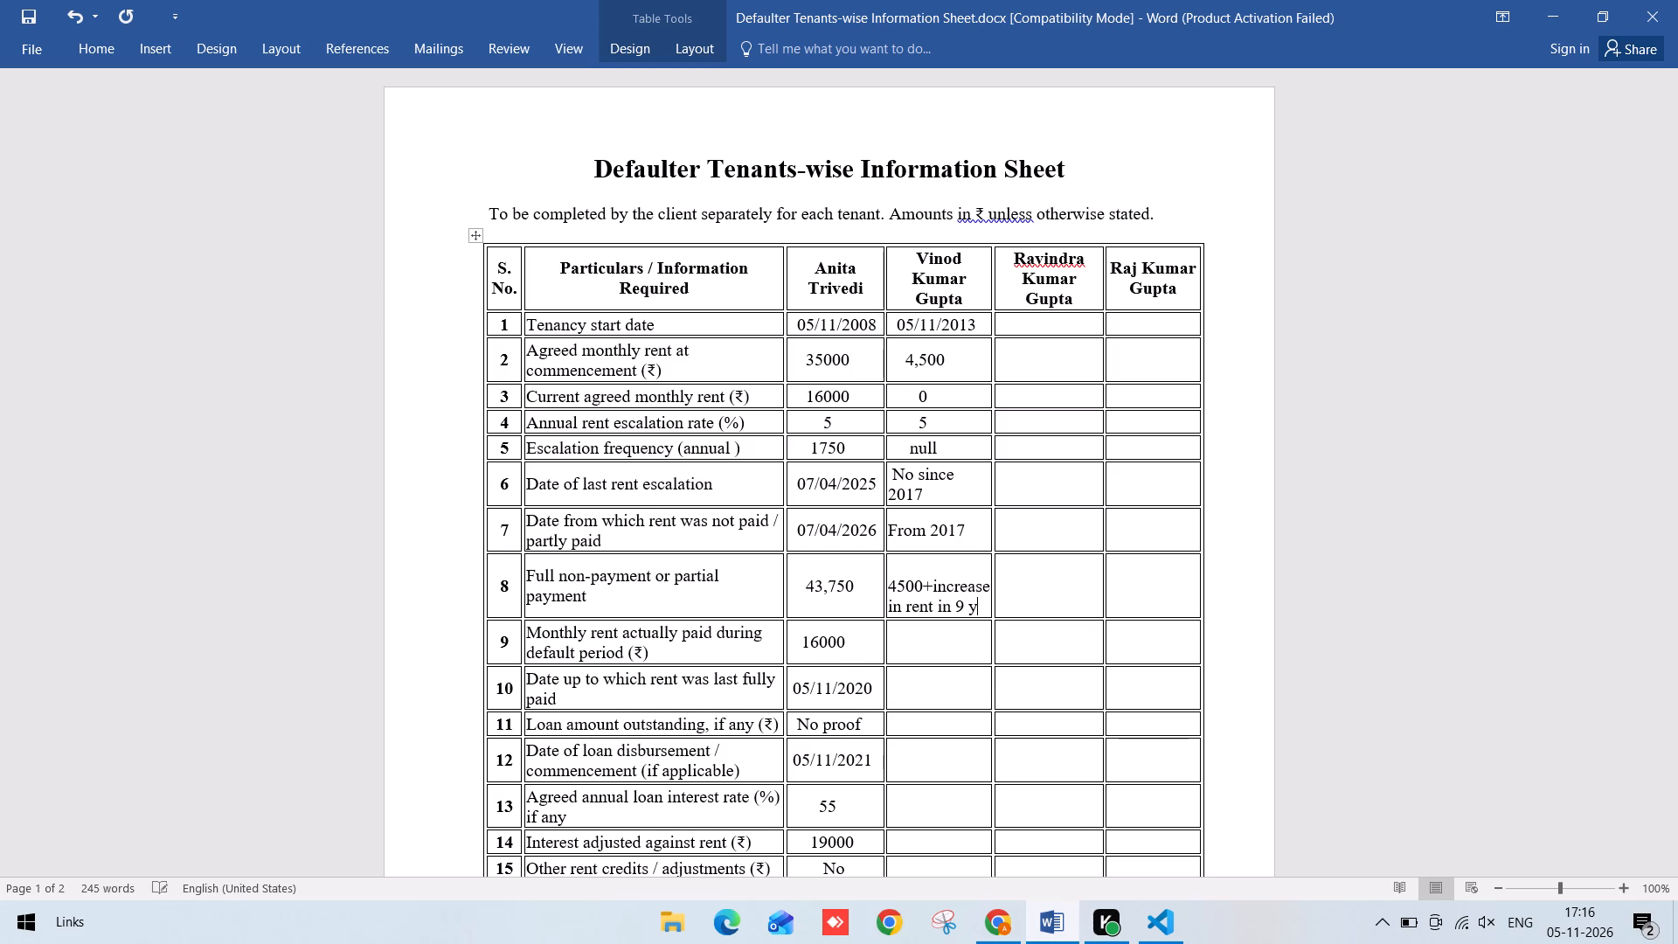
text(ears)
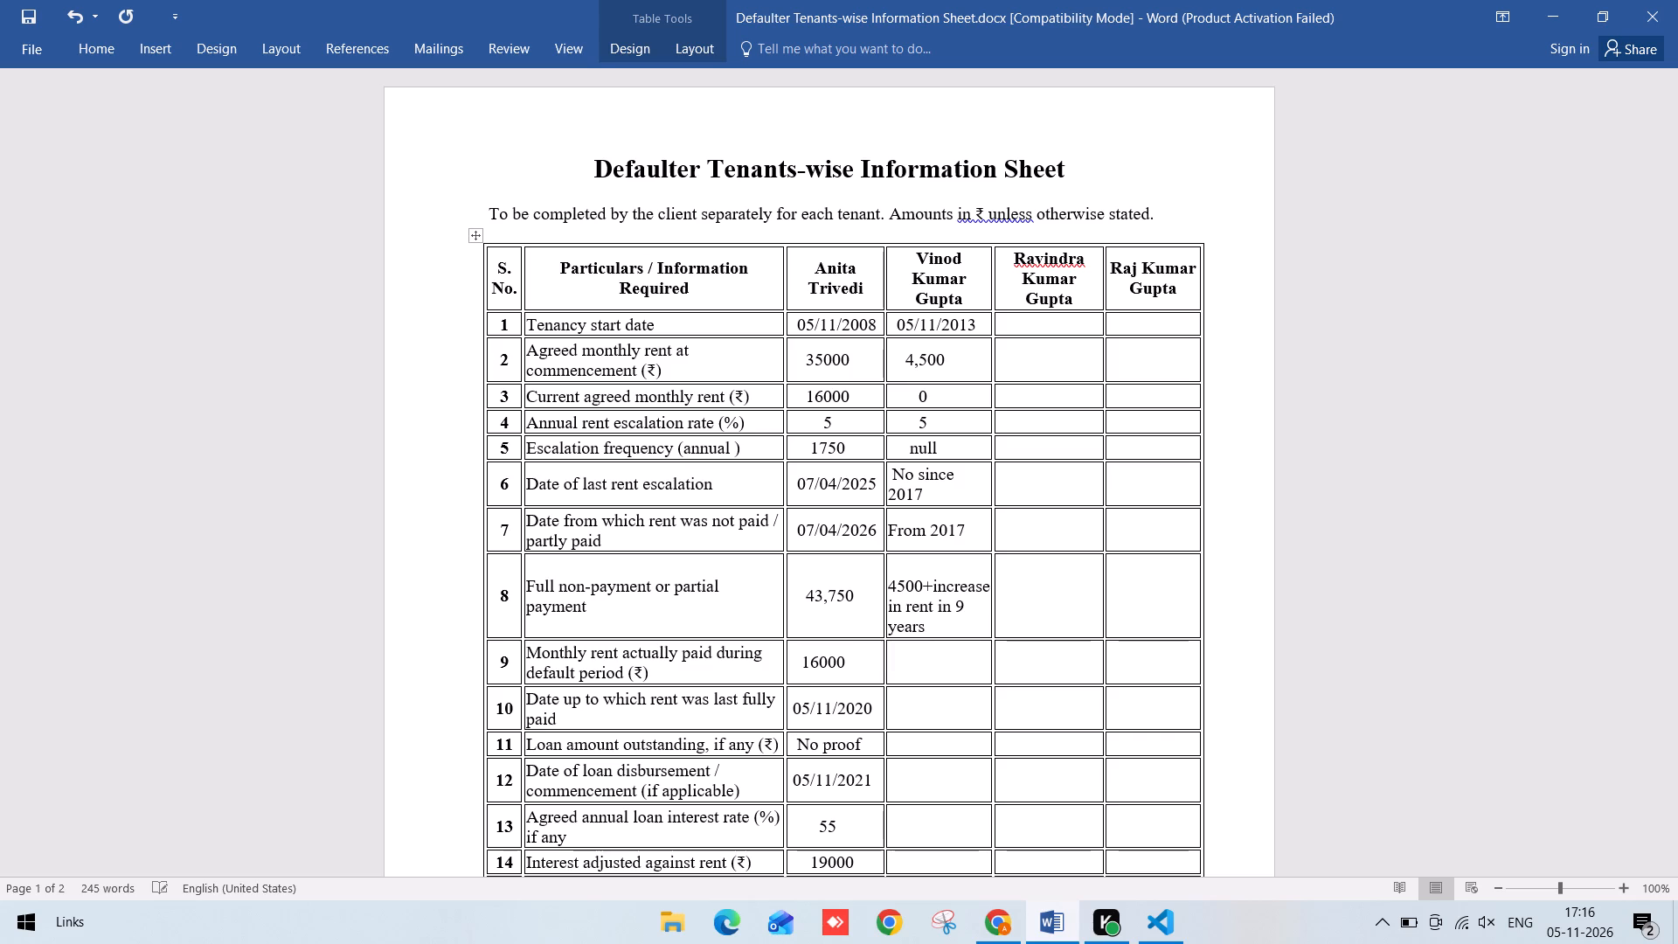
Enter 0 as the second tenant's monthly rent actually paid during the default period, roughly centred in the cell with spaces.
click(919, 670)
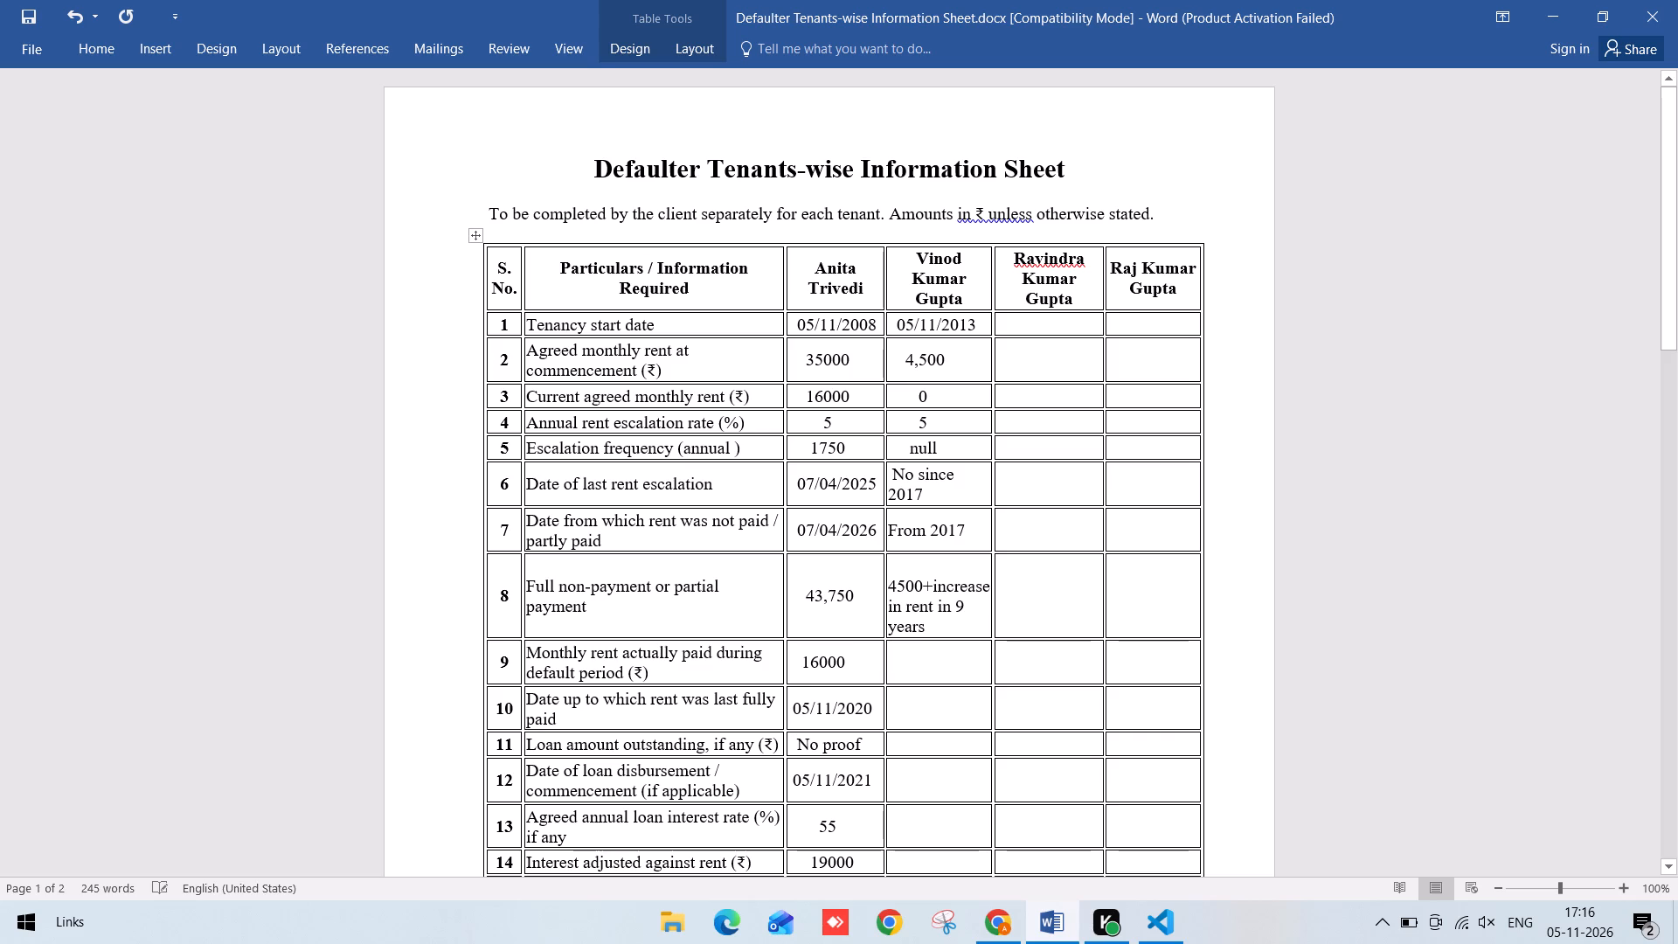
click(919, 670)
key(space)
key(space)
key(space)
key(space)
key(space)
key(space)
key(space)
key(space)
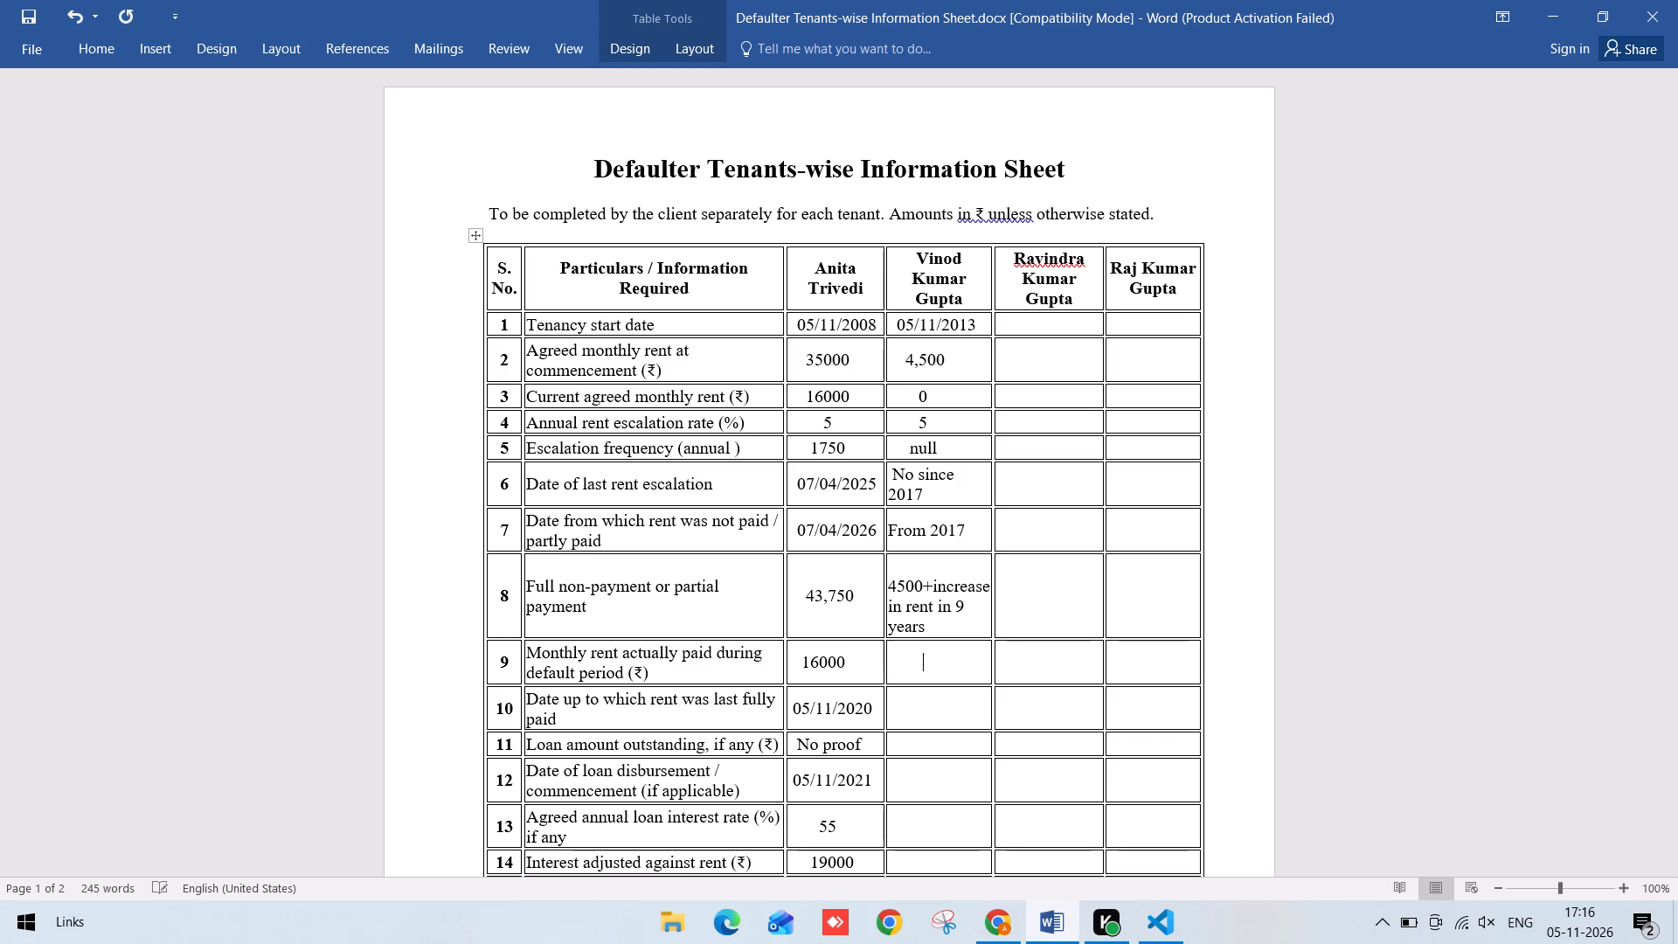
key(BackSpace)
key(0)
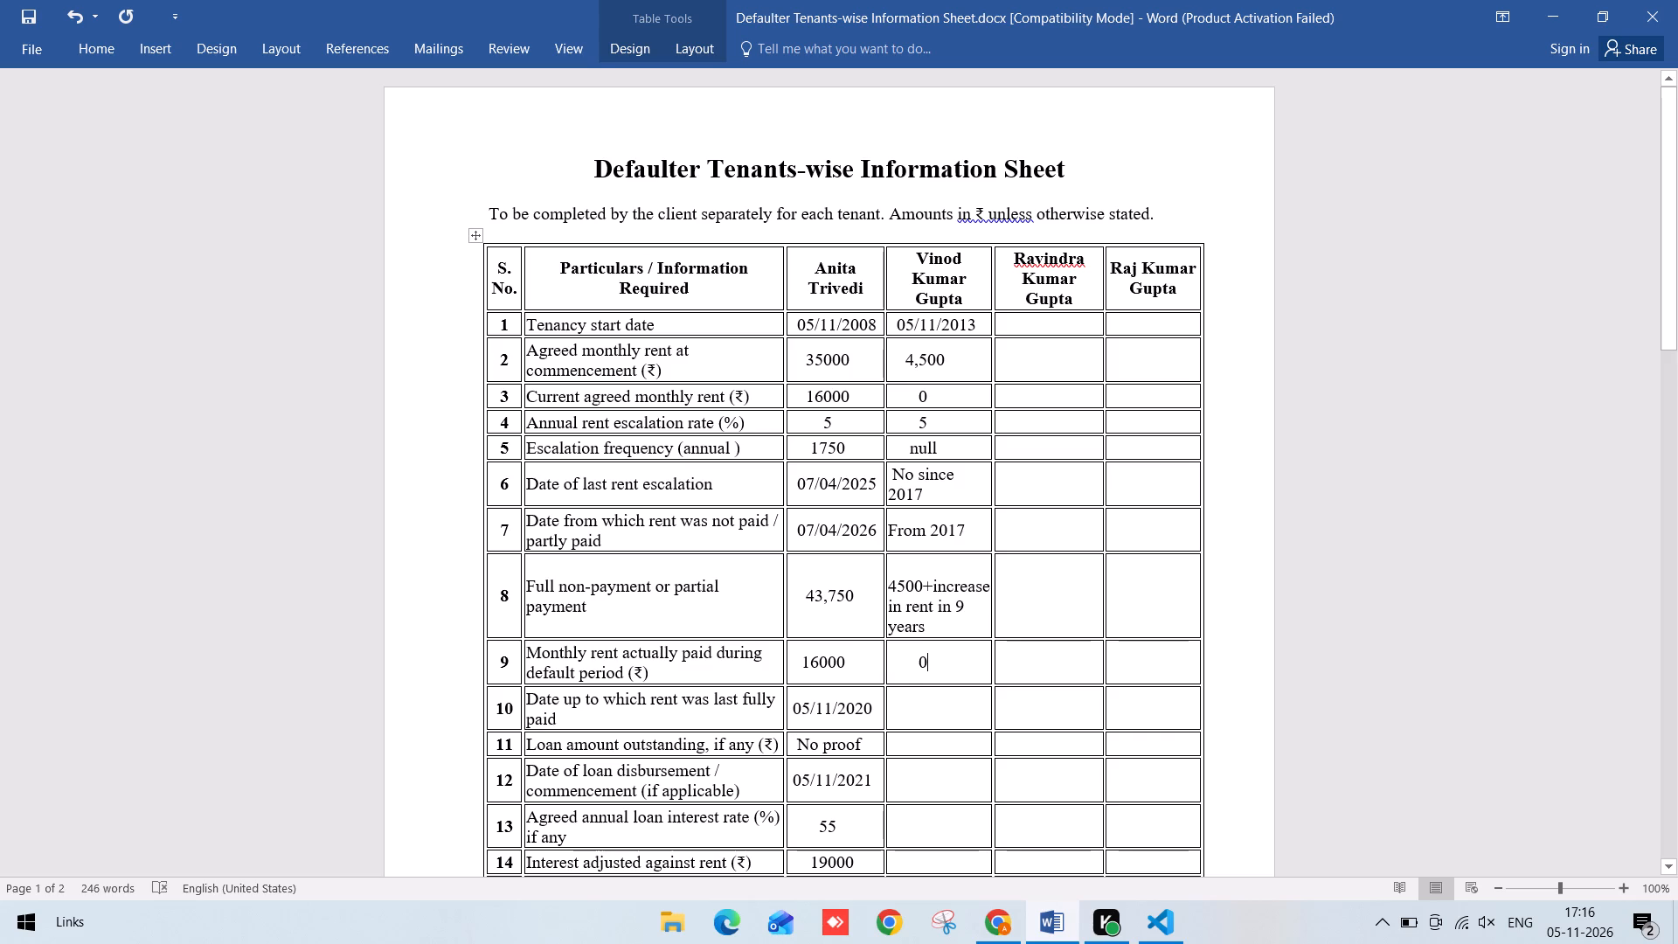
Enter 2017 as the date up to which the second tenant's rent was last fully paid, roughly centred with spaces.
click(925, 705)
click(925, 705)
key(space)
key(space)
key(space)
key(space)
key(space)
key(space)
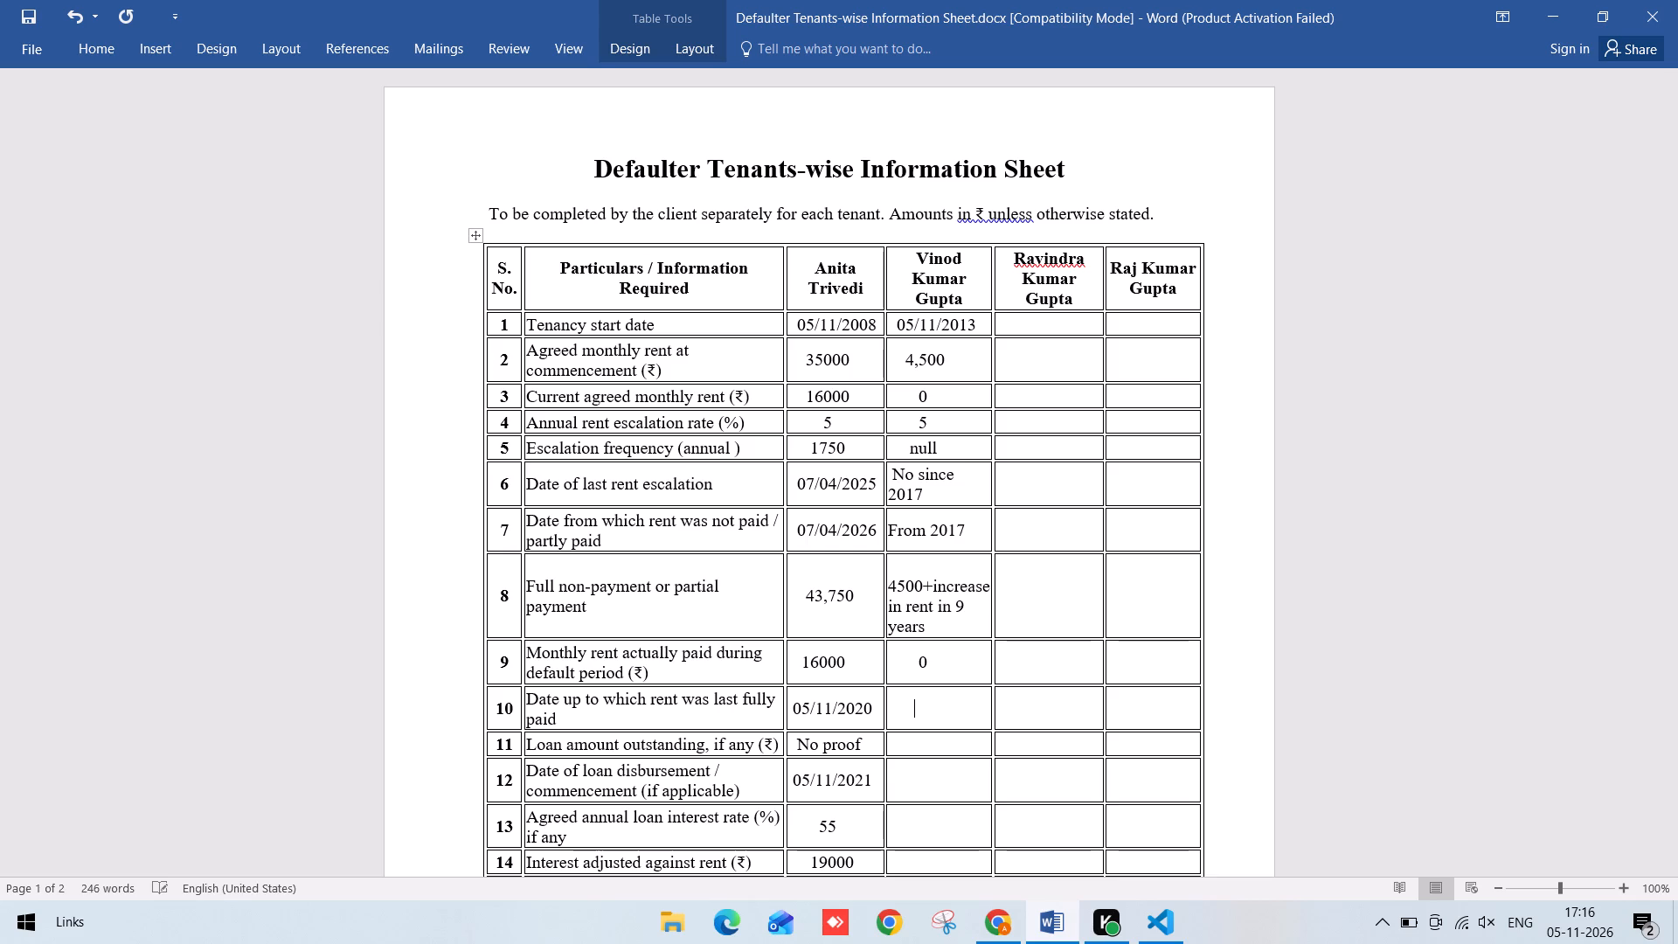
text(201)
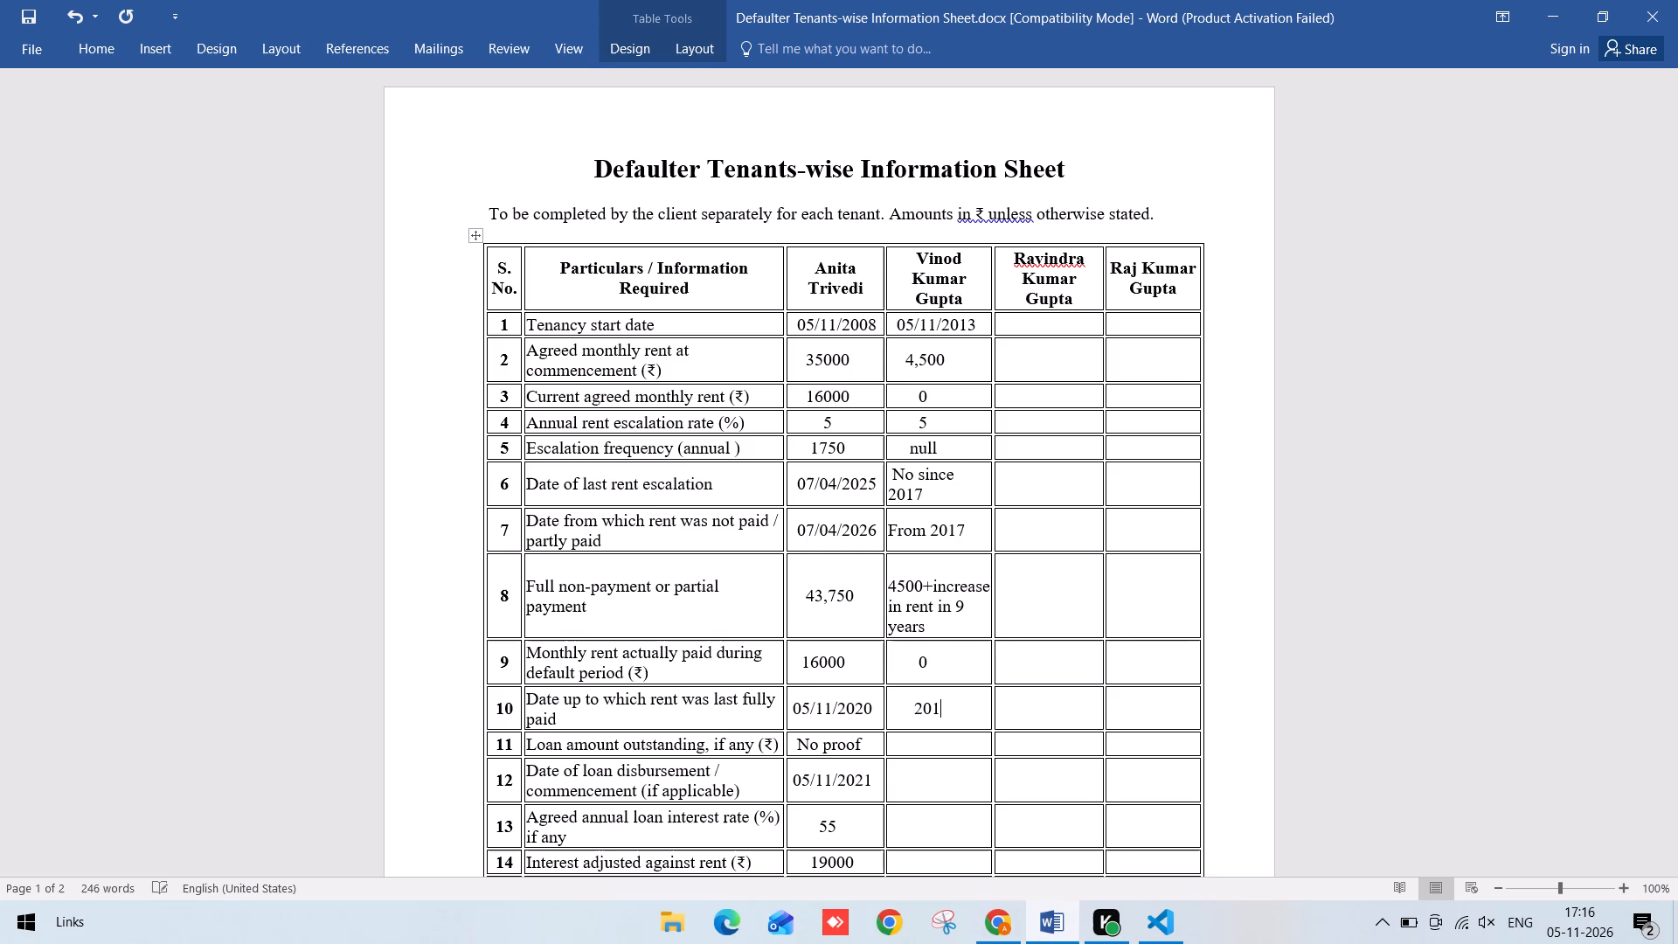
key(7)
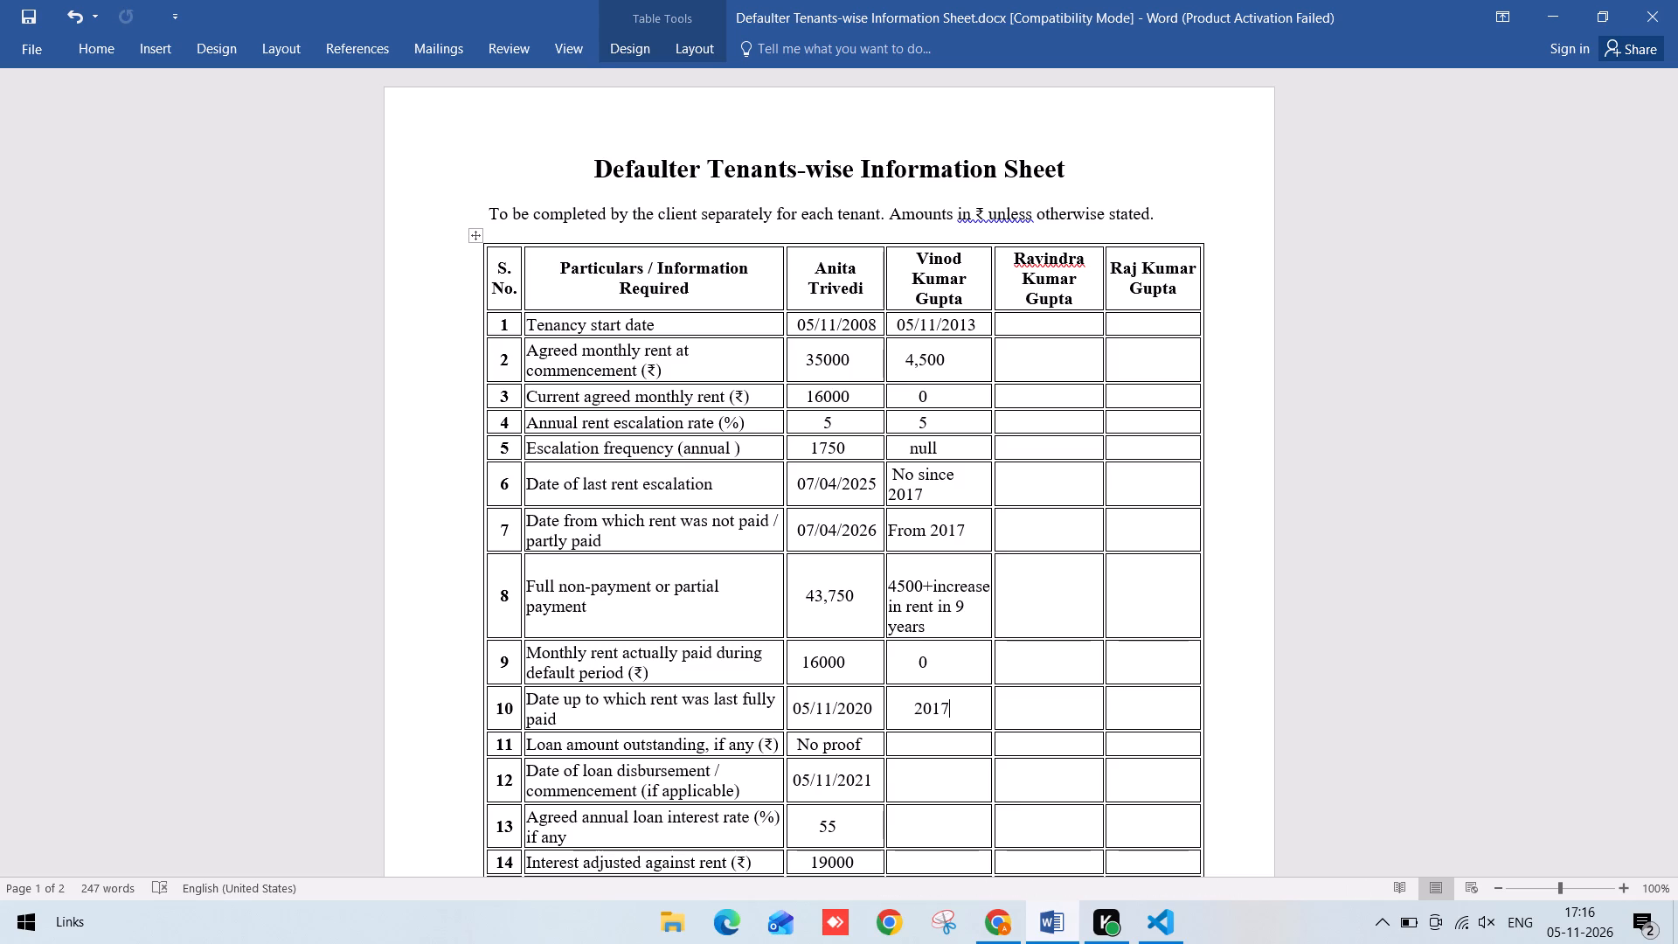
Enter "No Proof" as the second tenant's loan amount outstanding, roughly centred in the cell with spaces.
click(909, 740)
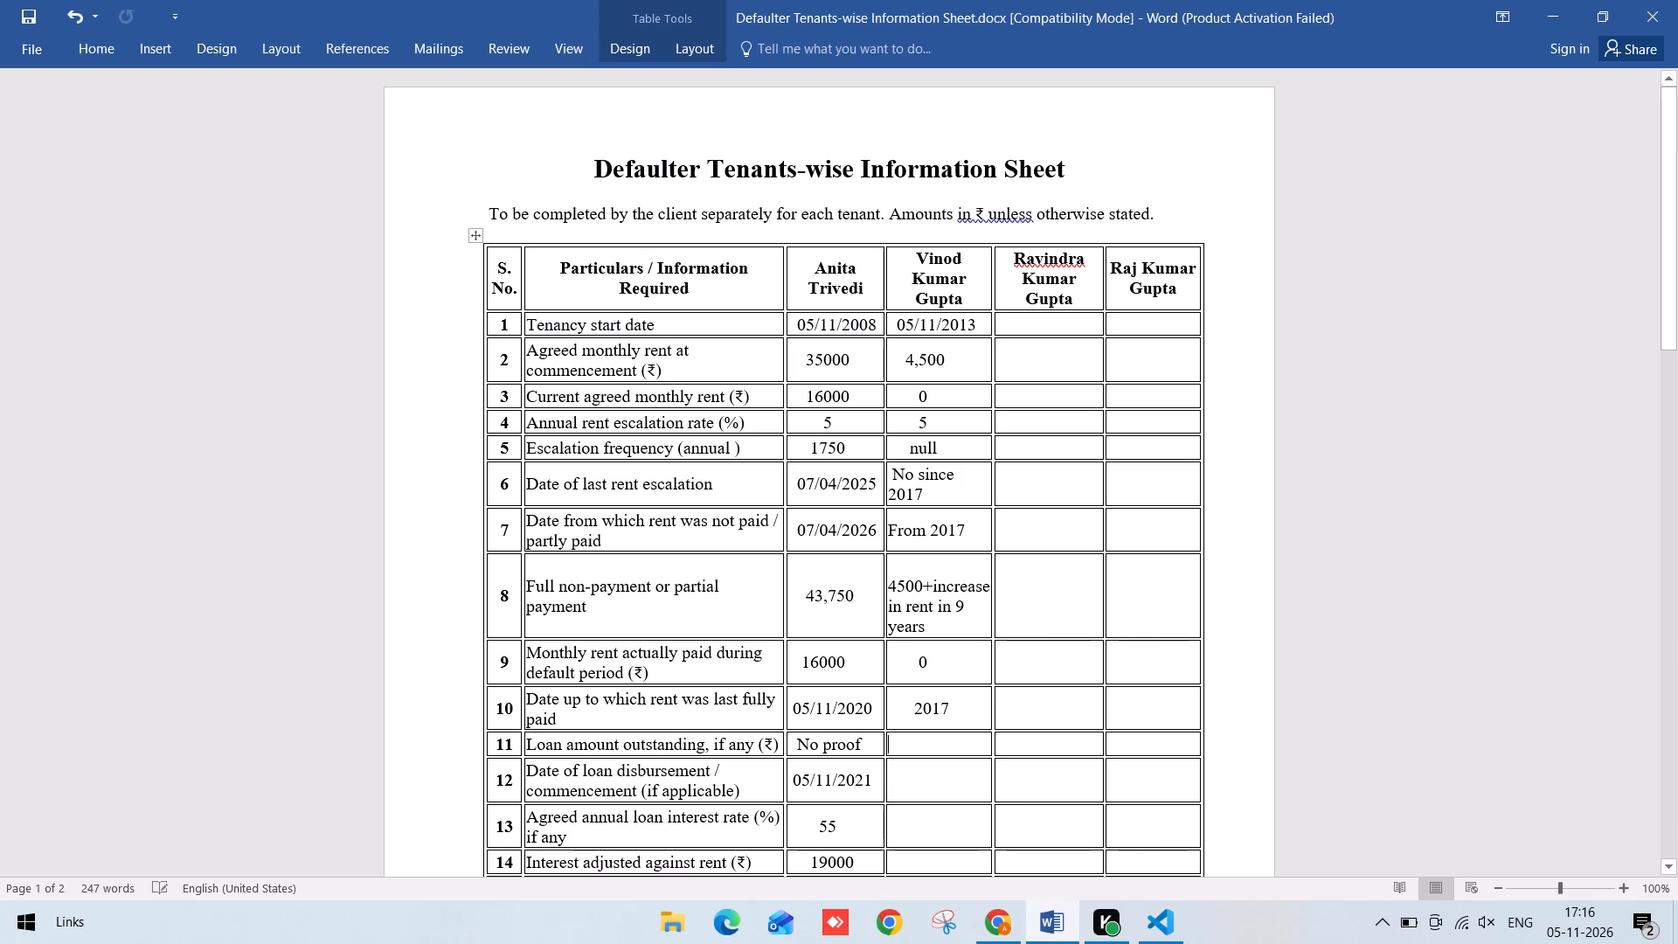
key(space)
key(space)
key(space)
key(space)
key(BackSpace)
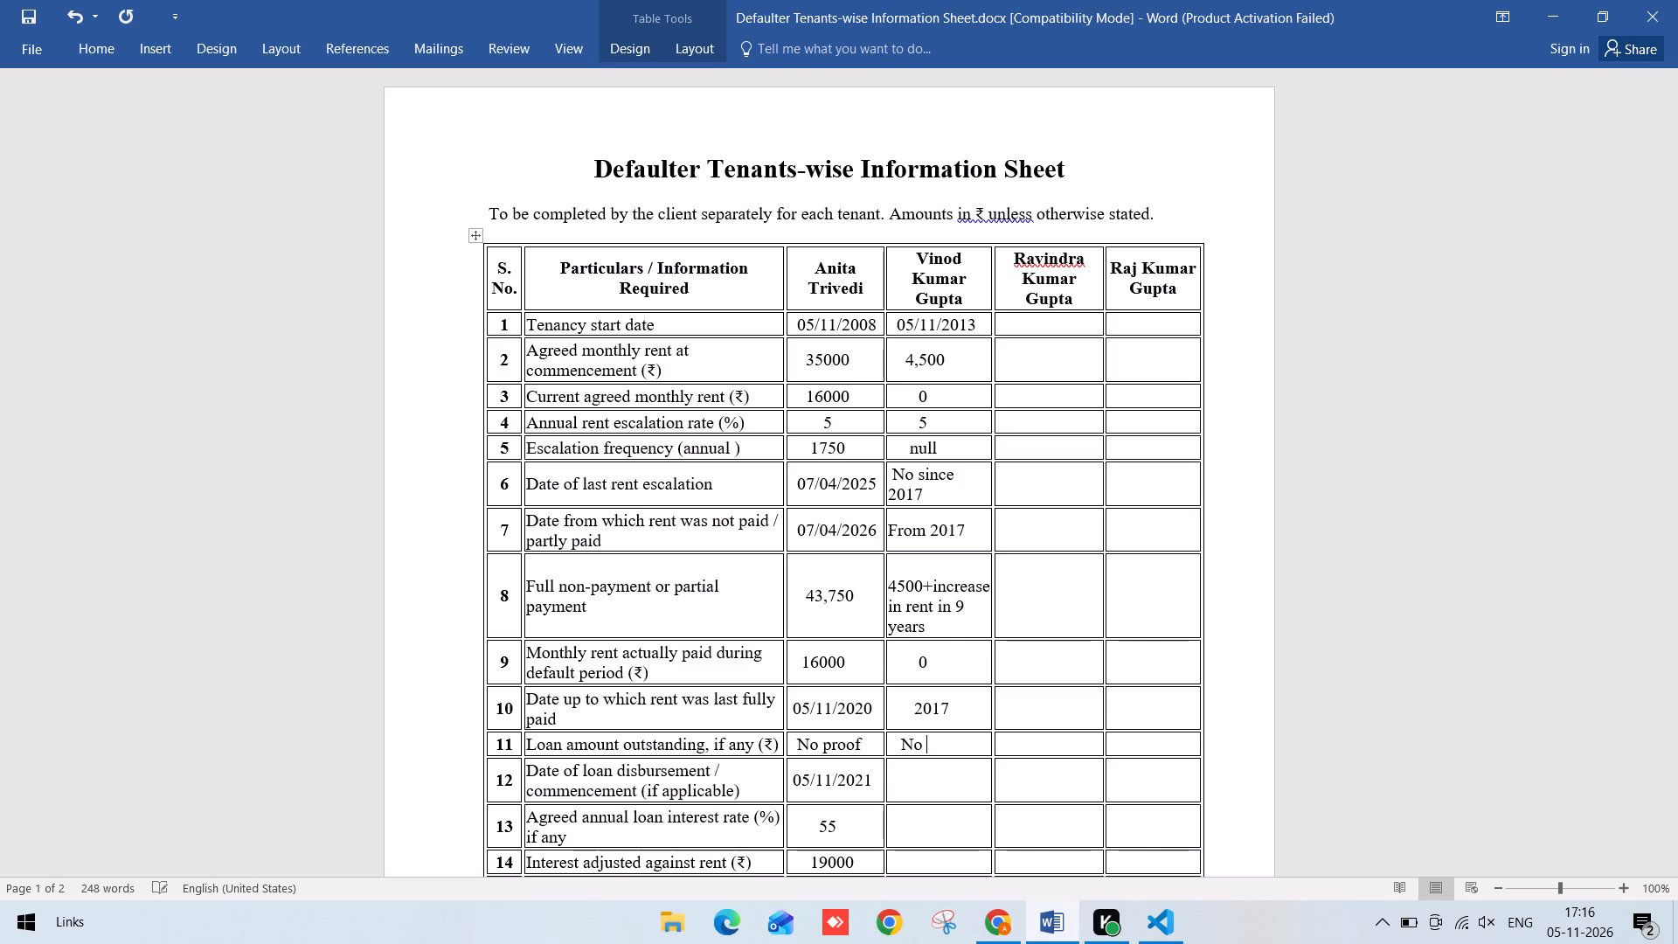
key(Tab)
key(p)
key(BackSpace)
key(BackSpace)
click(935, 752)
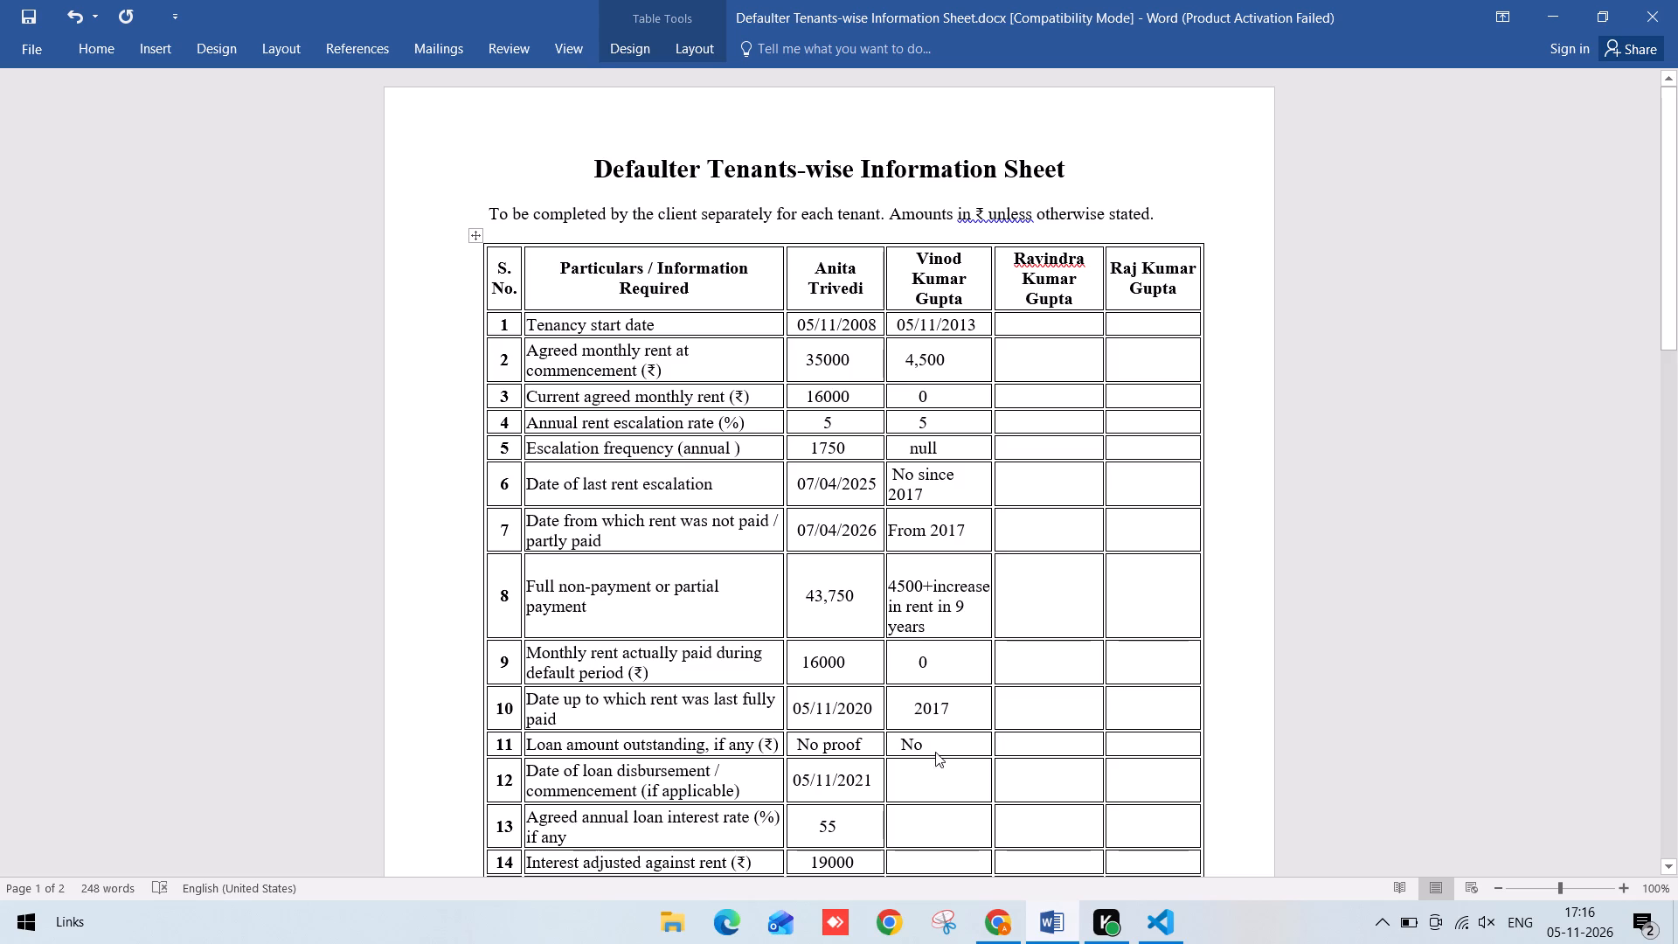
key(p)
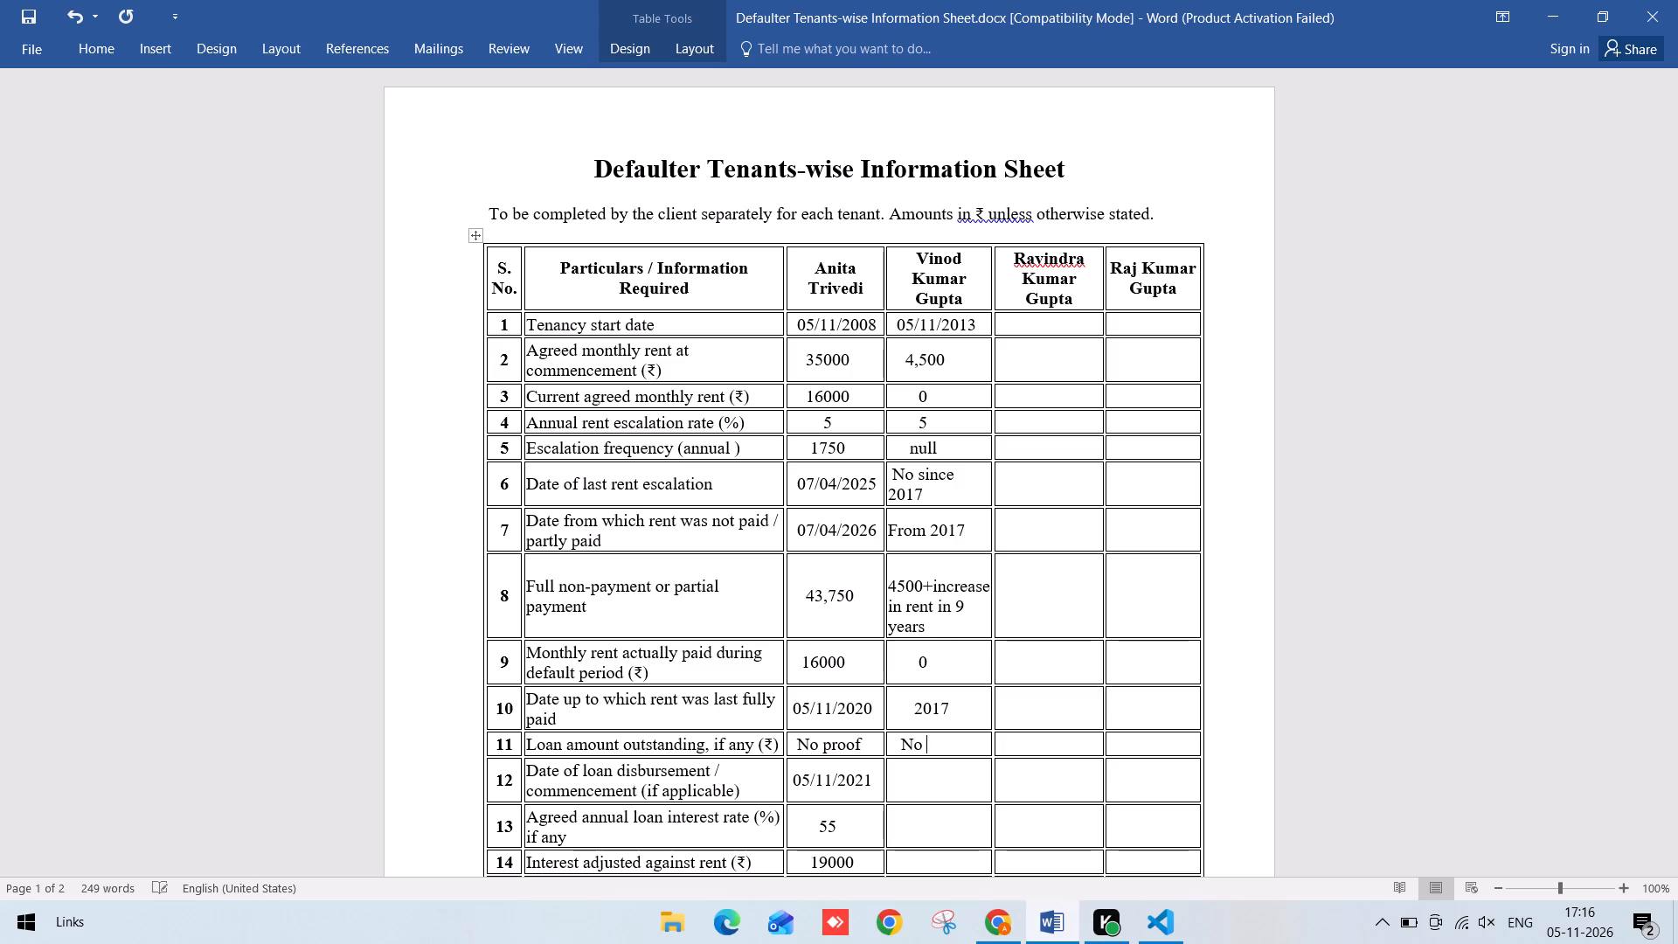
text(roof)
Enter 2017 as the second tenant's date of loan disbursement / commencement, roughly centred with spaces.
click(933, 781)
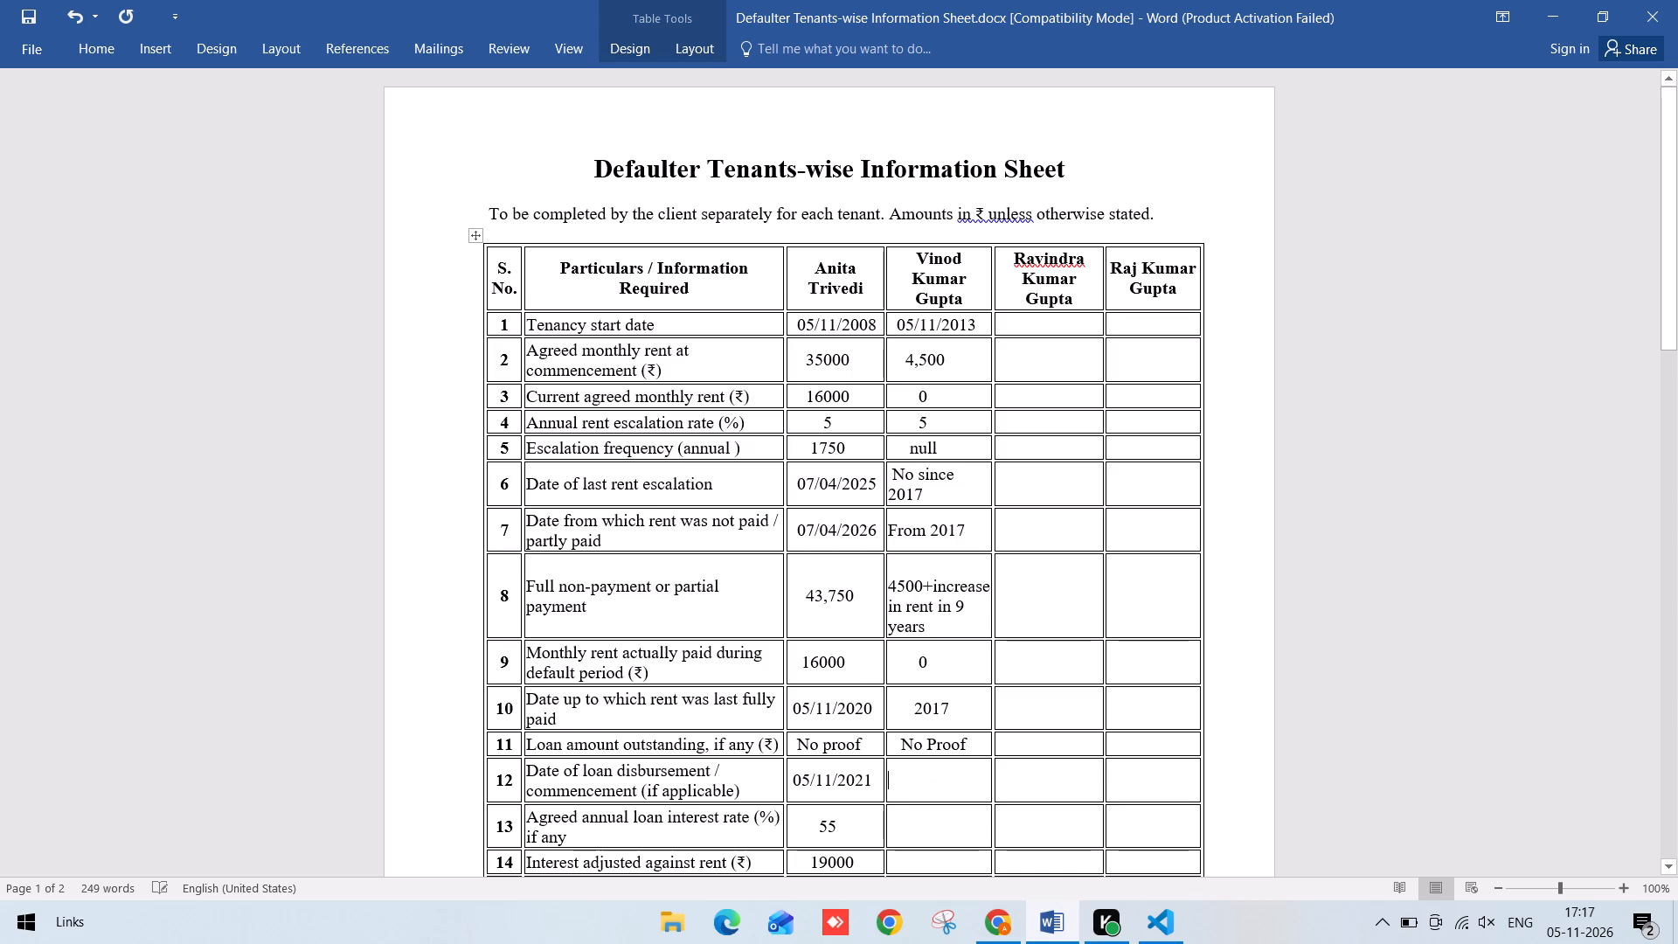
key(space)
key(space)
key(space)
key(space)
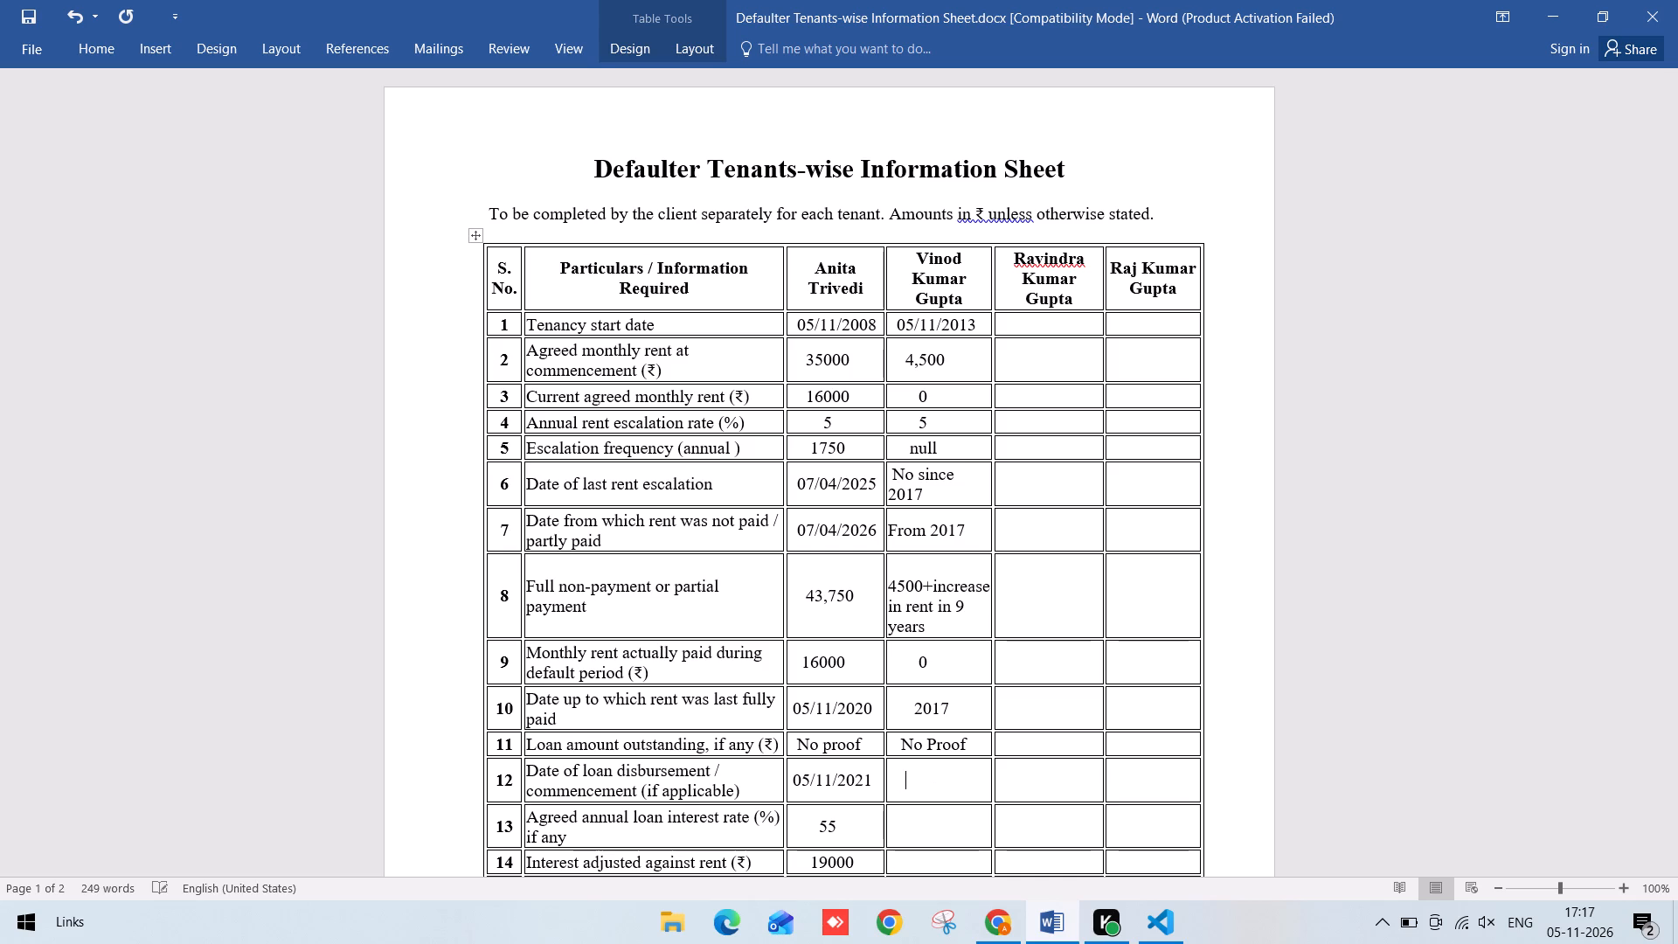
text(2017)
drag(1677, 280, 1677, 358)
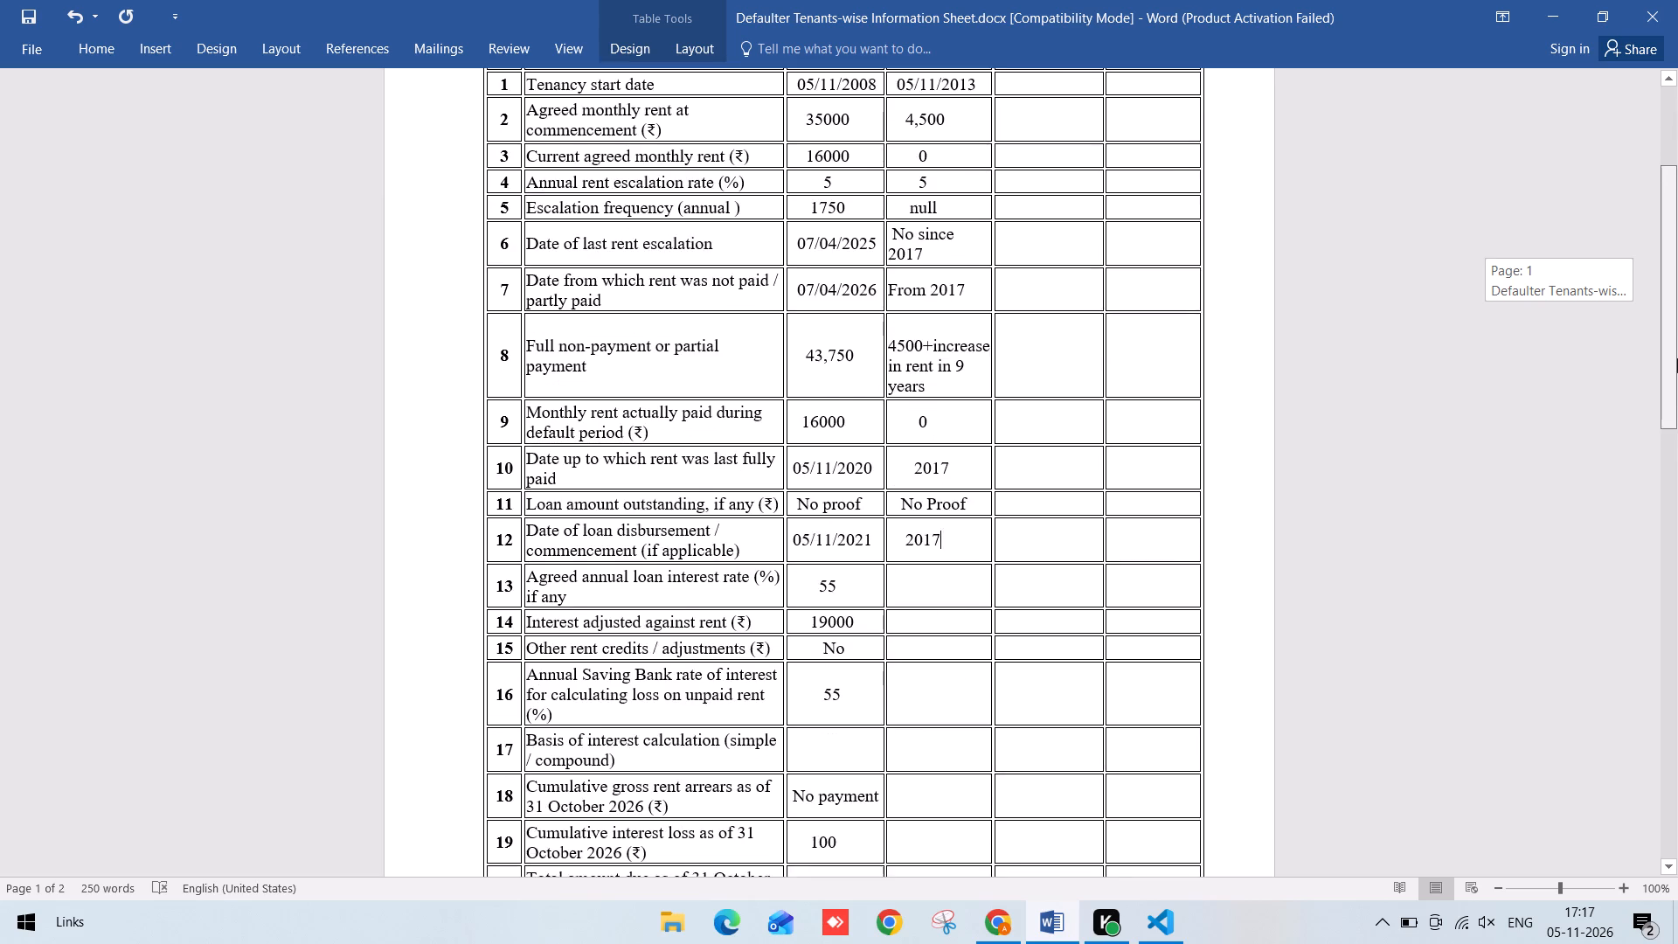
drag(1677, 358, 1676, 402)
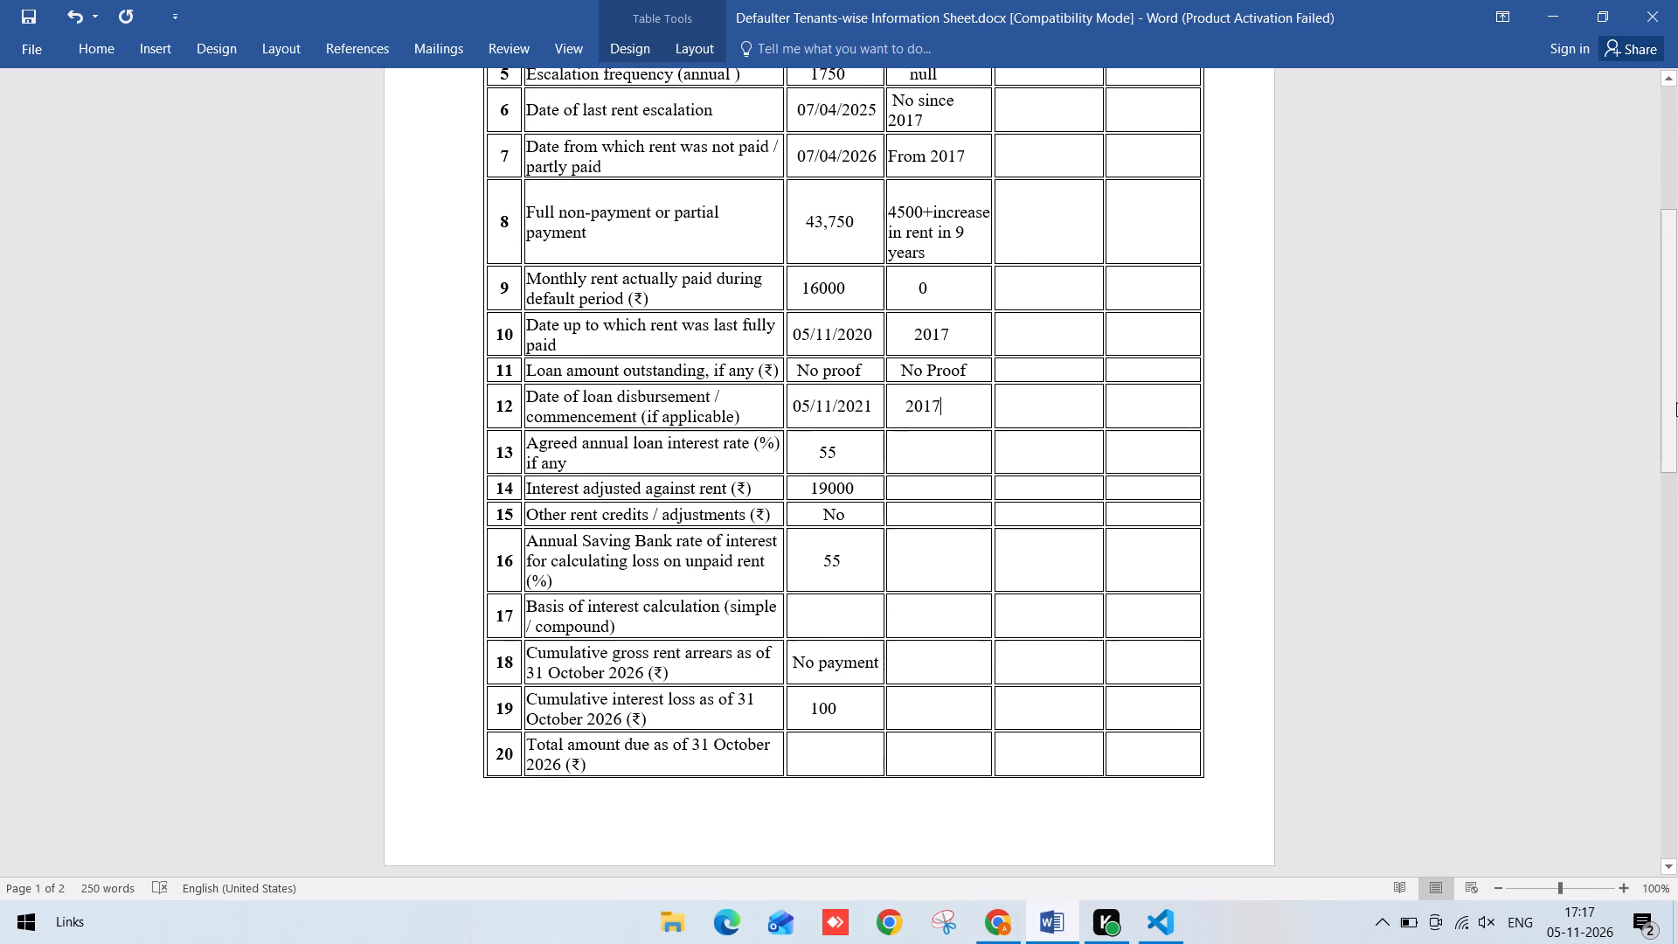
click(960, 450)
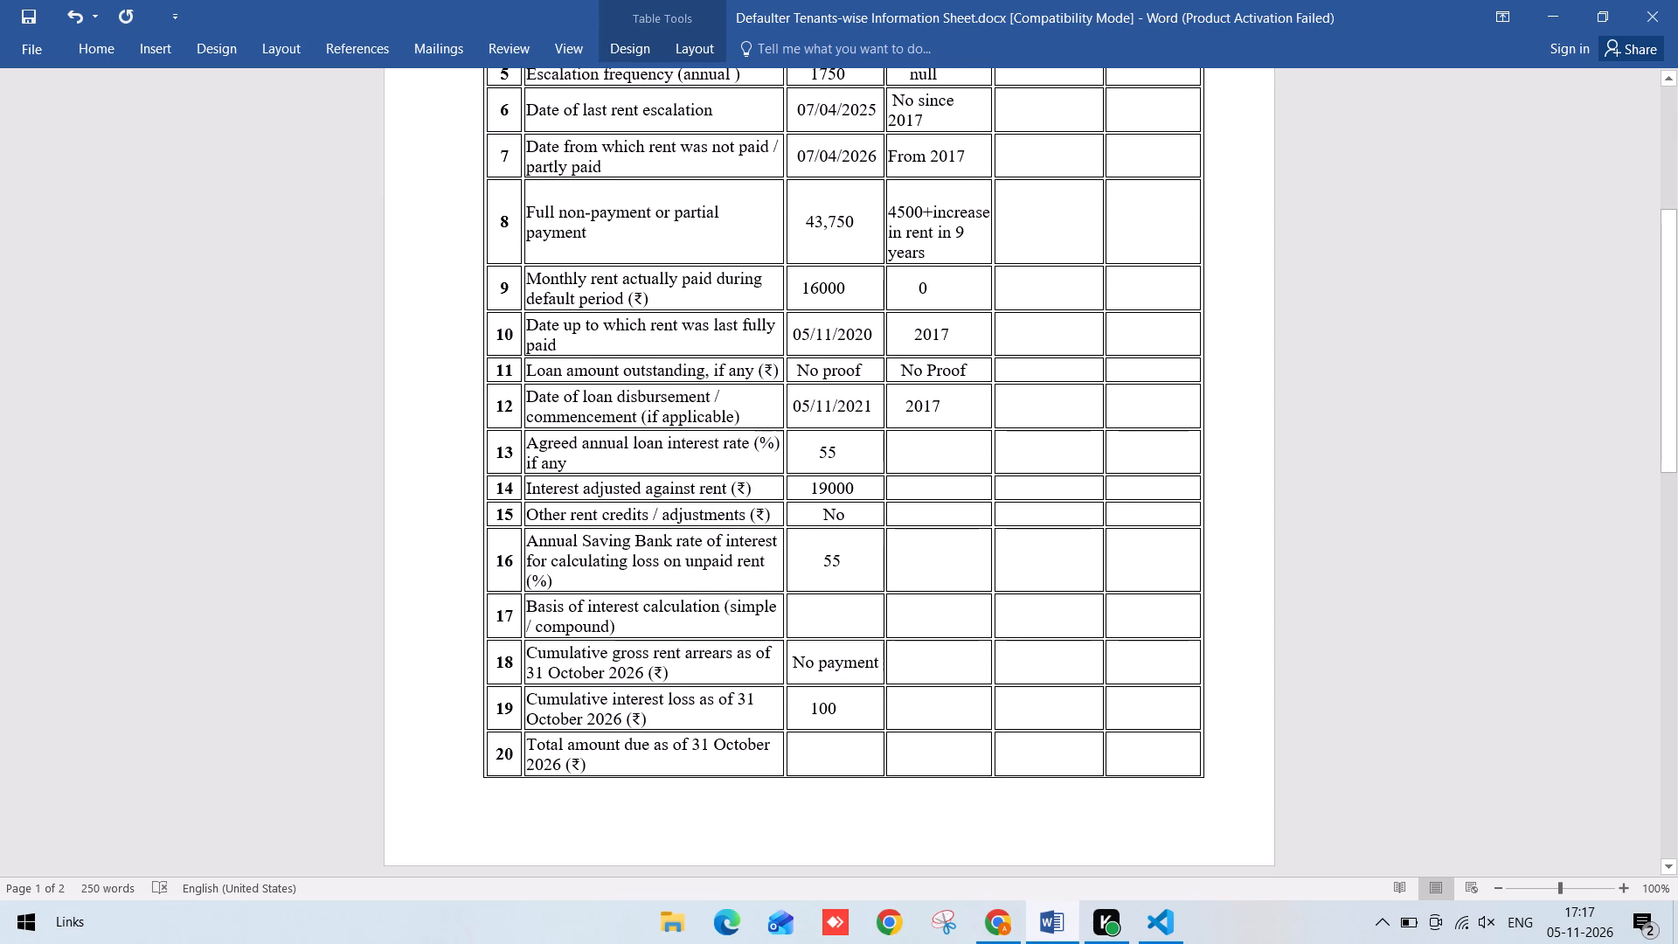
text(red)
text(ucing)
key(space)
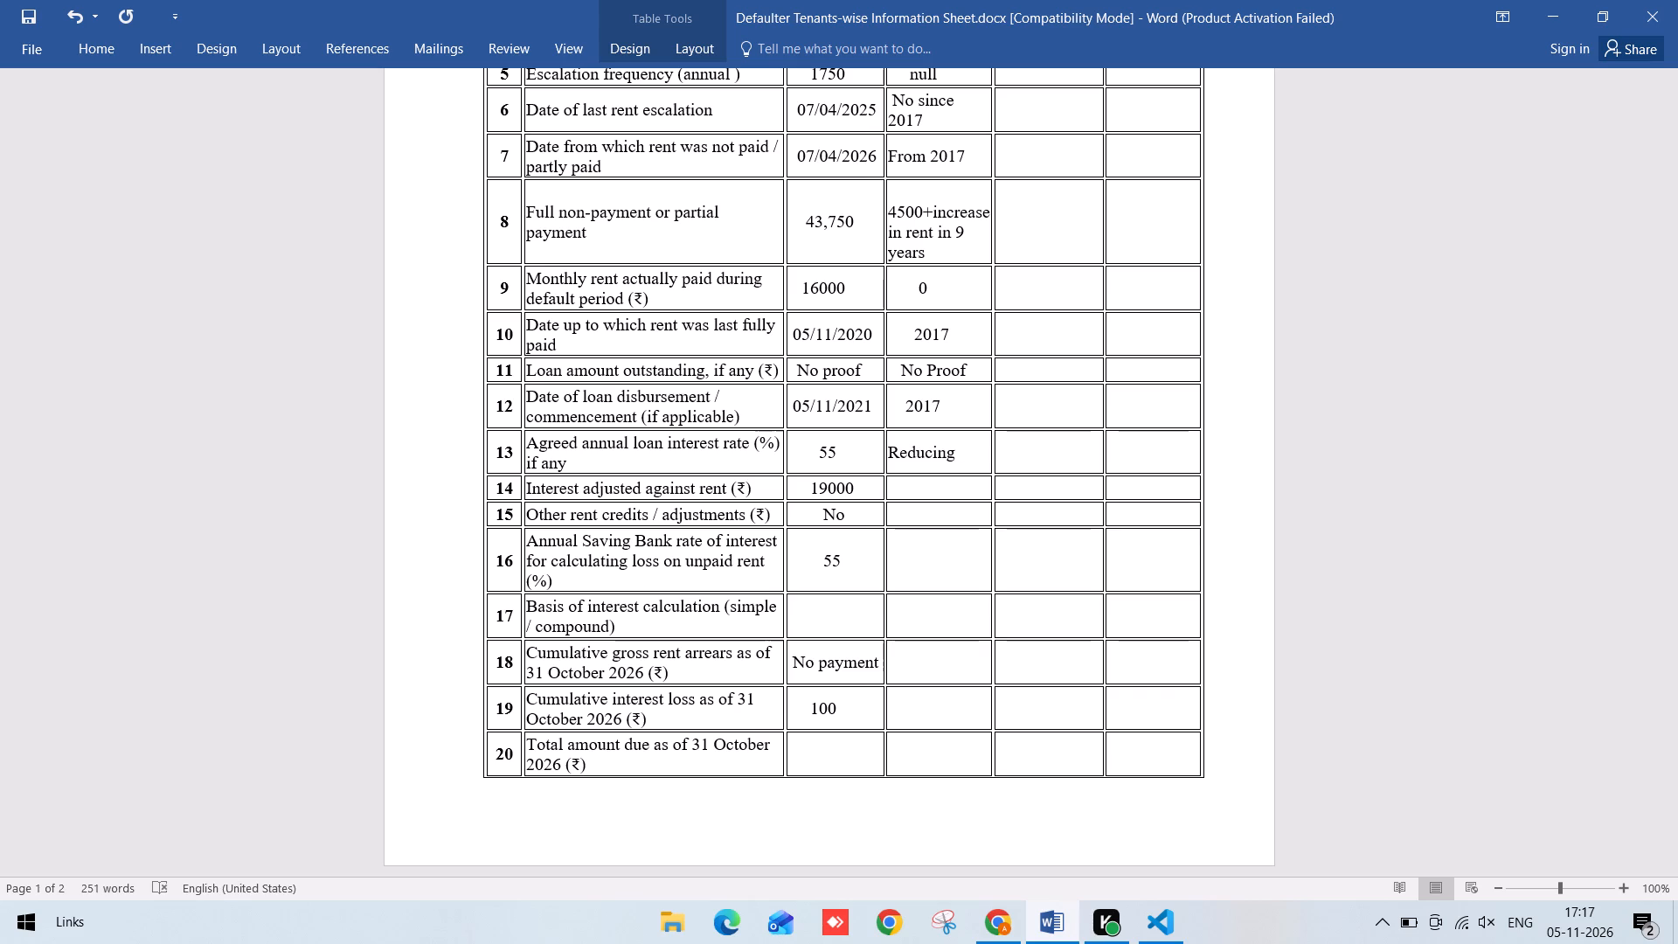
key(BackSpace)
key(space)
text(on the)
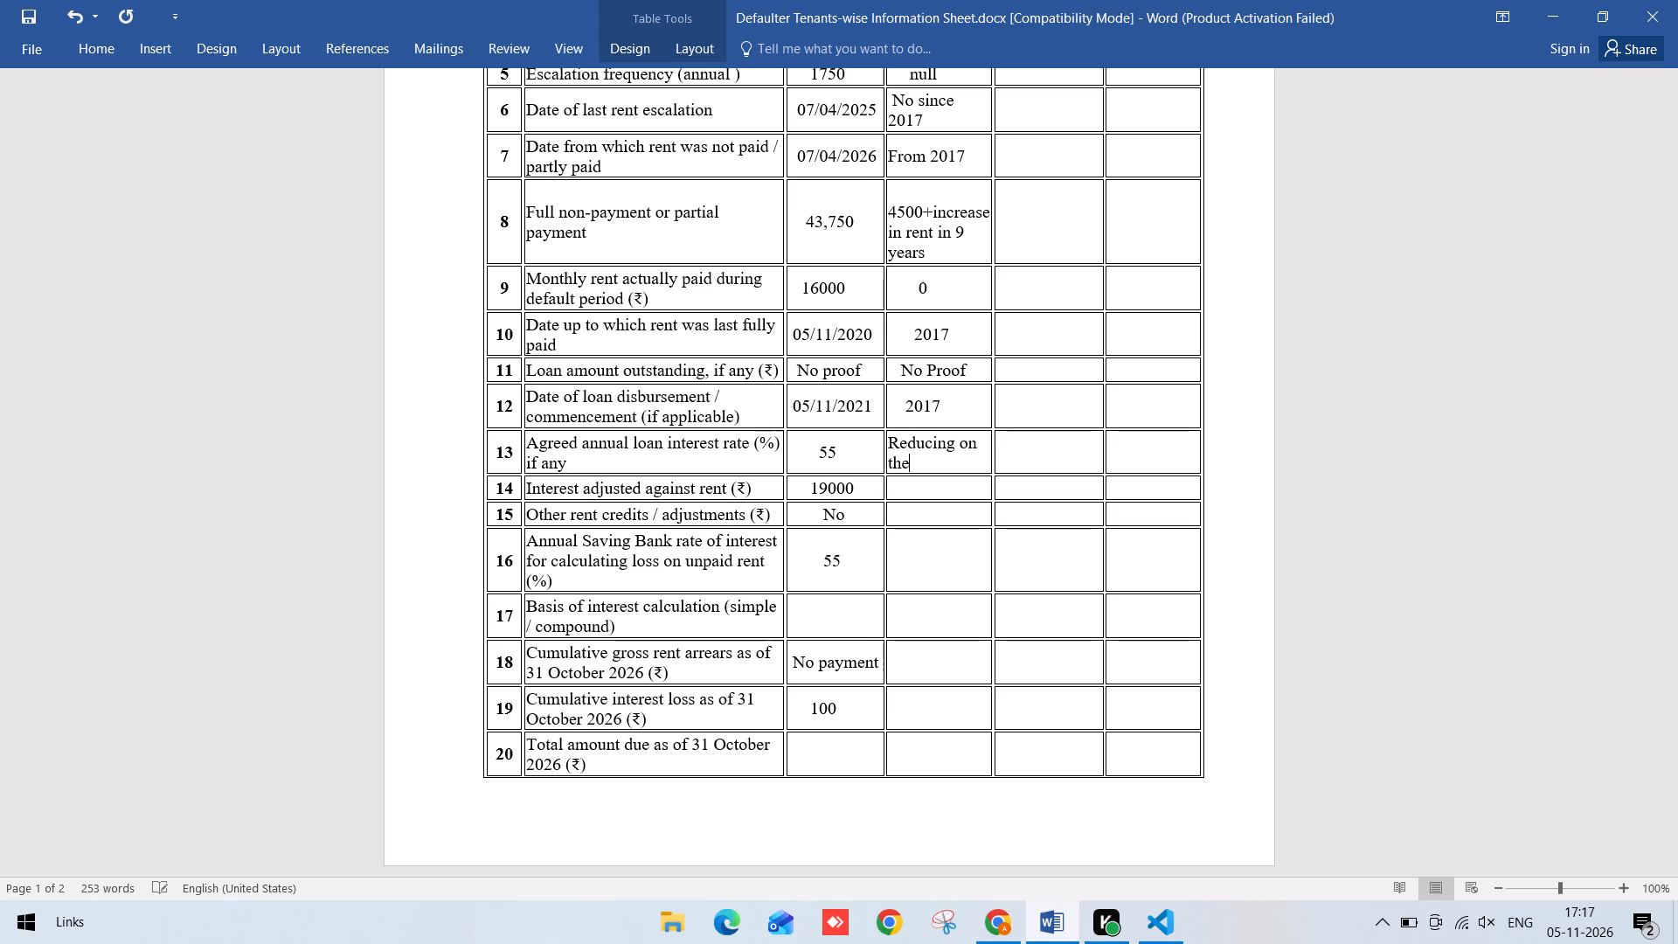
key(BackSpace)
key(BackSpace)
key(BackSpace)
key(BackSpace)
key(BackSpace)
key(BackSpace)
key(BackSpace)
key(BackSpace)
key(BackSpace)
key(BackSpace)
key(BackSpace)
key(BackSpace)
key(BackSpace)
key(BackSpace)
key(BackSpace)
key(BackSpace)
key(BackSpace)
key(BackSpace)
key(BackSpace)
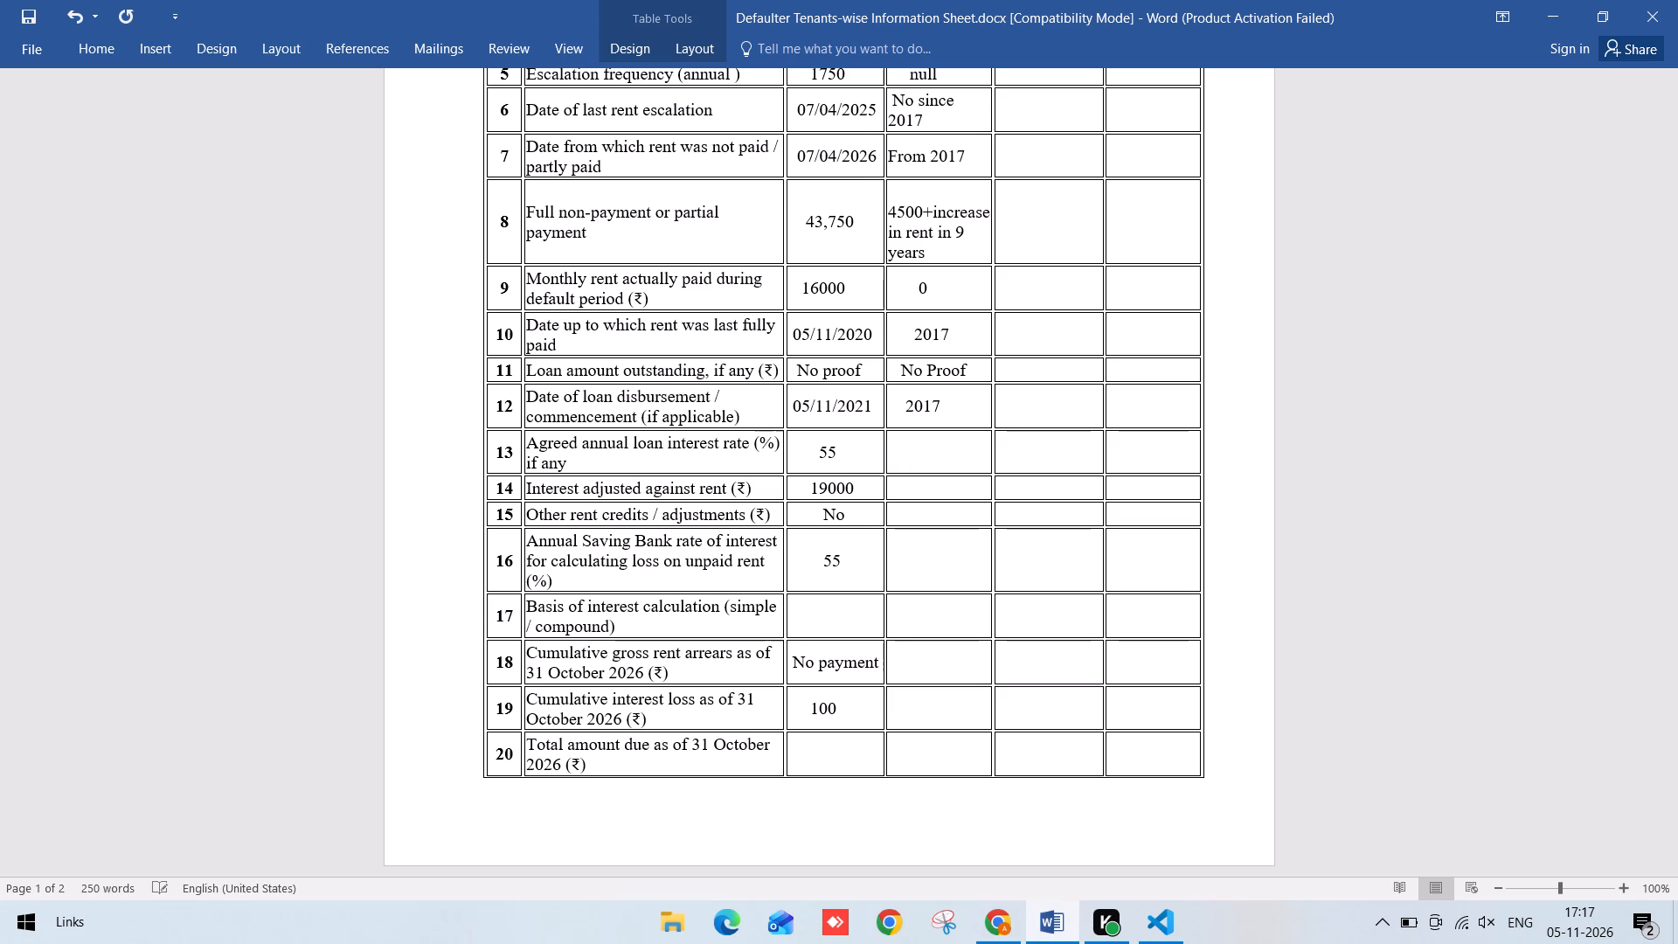
Enter 100 as the second tenant's agreed annual loan interest rate, roughly centred in the cell with spaces.
click(939, 458)
key(space)
key(BackSpace)
key(space)
key(space)
text(100)
key(BackSpace)
key(BackSpace)
key(BackSpace)
key(space)
key(space)
key(BackSpace)
key(BackSpace)
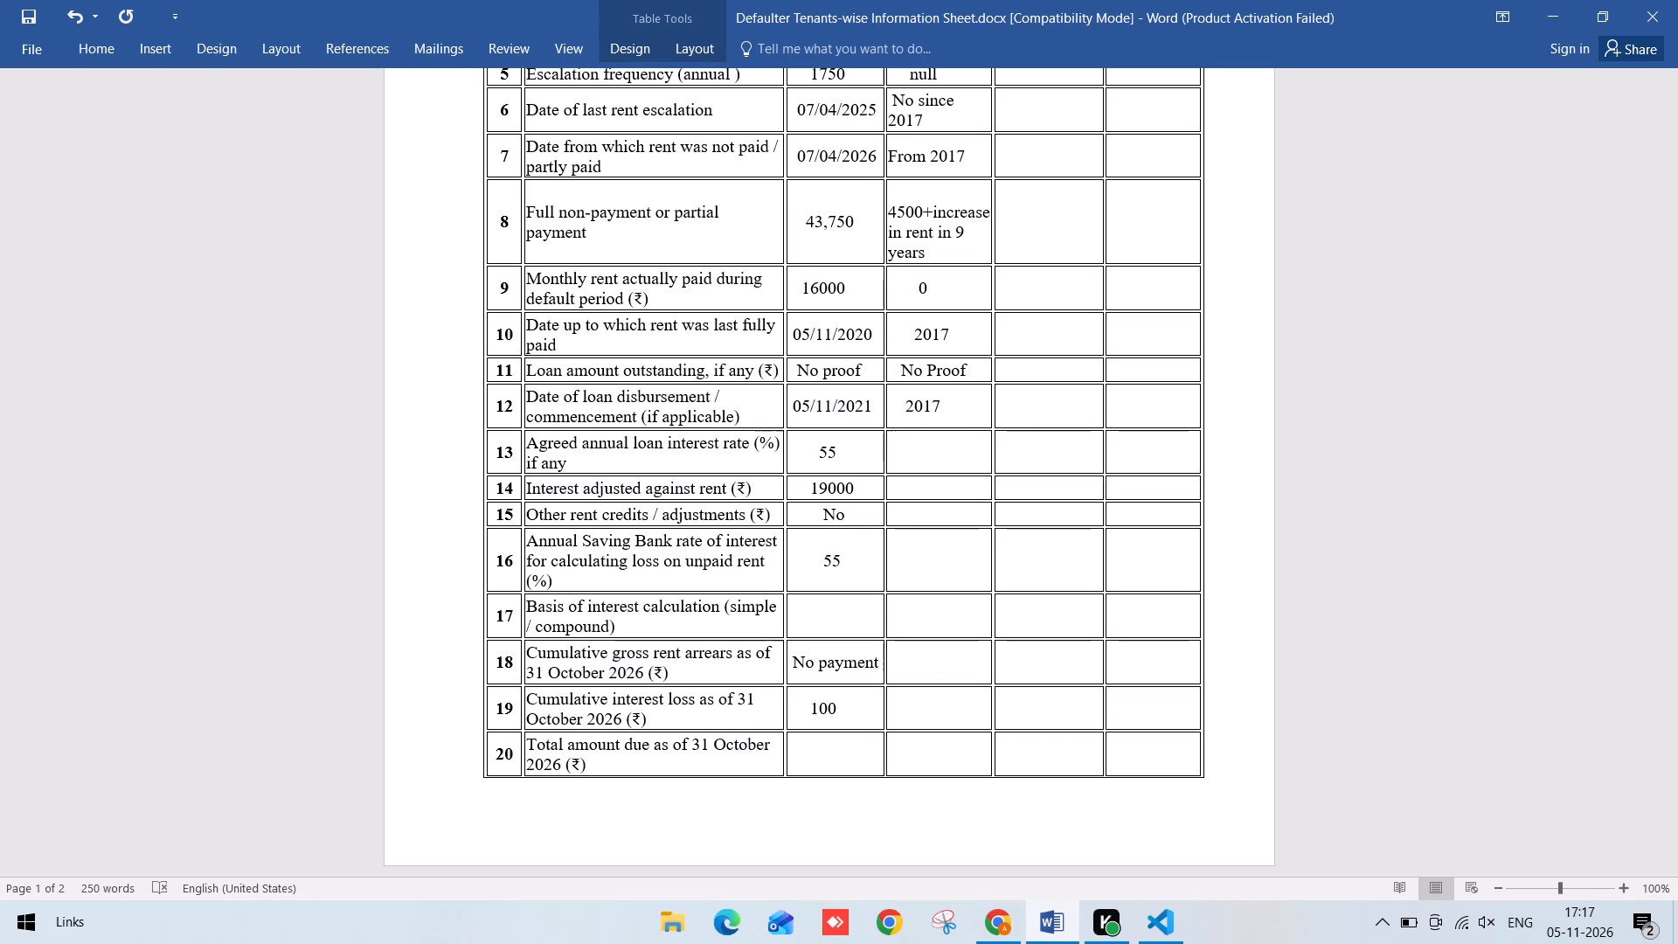
key(space)
key(space)
key(space)
text(100)
Indent the second tenant's interest adjusted against rent cell with spaces, ready for its entry.
click(928, 486)
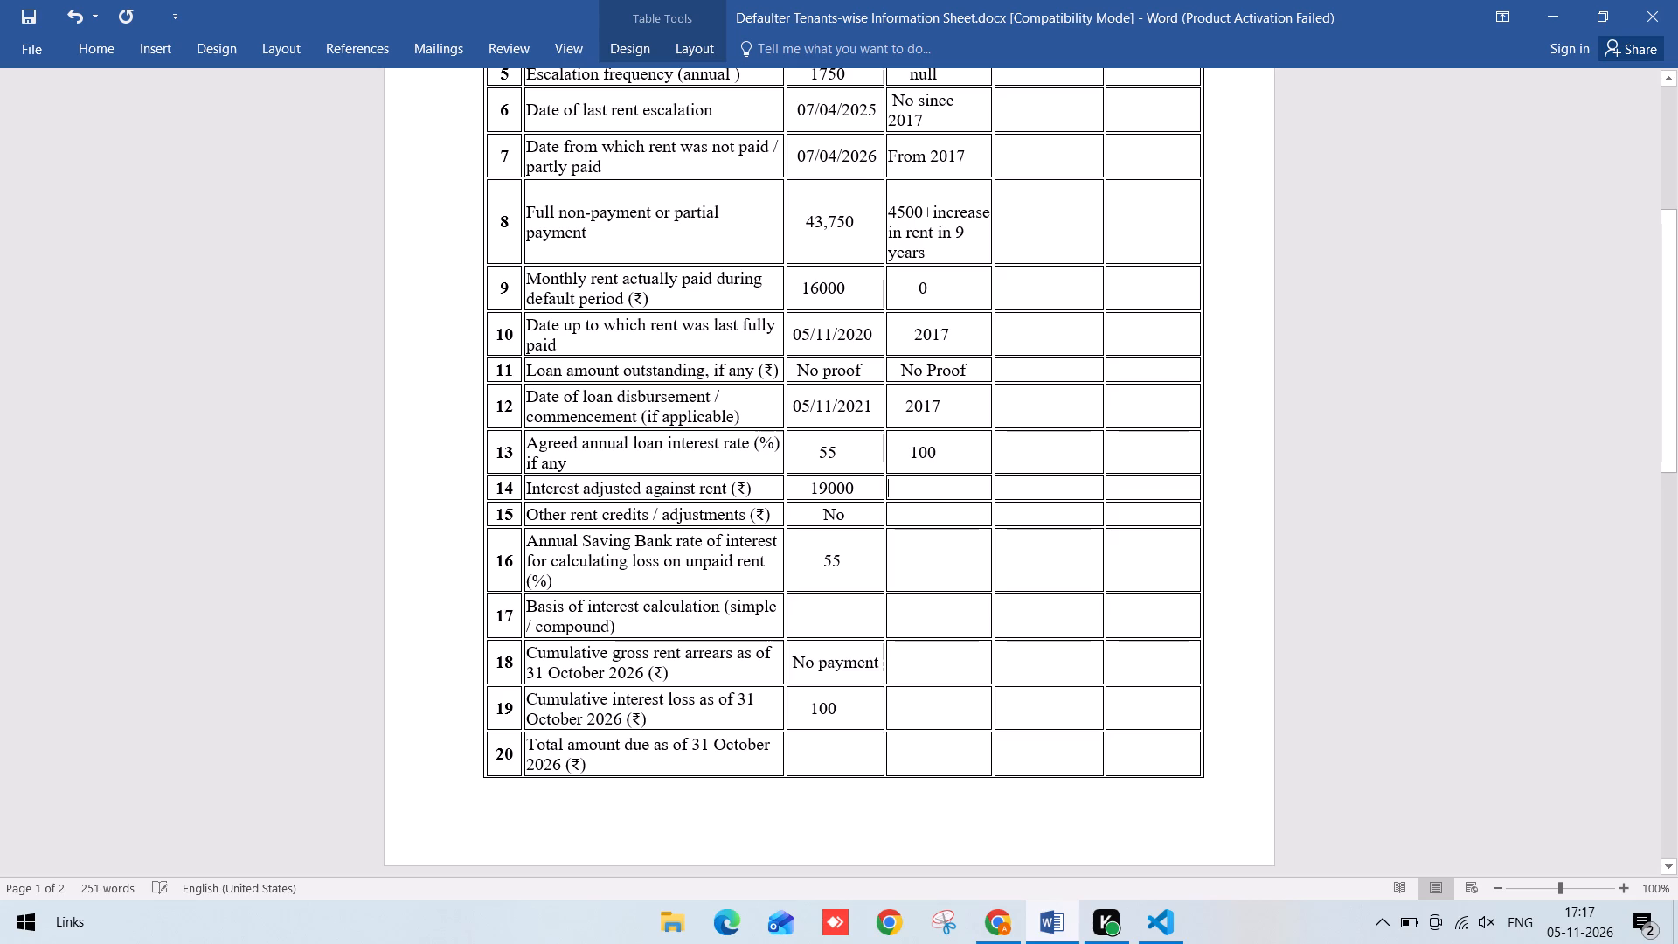
key(b)
key(b)
key(b)
key(BackSpace)
key(BackSpace)
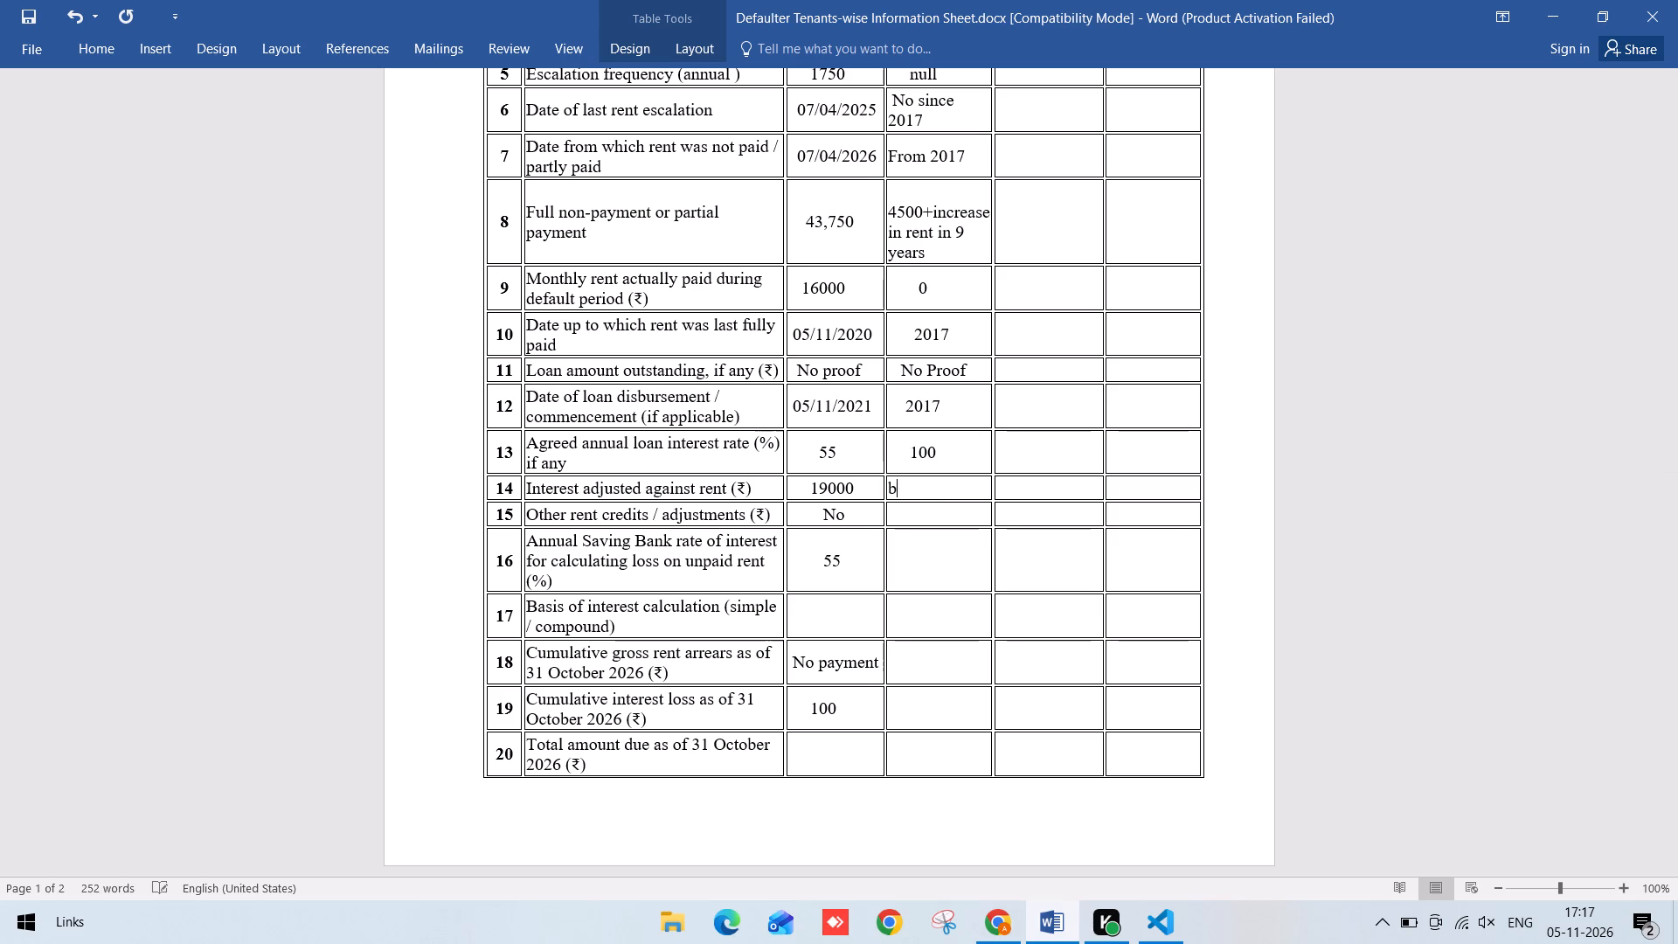
key(BackSpace)
key(space)
key(space)
key(space)
key(space)
key(space)
key(BackSpace)
key(BackSpace)
key(BackSpace)
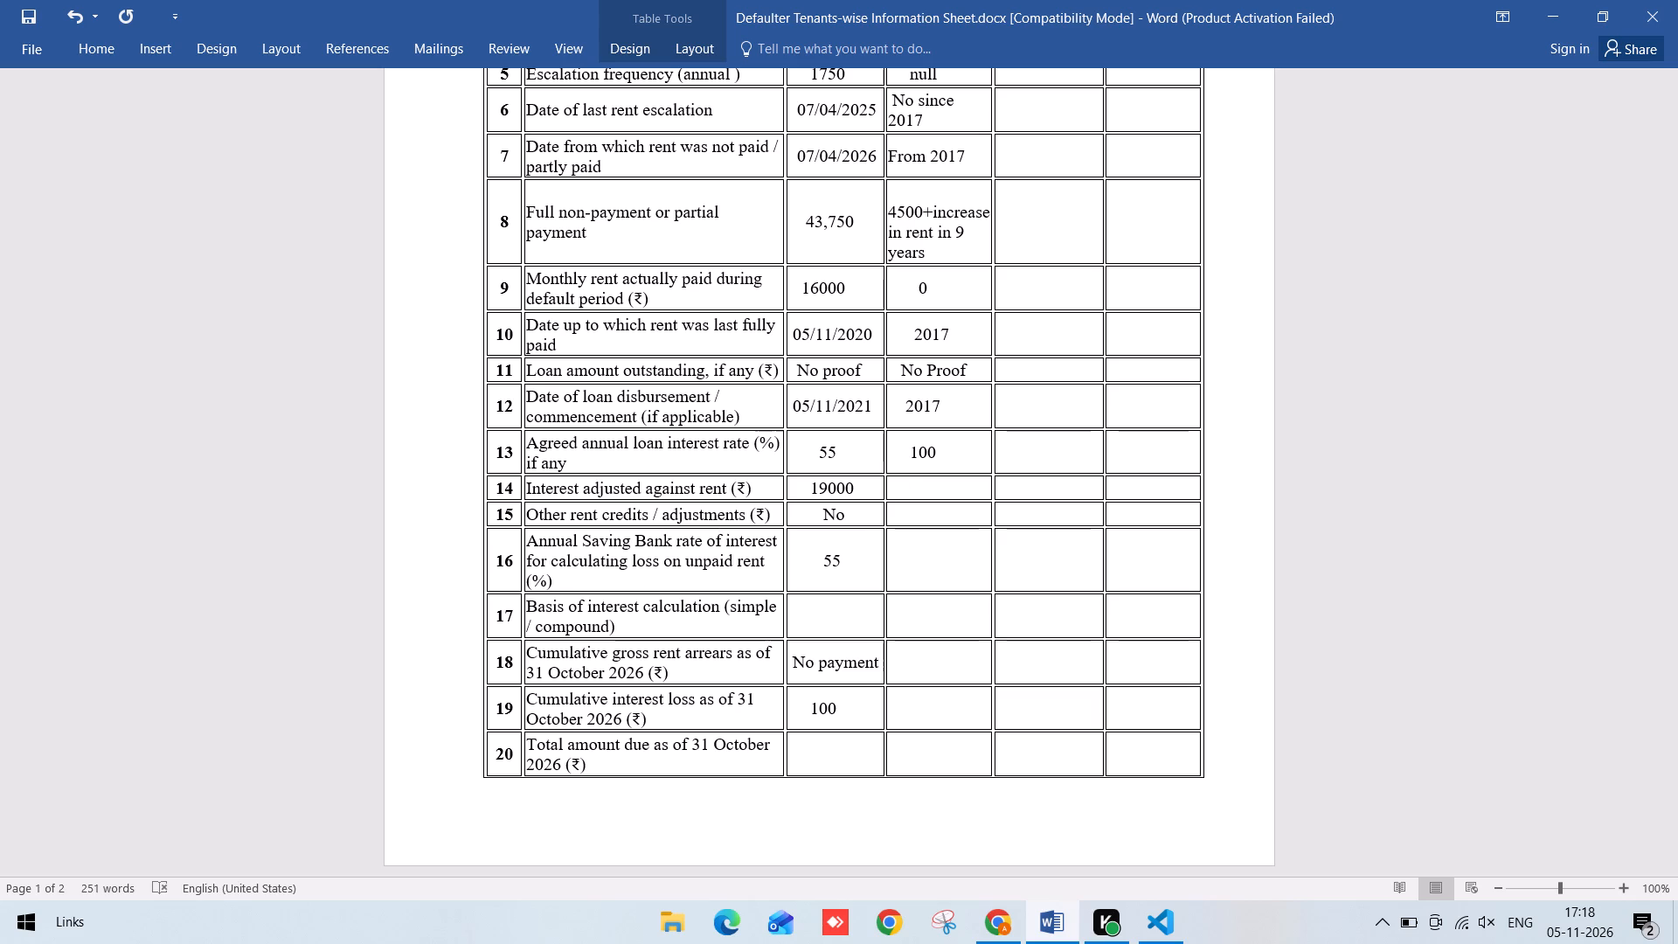
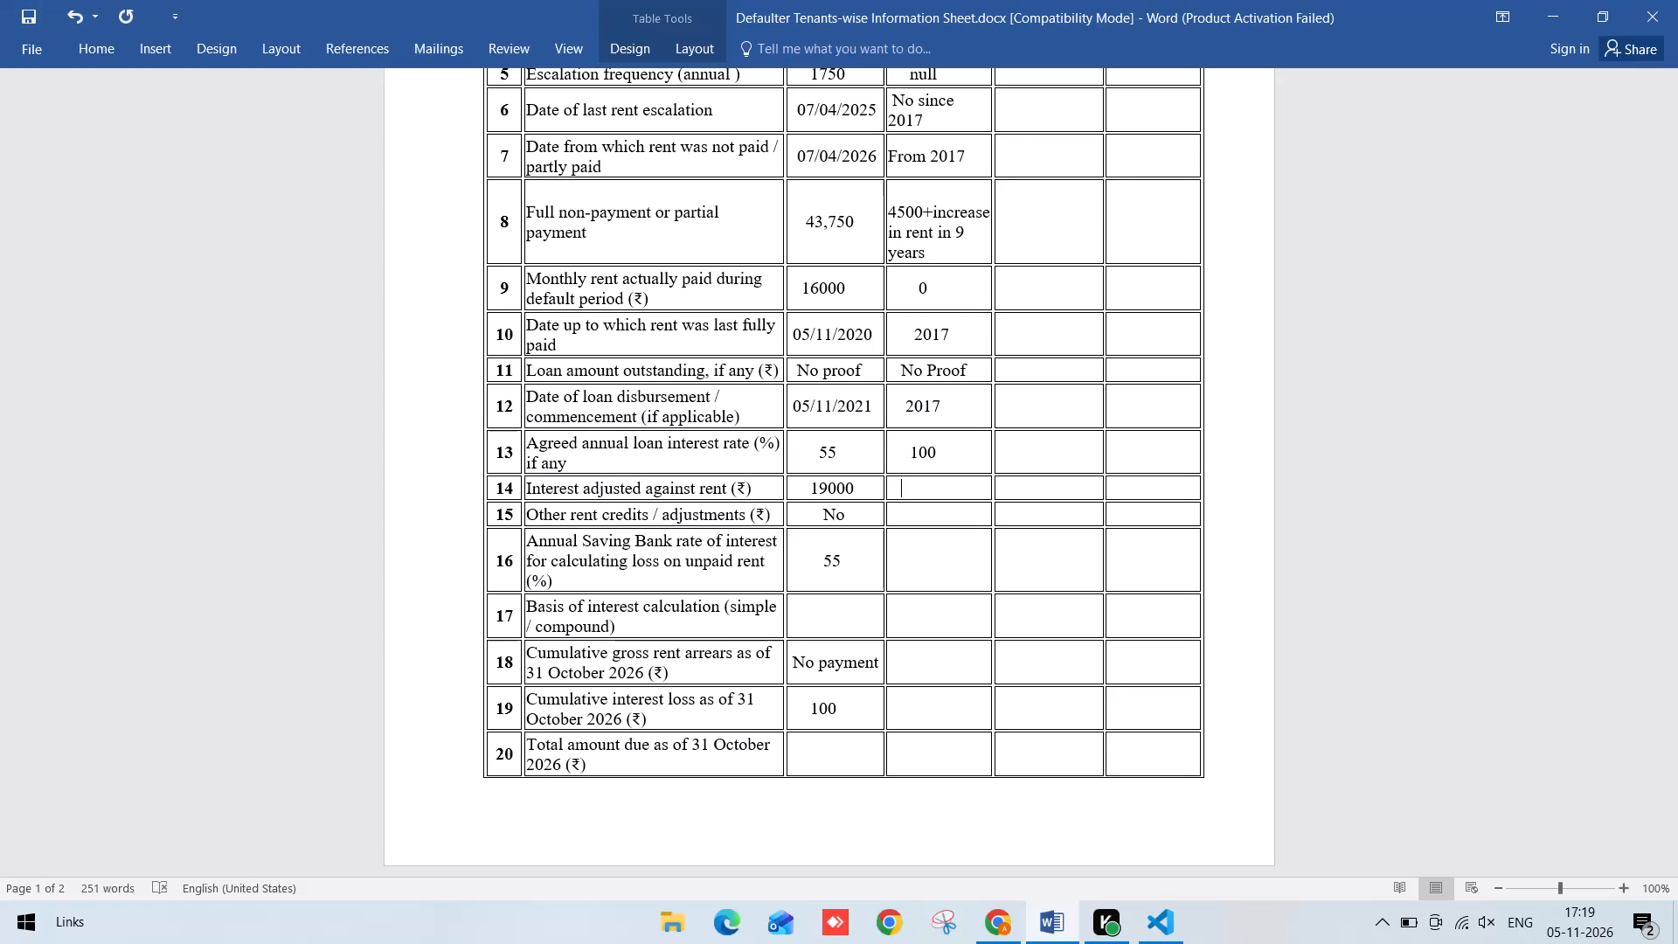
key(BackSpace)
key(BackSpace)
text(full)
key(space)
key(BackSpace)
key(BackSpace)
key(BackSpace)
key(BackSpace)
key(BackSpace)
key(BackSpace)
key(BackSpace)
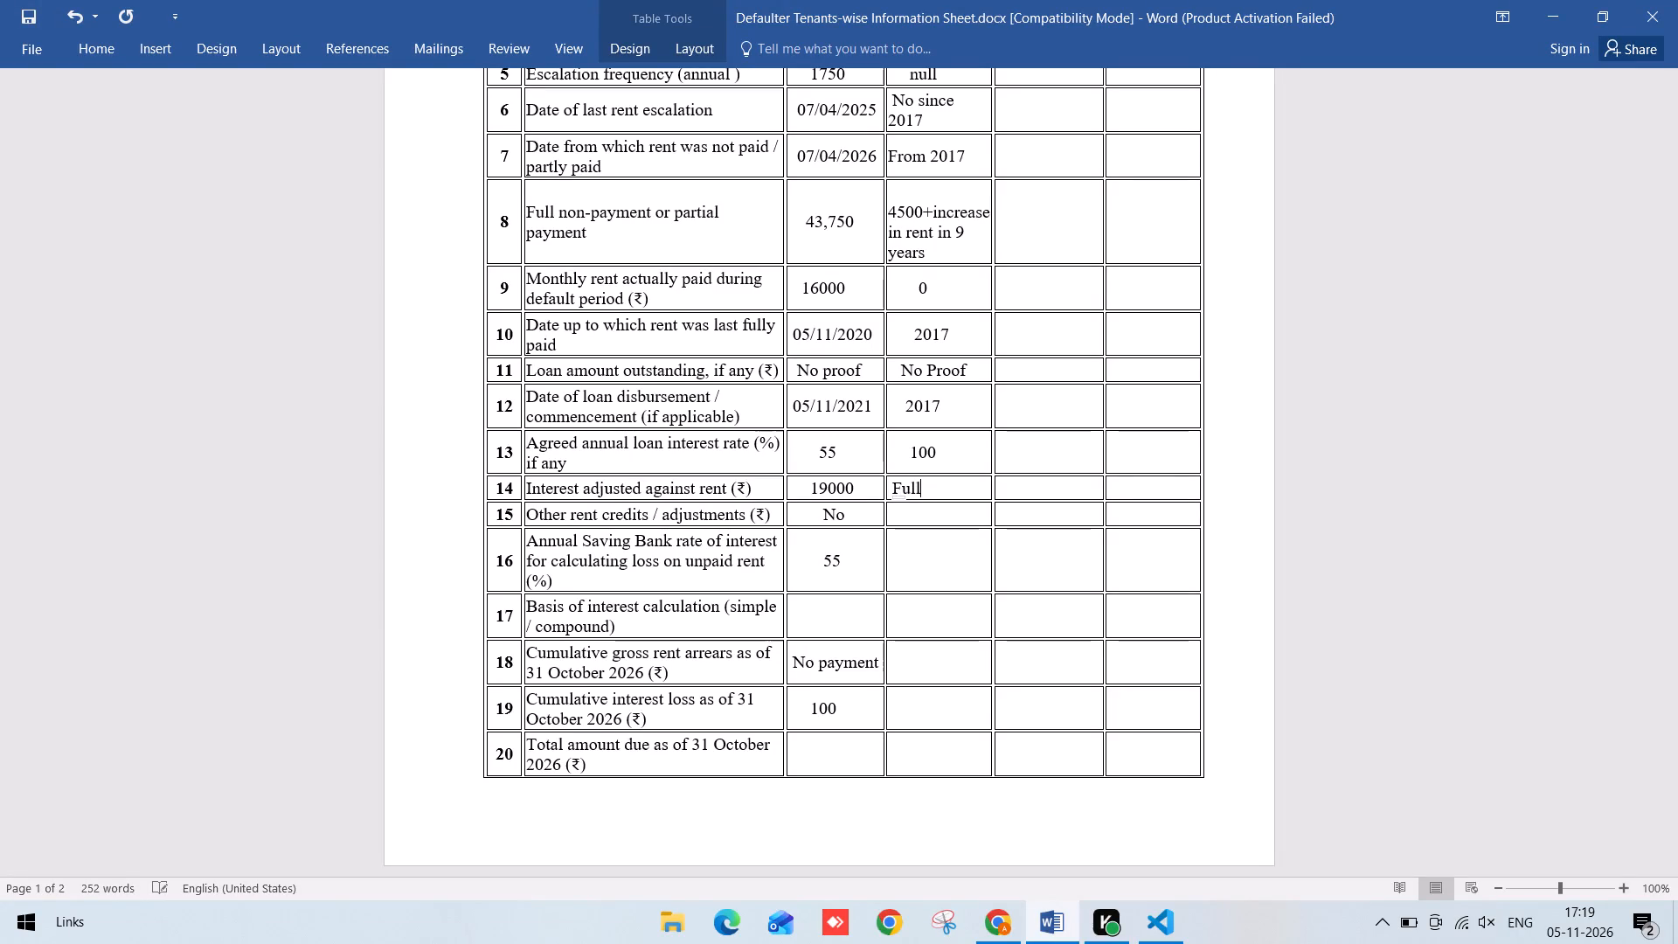
Enter "No rent given" as the second tenant's interest adjusted against rent, without a leading space.
key(space)
text(no rent)
key(space)
text(given)
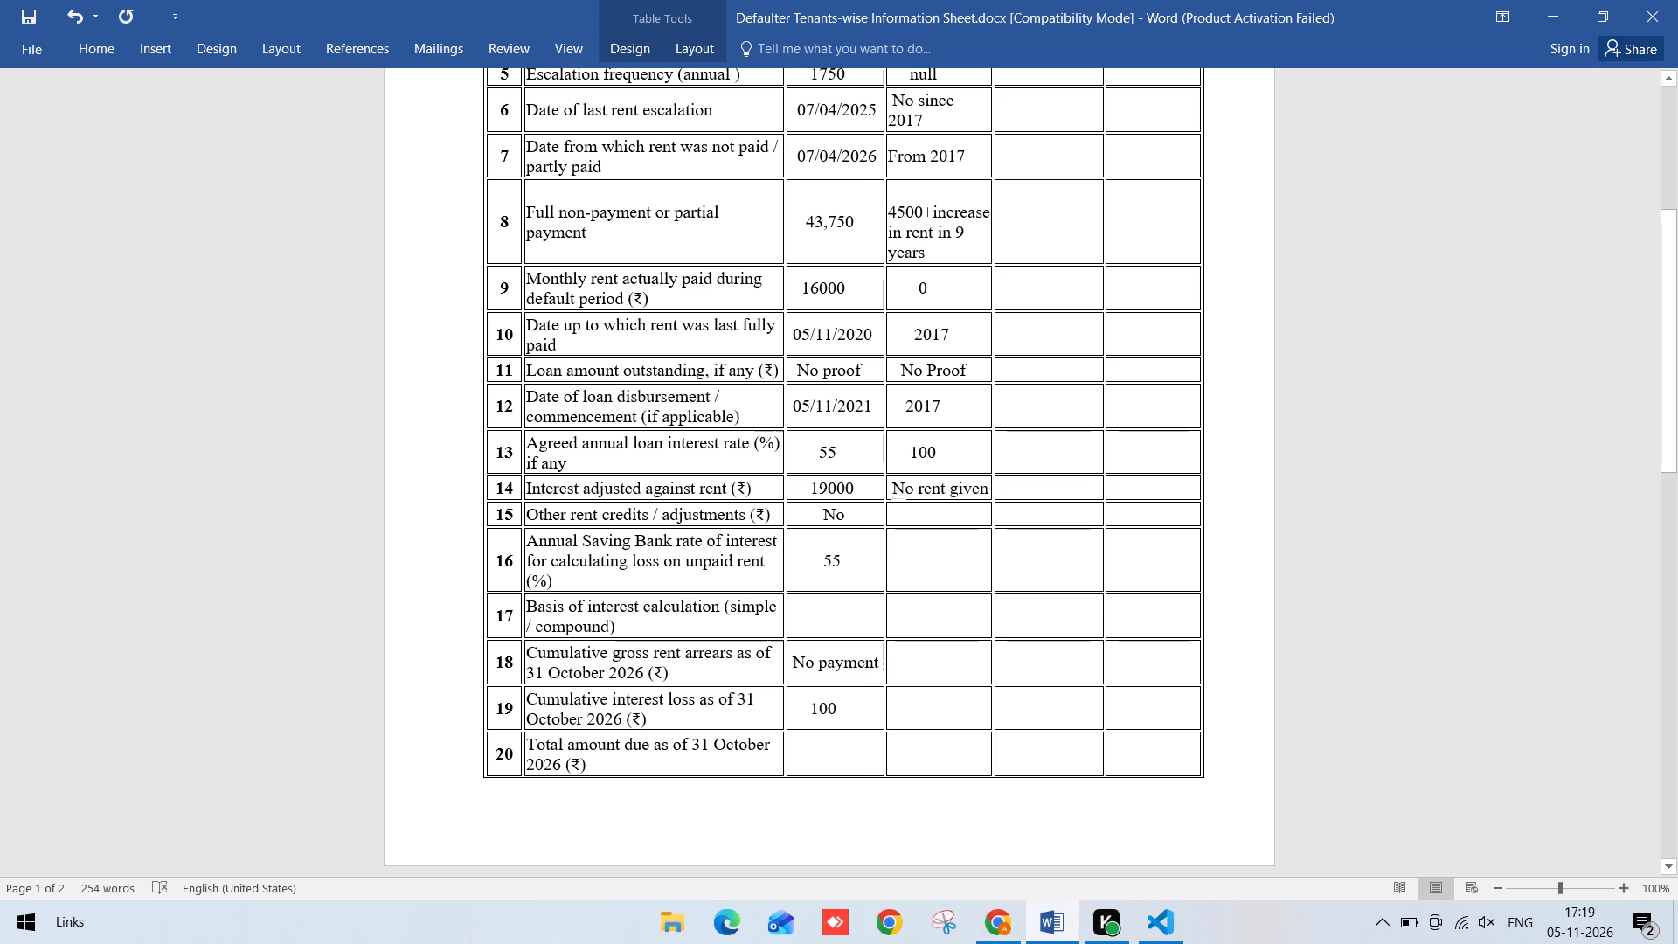
click(893, 488)
key(BackSpace)
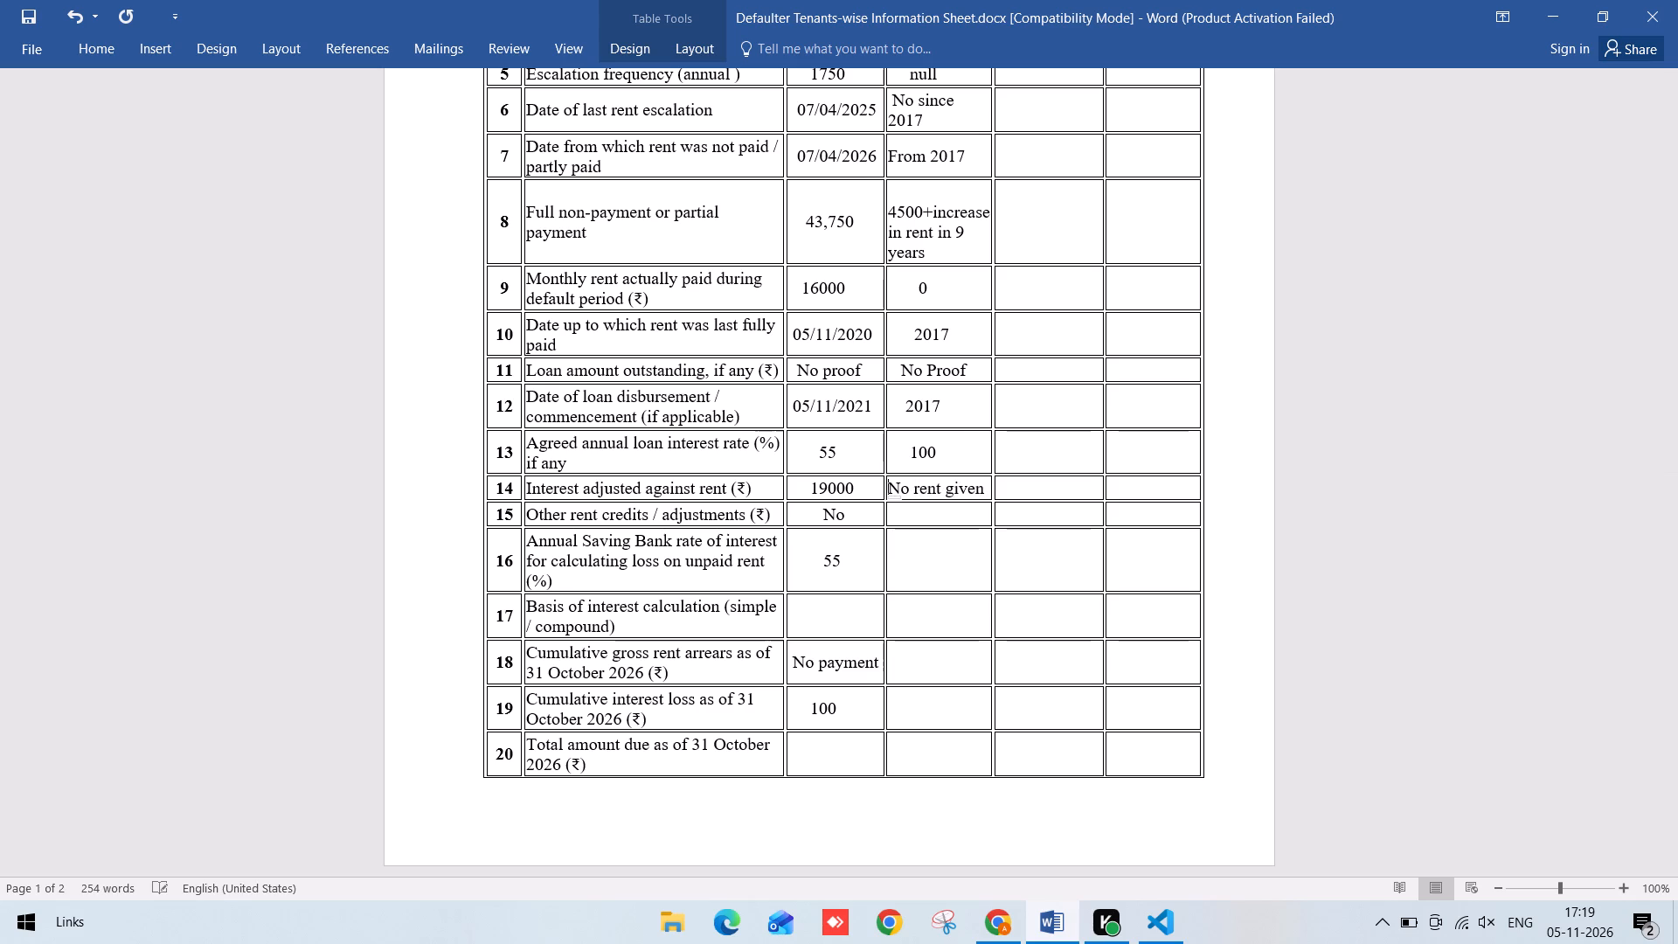
Enter "No" as the second tenant's other rent credits / adjustments, roughly centred in the cell with spaces.
click(912, 505)
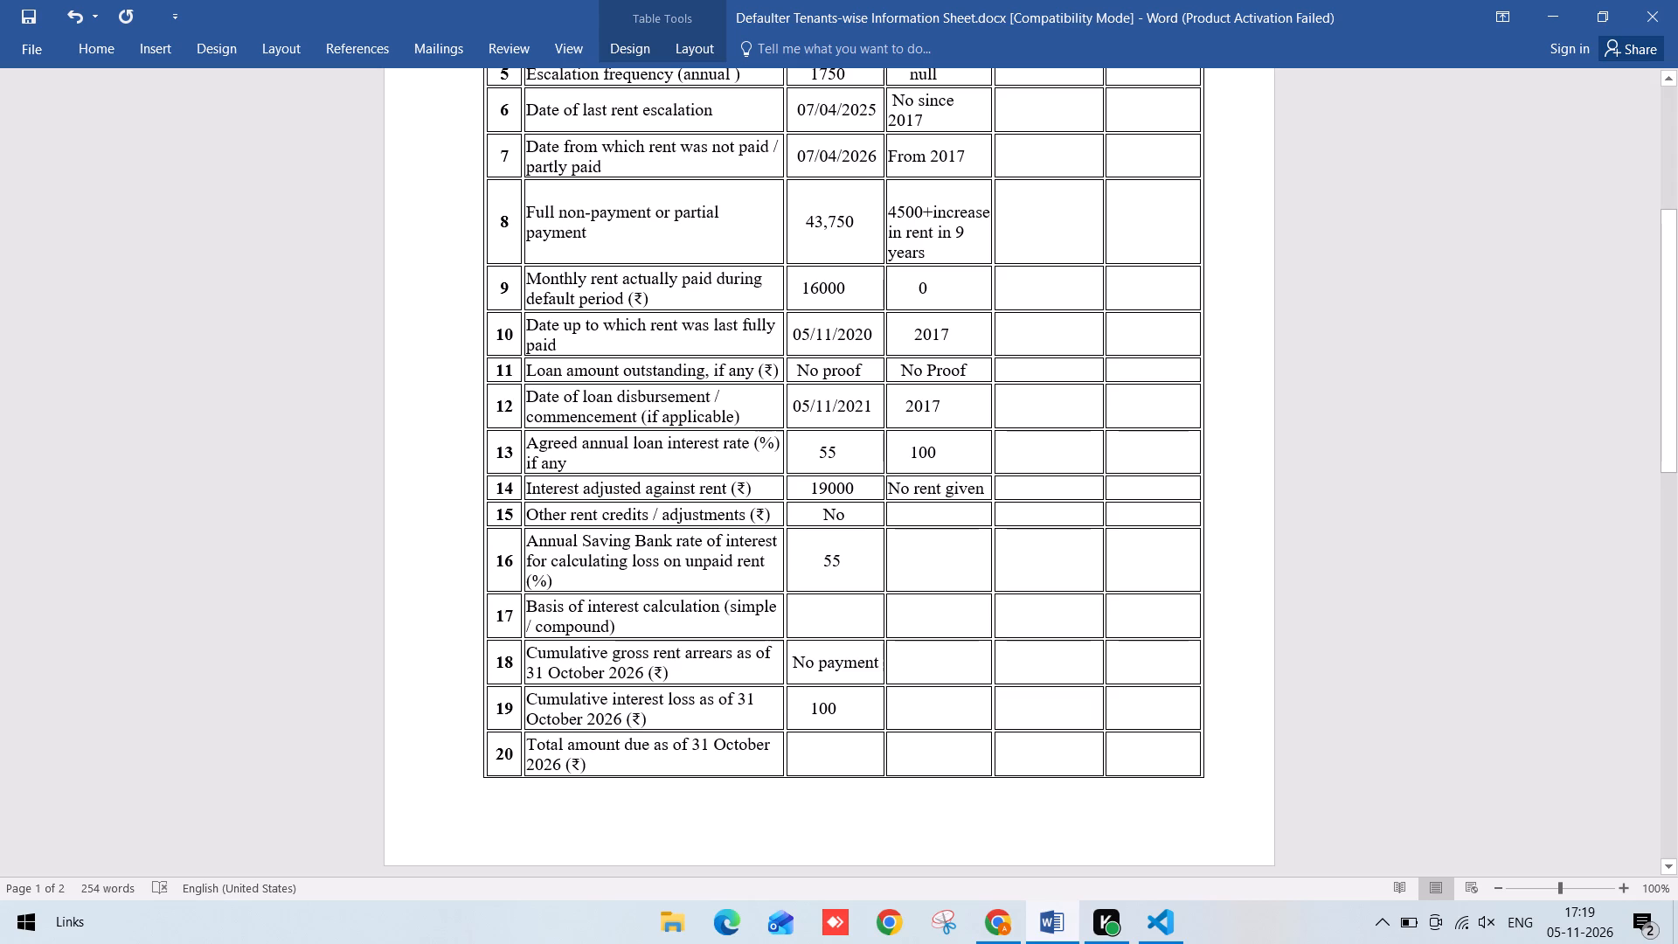
key(space)
key(space)
key(space)
key(space)
key(space)
key(space)
key(space)
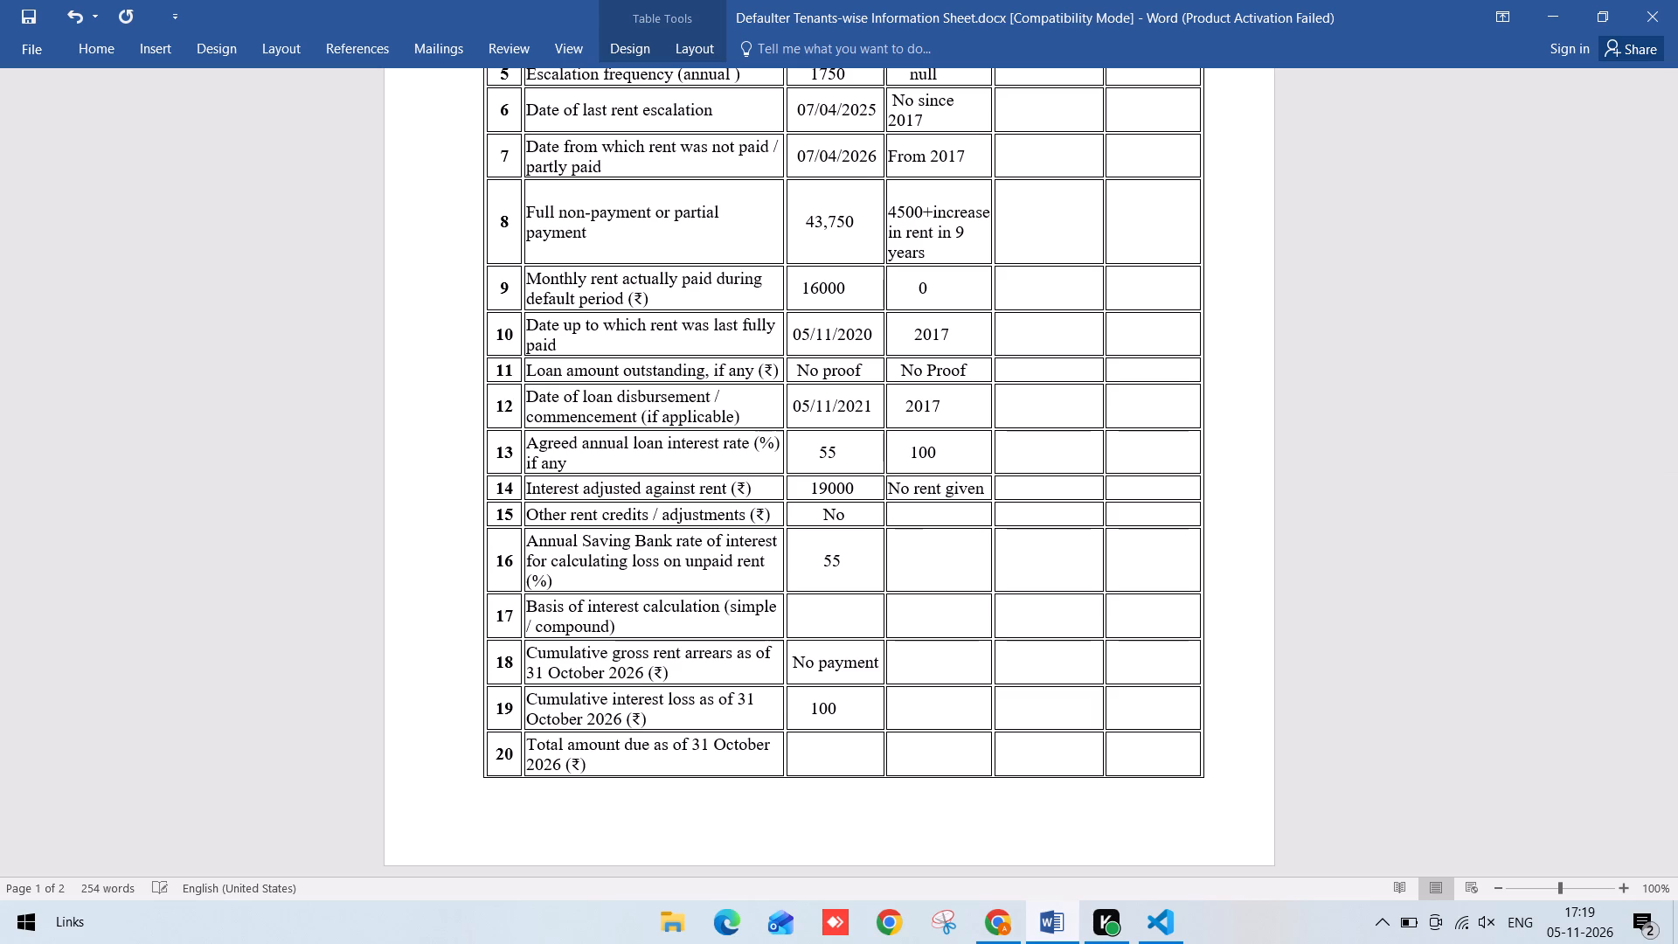
key(BackSpace)
key(space)
key(shift+n)
key(o)
Enter 100 as the second tenant's annual saving bank rate of interest, roughly centred in the cell with spaces.
click(926, 571)
key(space)
key(space)
key(space)
key(space)
key(space)
text(11)
key(BackSpace)
key(BackSpace)
key(space)
text(100)
Indent the second tenant's basis of interest calculation cell with spaces, leaving it without an entry.
click(921, 622)
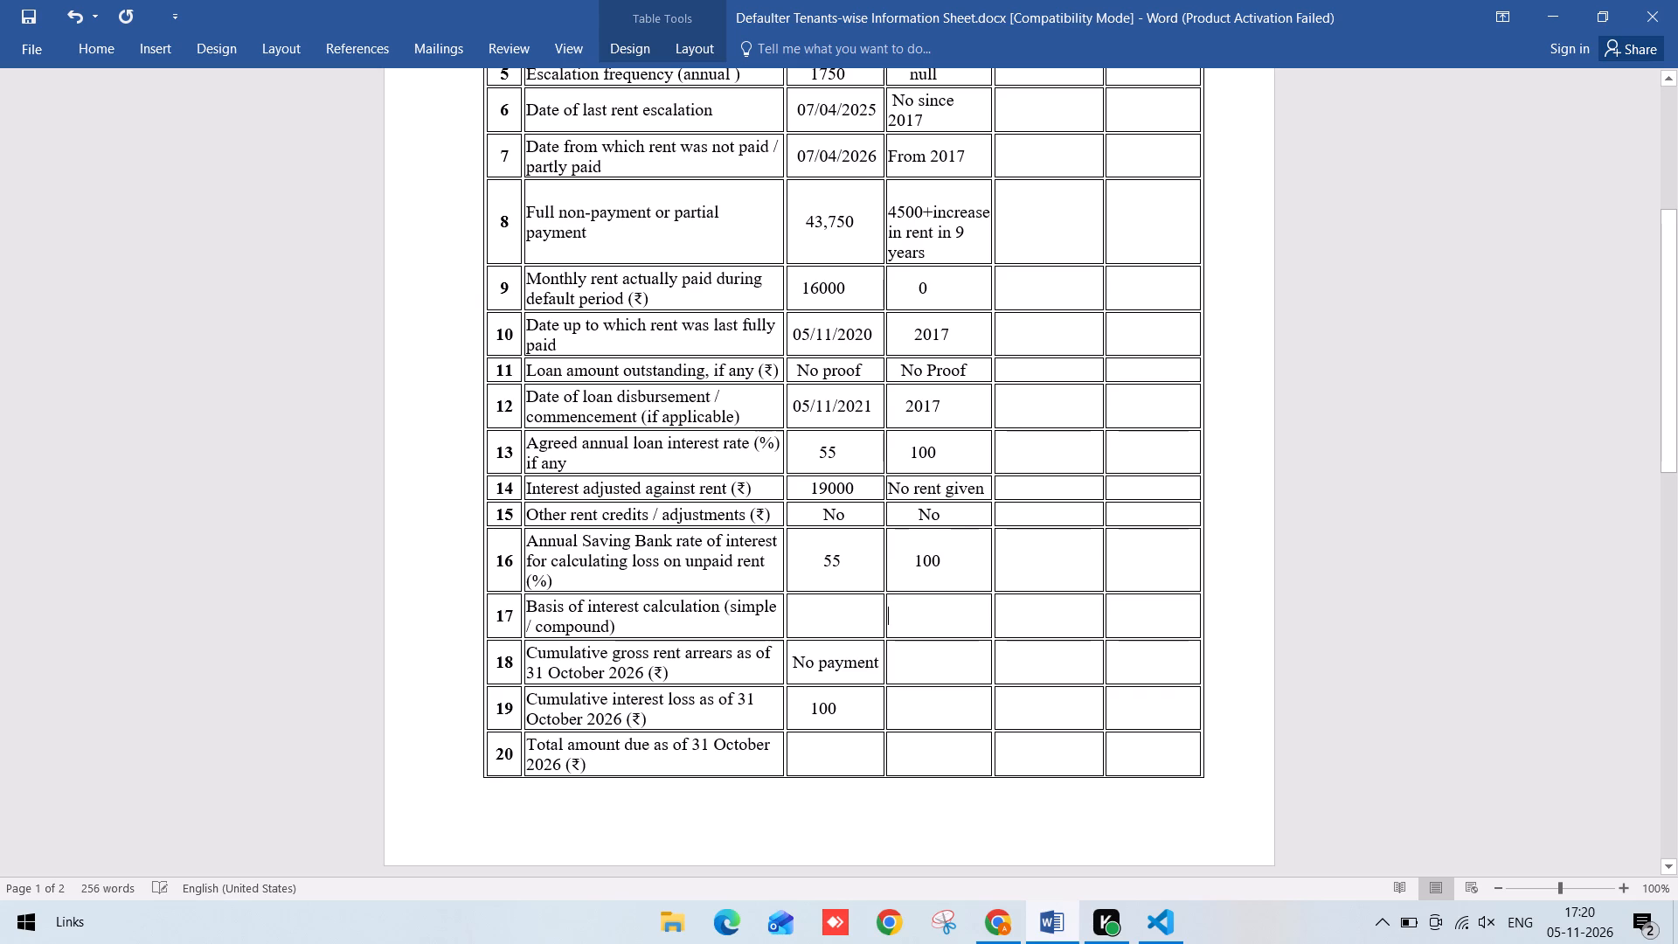
key(space)
key(space)
key(space)
key(space)
key(space)
key(space)
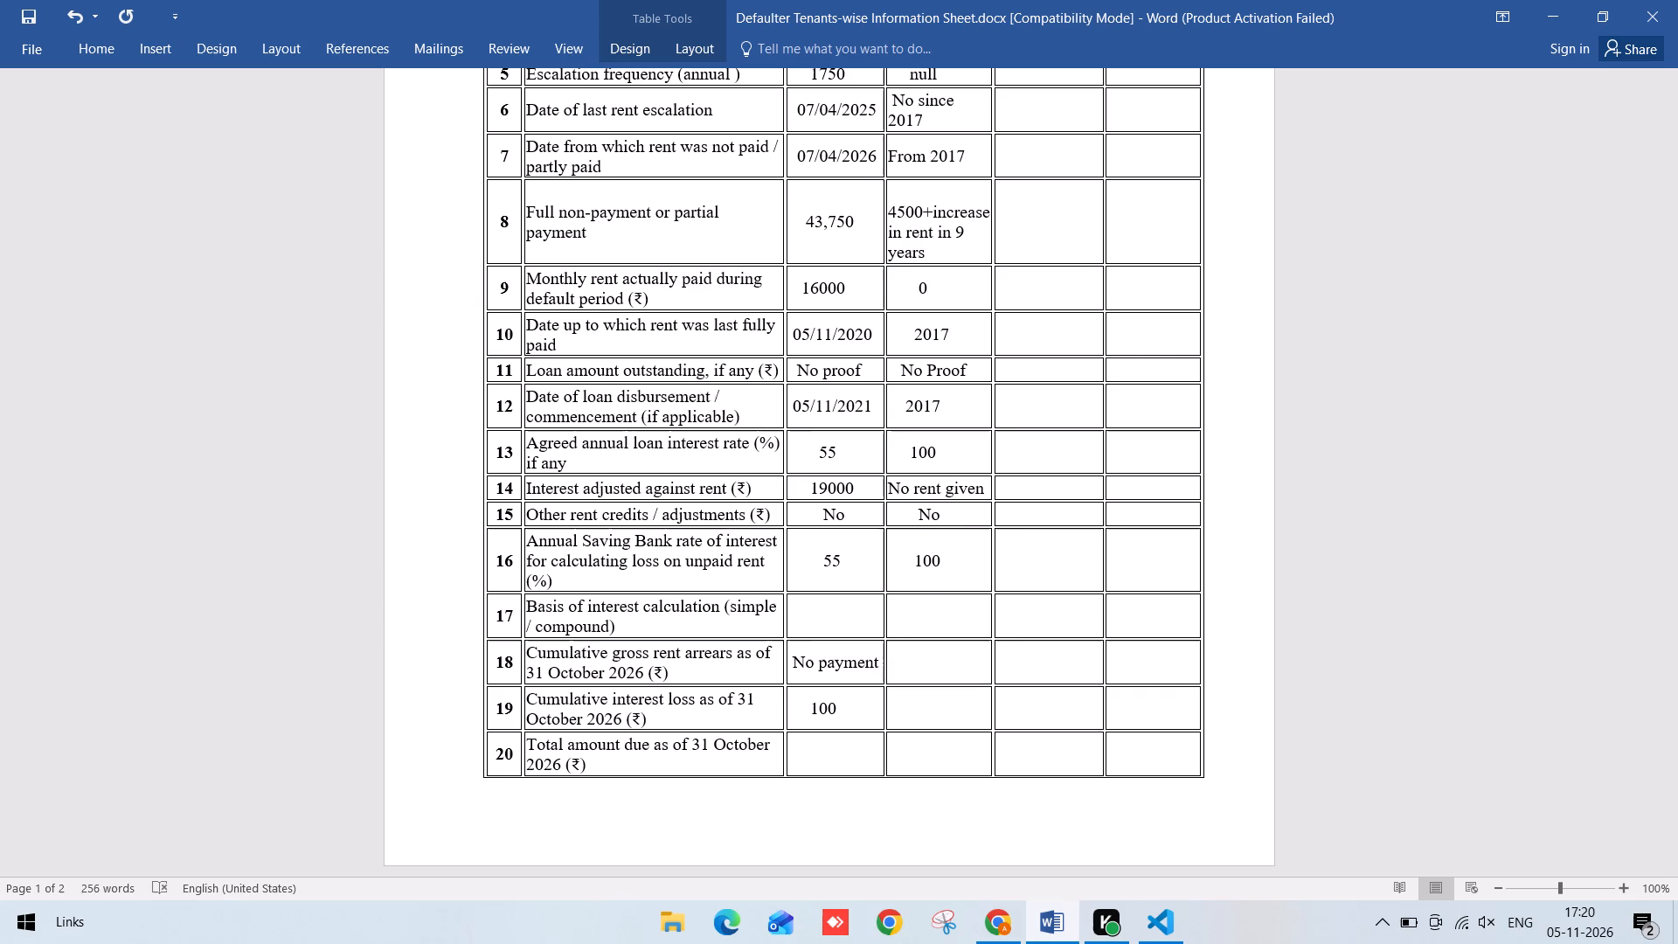
Enter "No Payment" as the second tenant's cumulative gross rent arrears as of 31 October 2026.
click(921, 688)
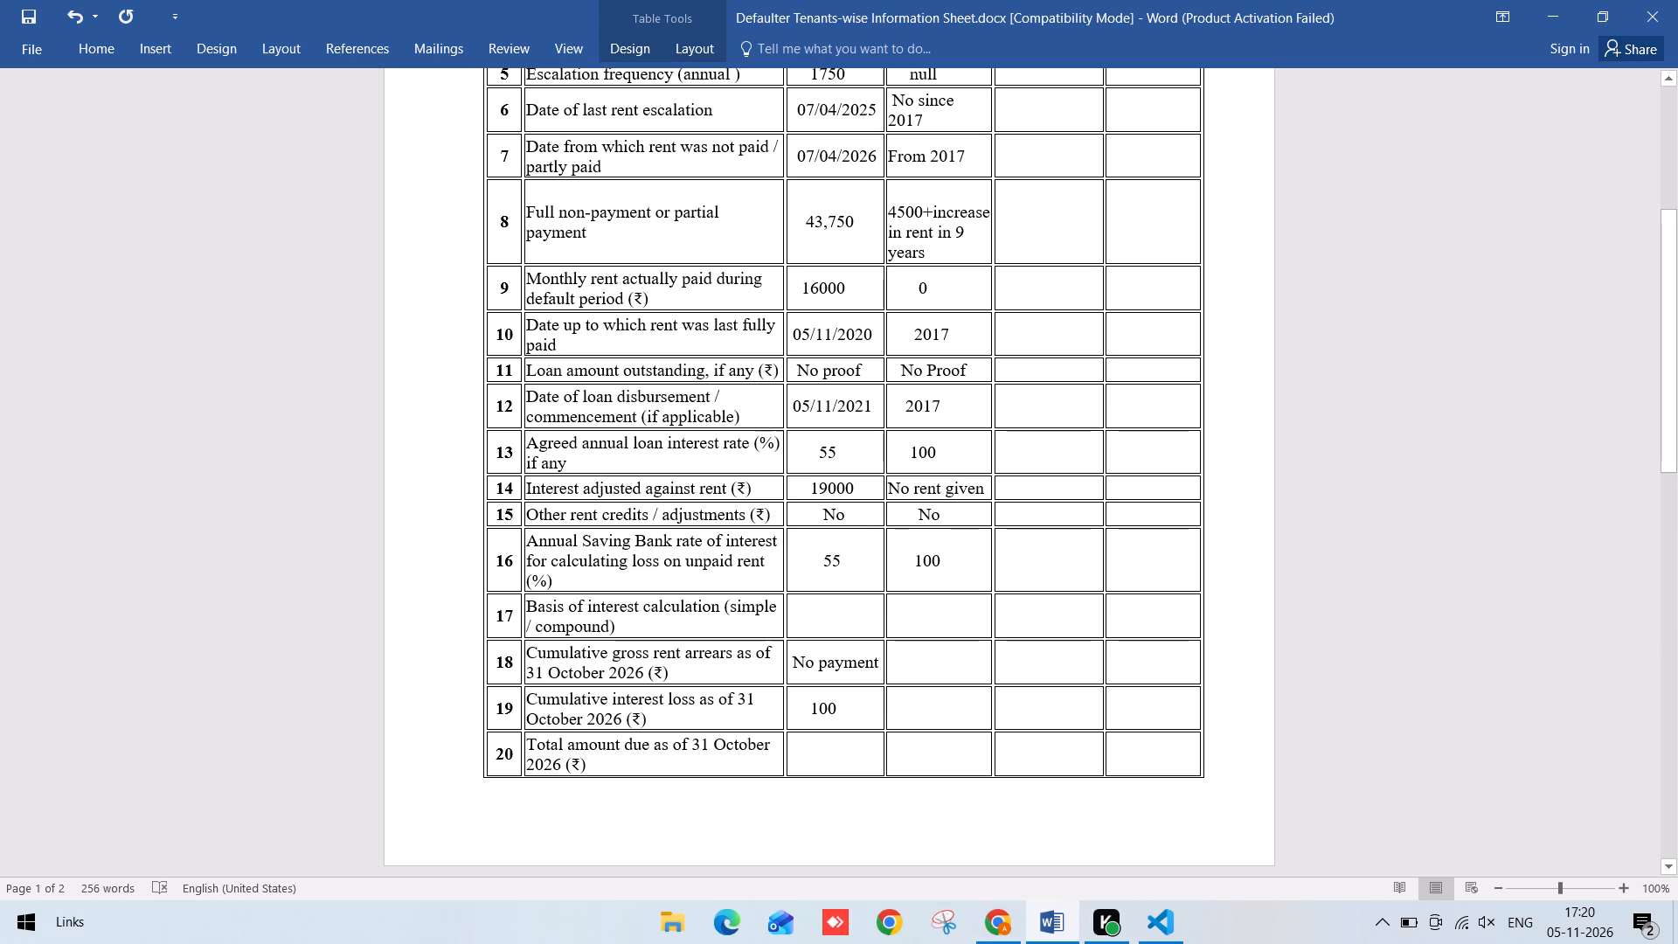
click(902, 667)
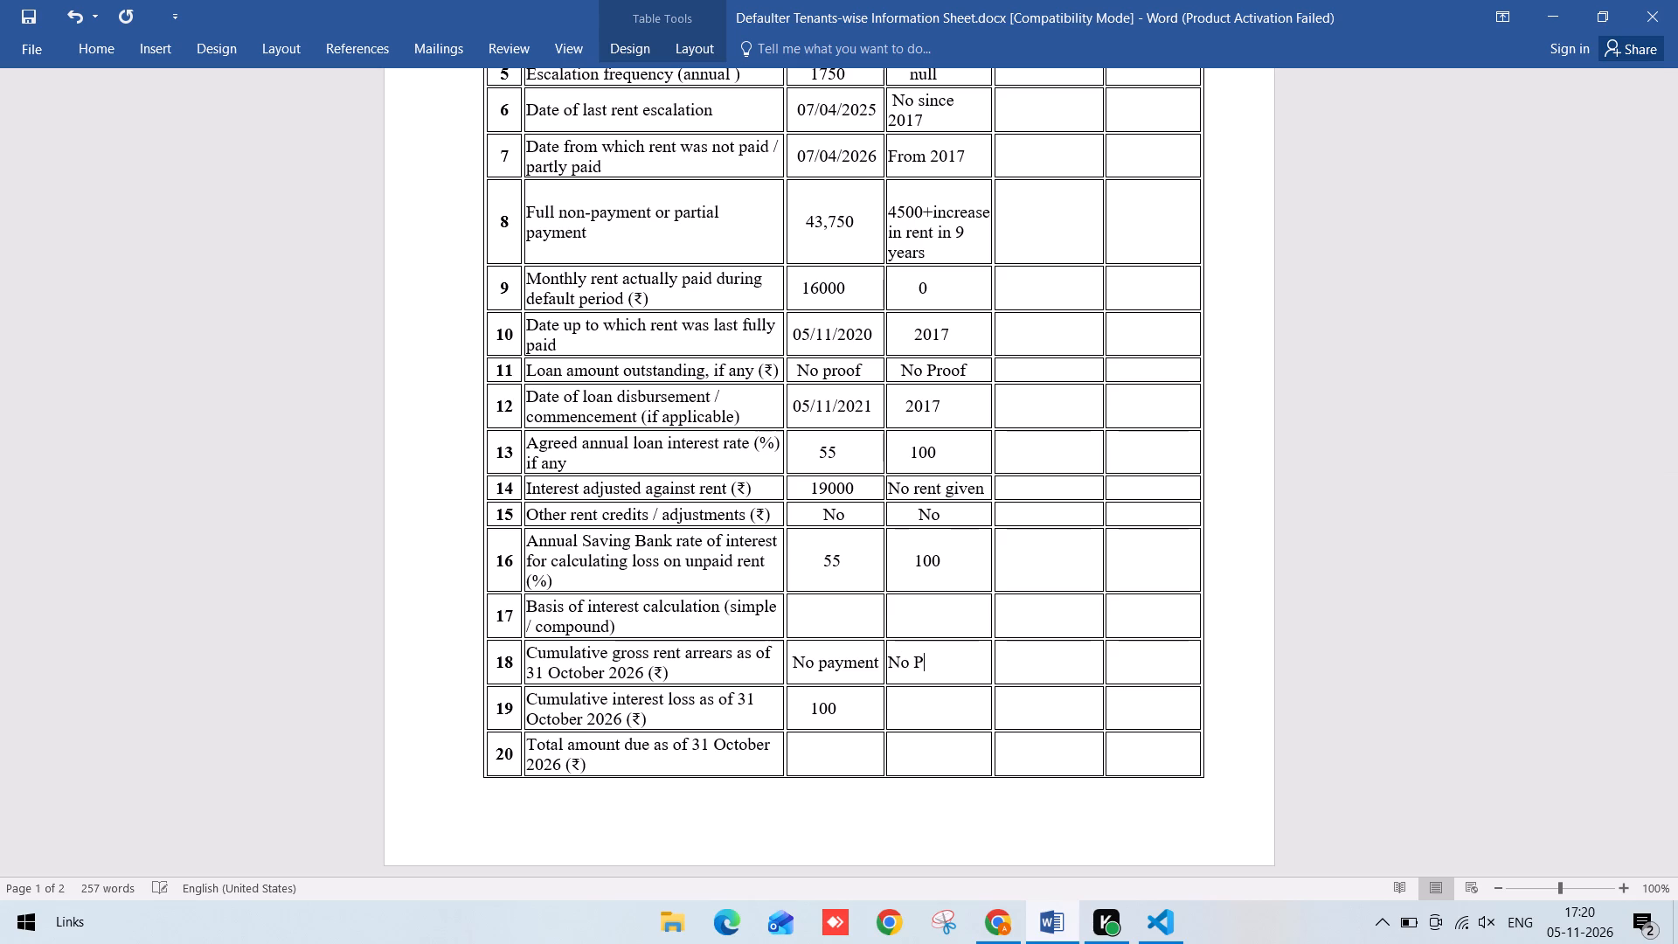
text(ayemn)
key(BackSpace)
key(BackSpace)
key(BackSpace)
text(ment)
Enter 100 as the second tenant's cumulative interest loss as of 31 October 2026, indented with spaces.
click(929, 708)
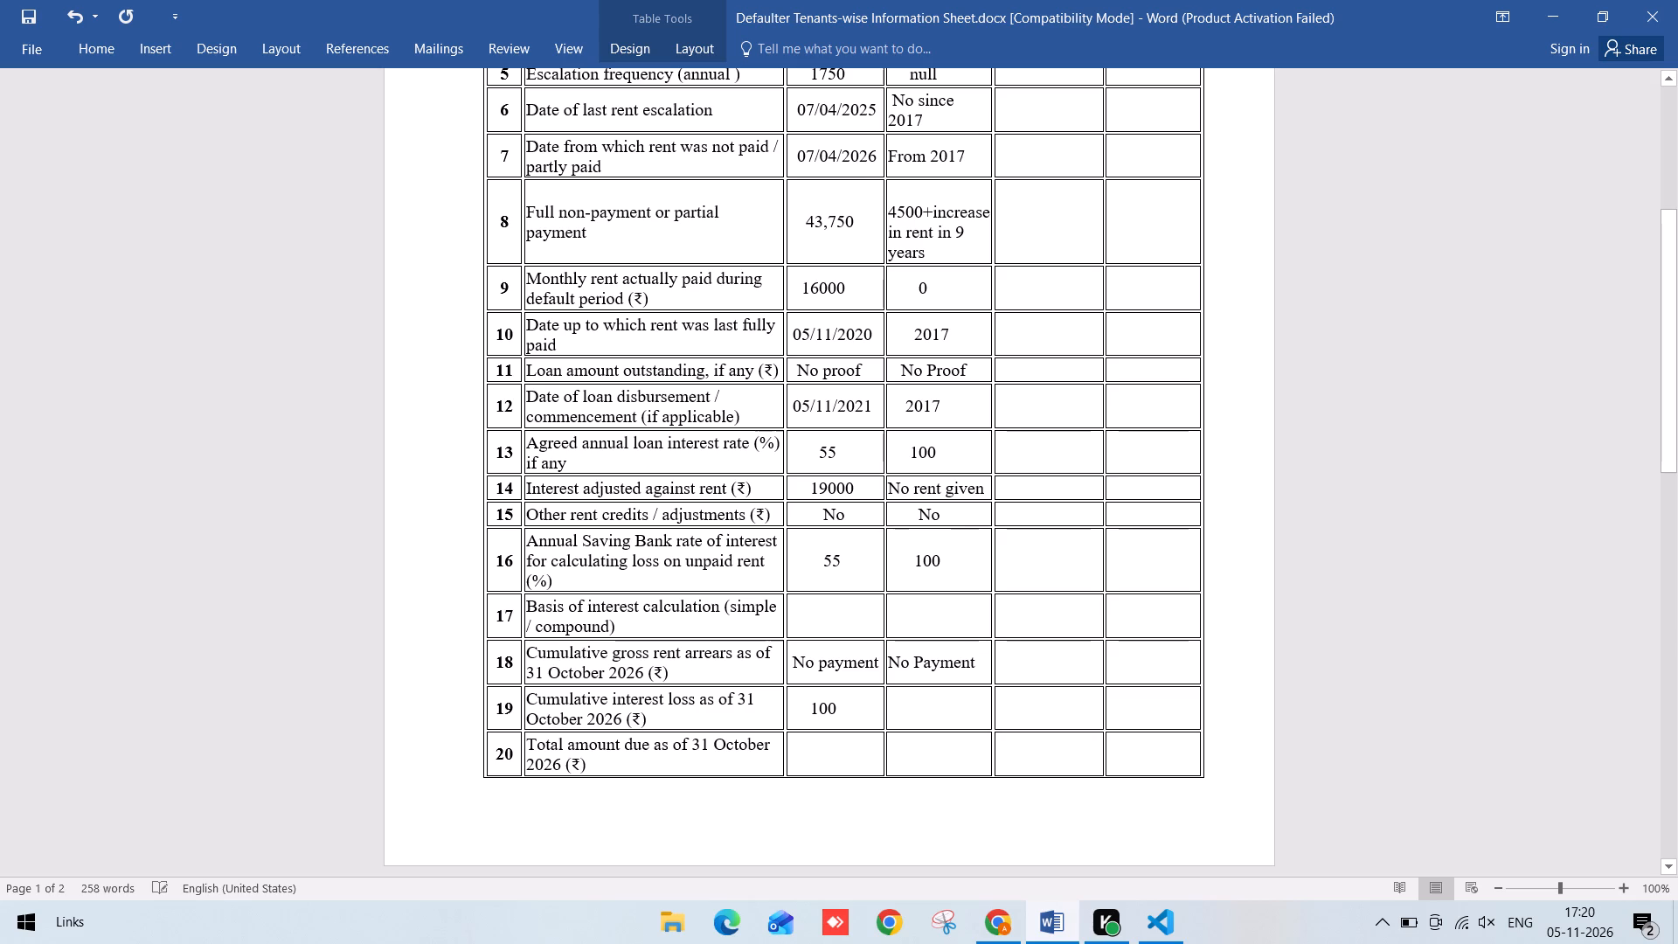
key(space)
key(space)
key(space)
key(space)
key(space)
key(BackSpace)
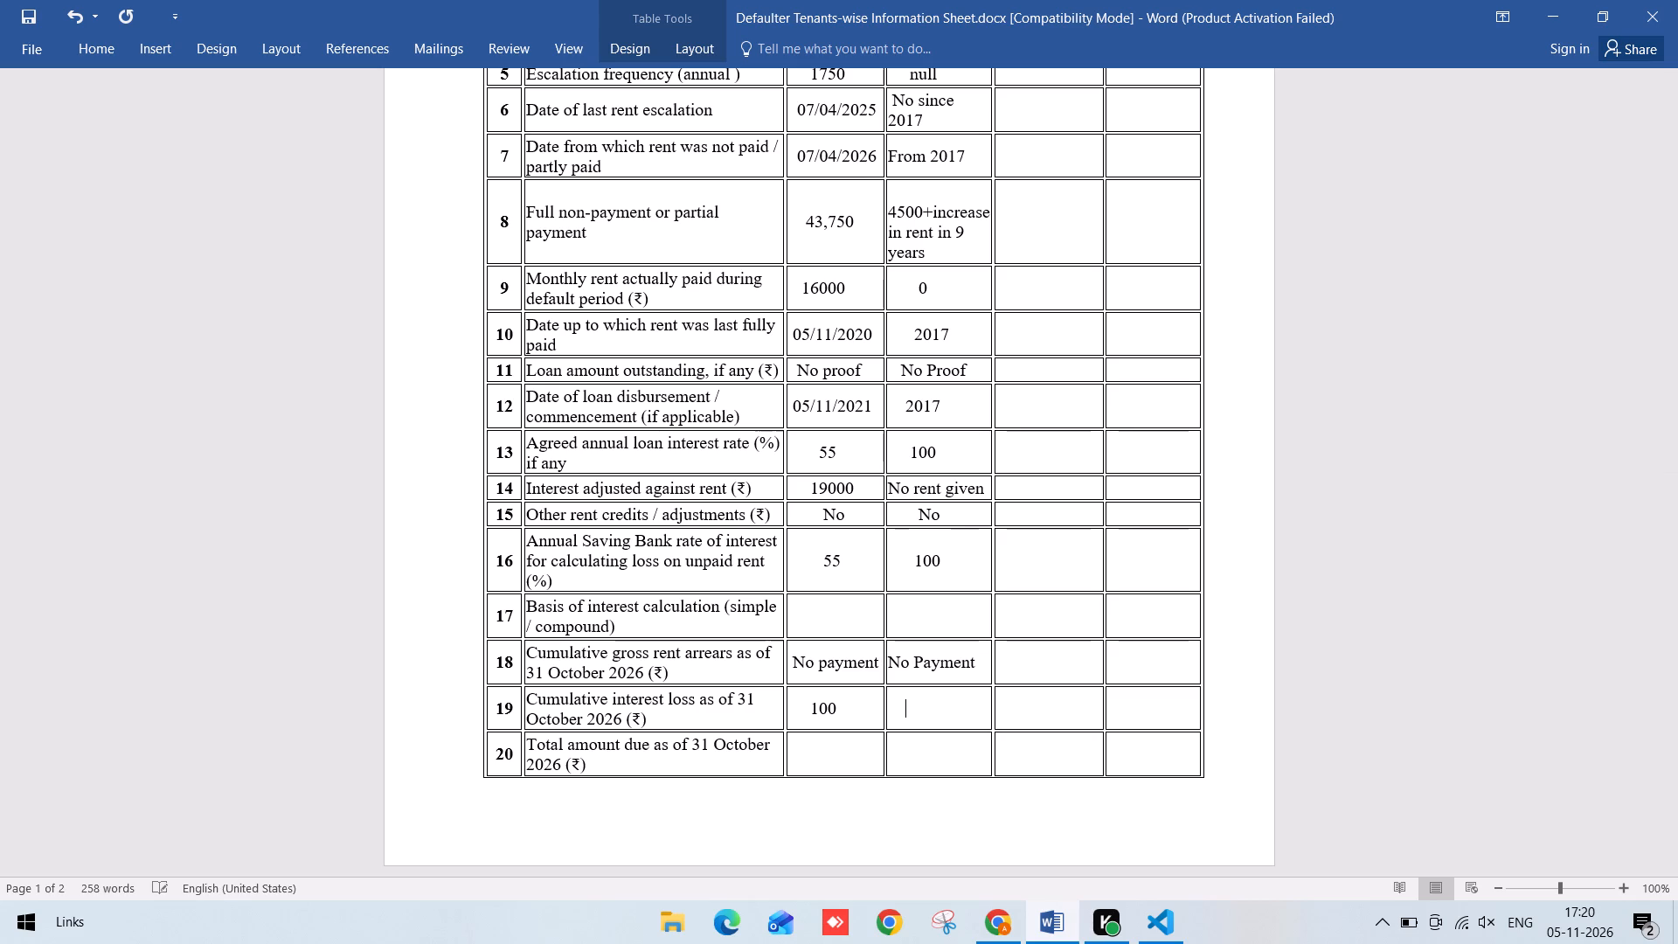
text(100)
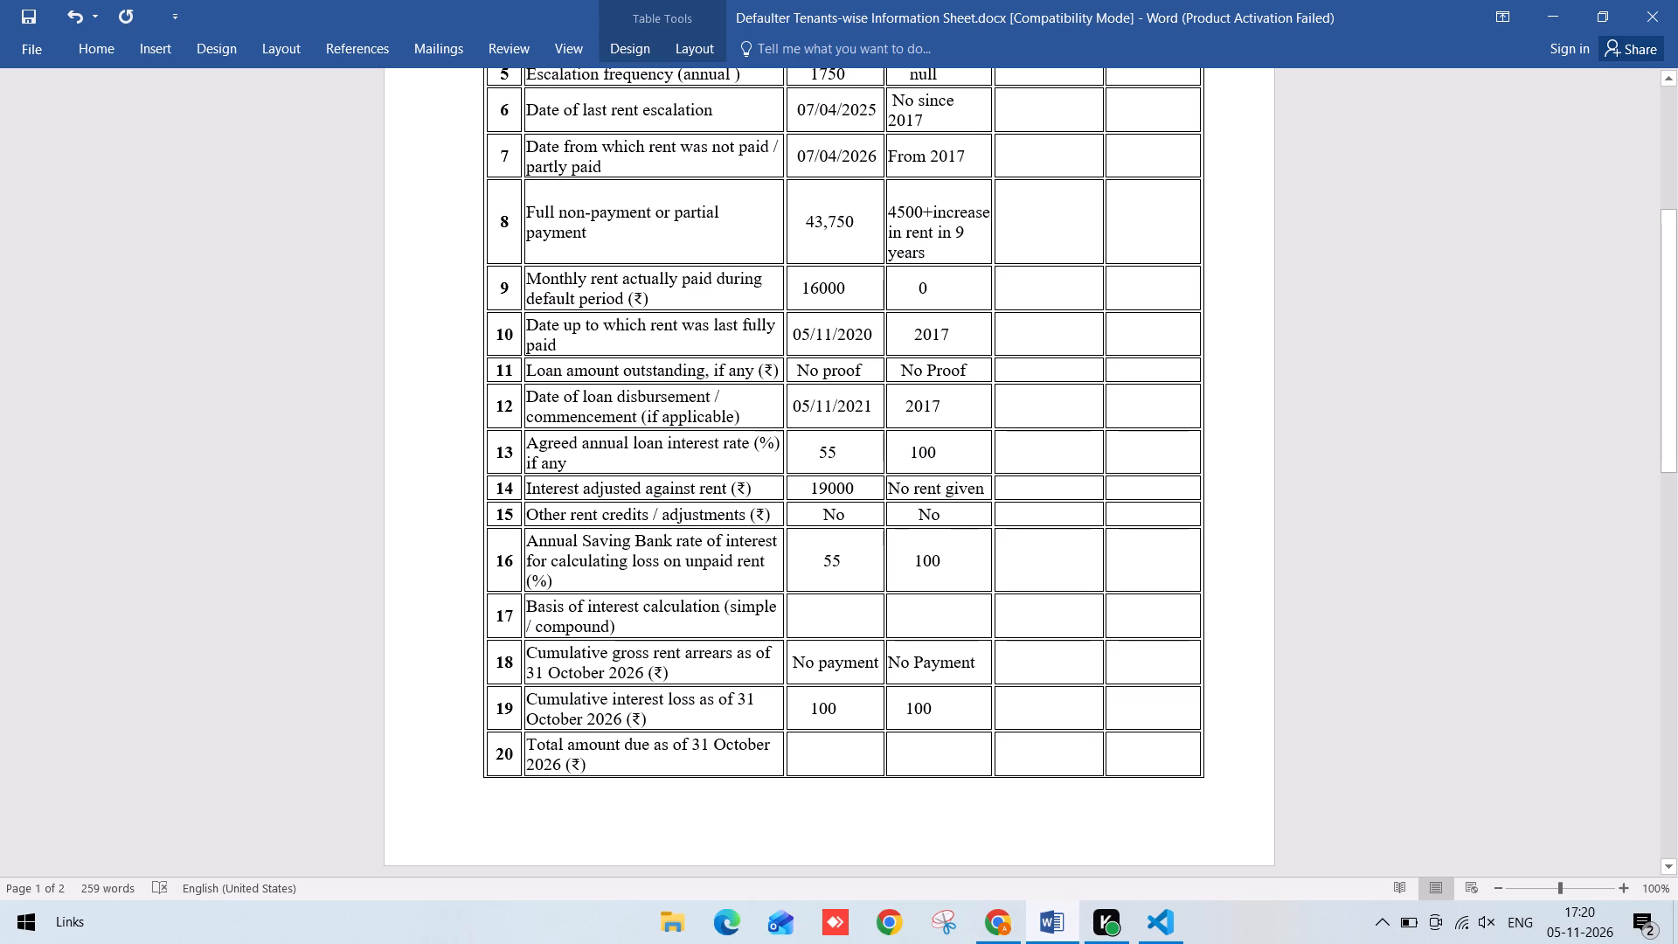
click(807, 760)
Enter 05/11/2013 as the third tenant's tenancy start date, with one leading space.
drag(1677, 376, 1677, 204)
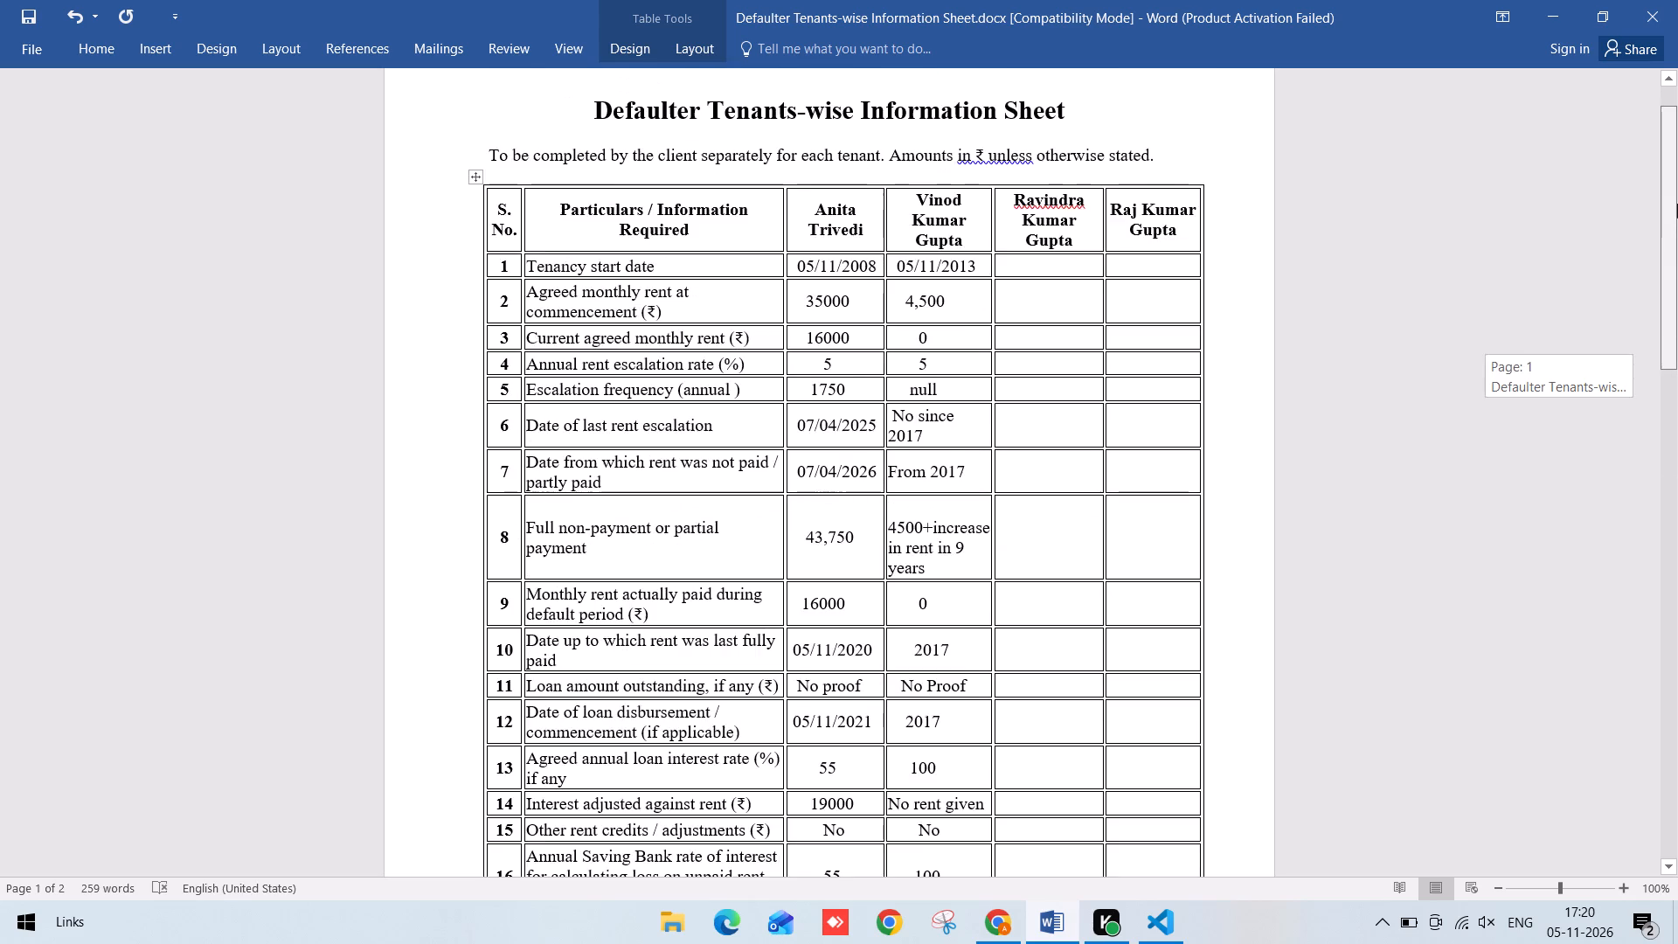
drag(1677, 204, 1677, 200)
click(1047, 320)
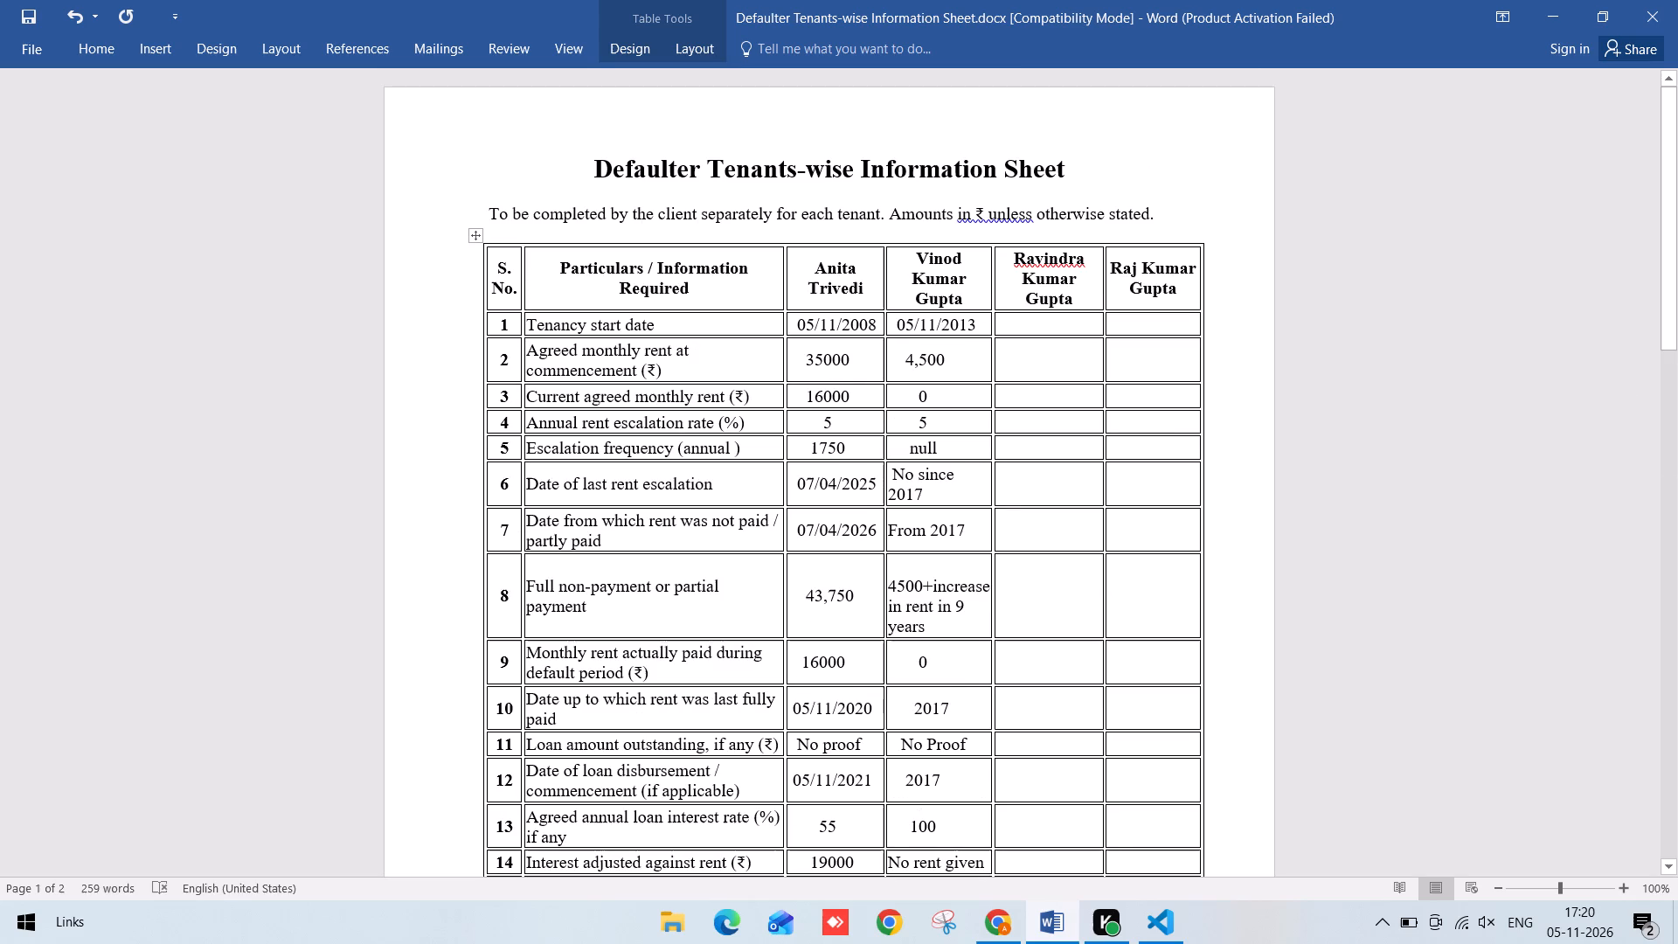
key(space)
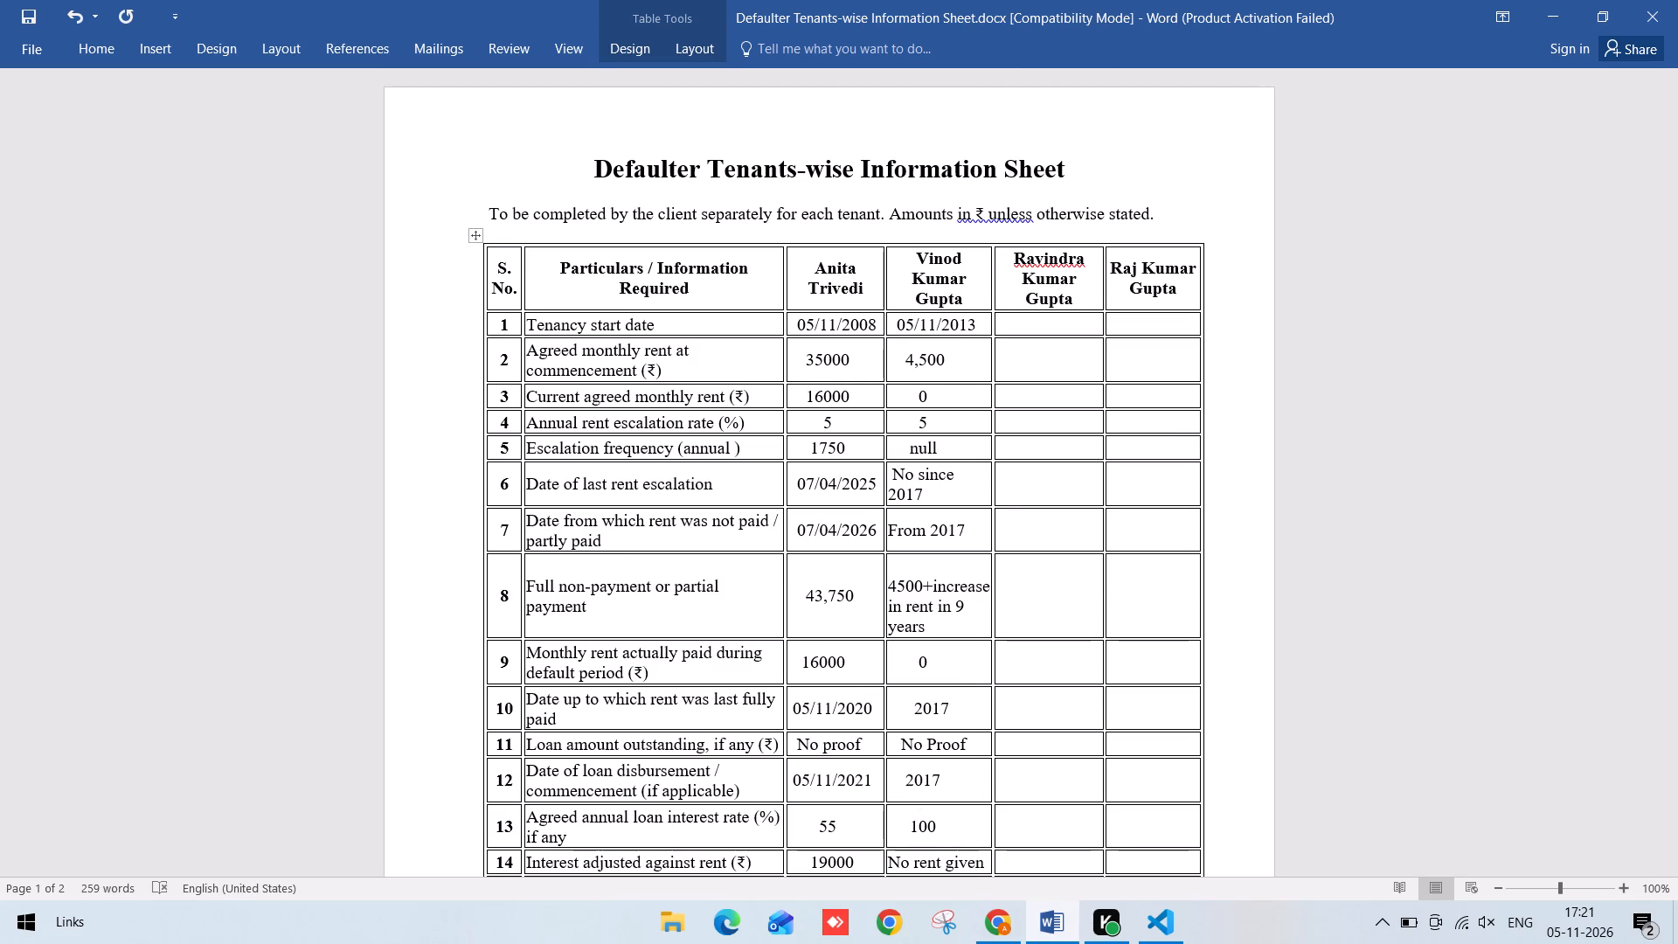
text(05)
text(/11/)
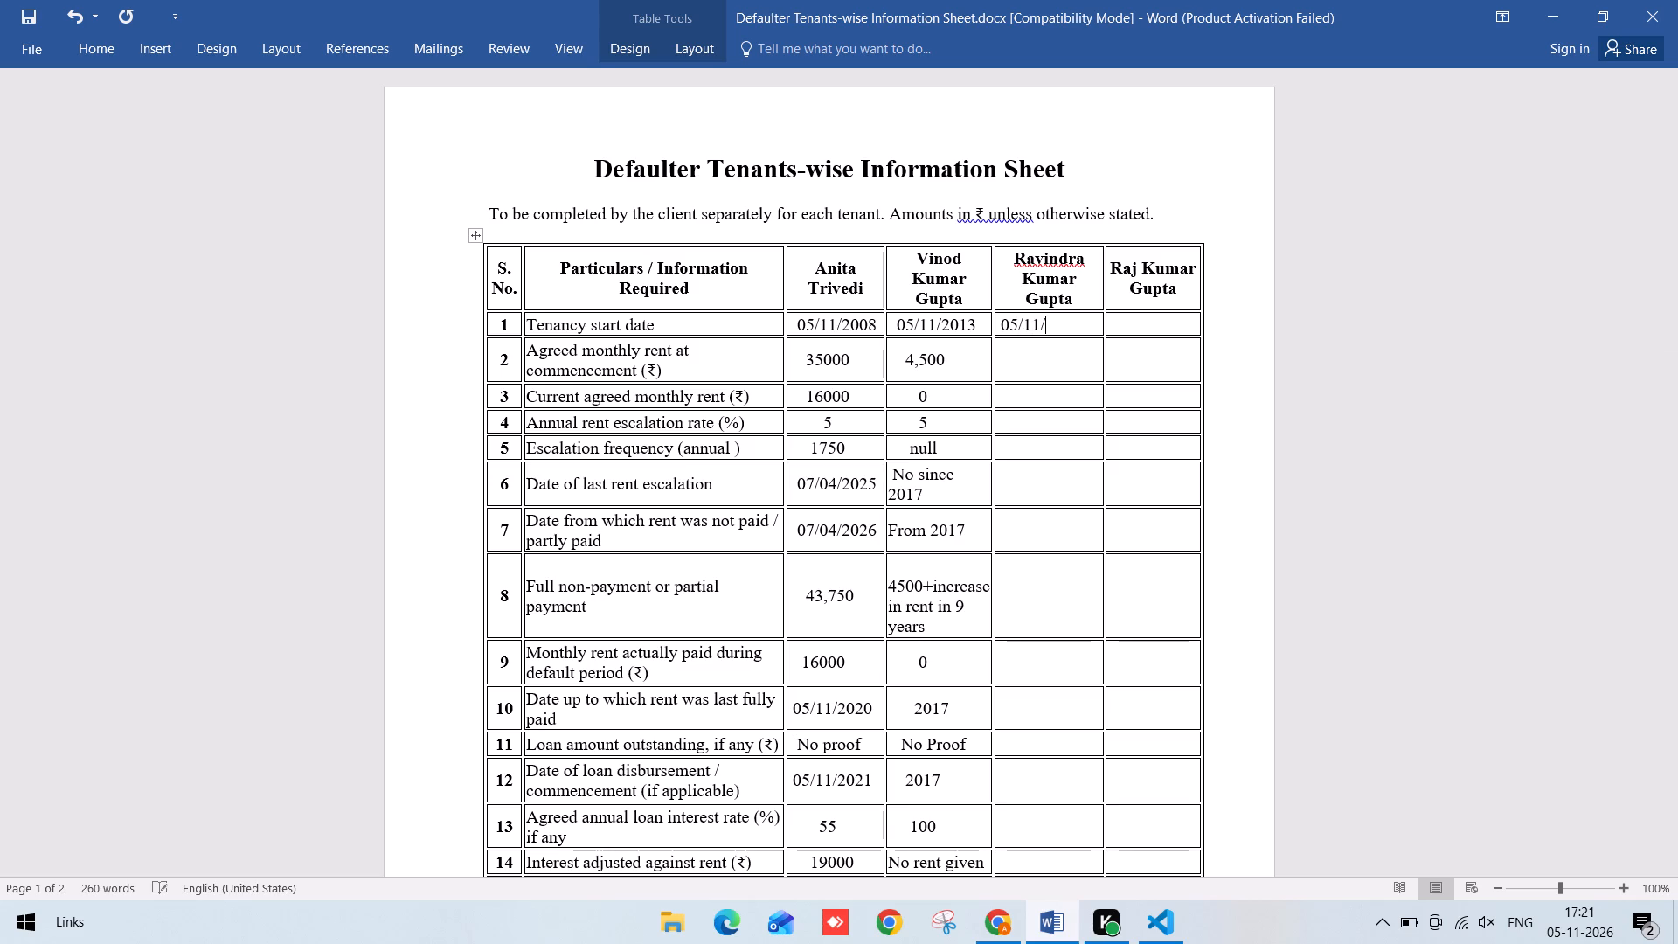
text(2014)
key(BackSpace)
key(3)
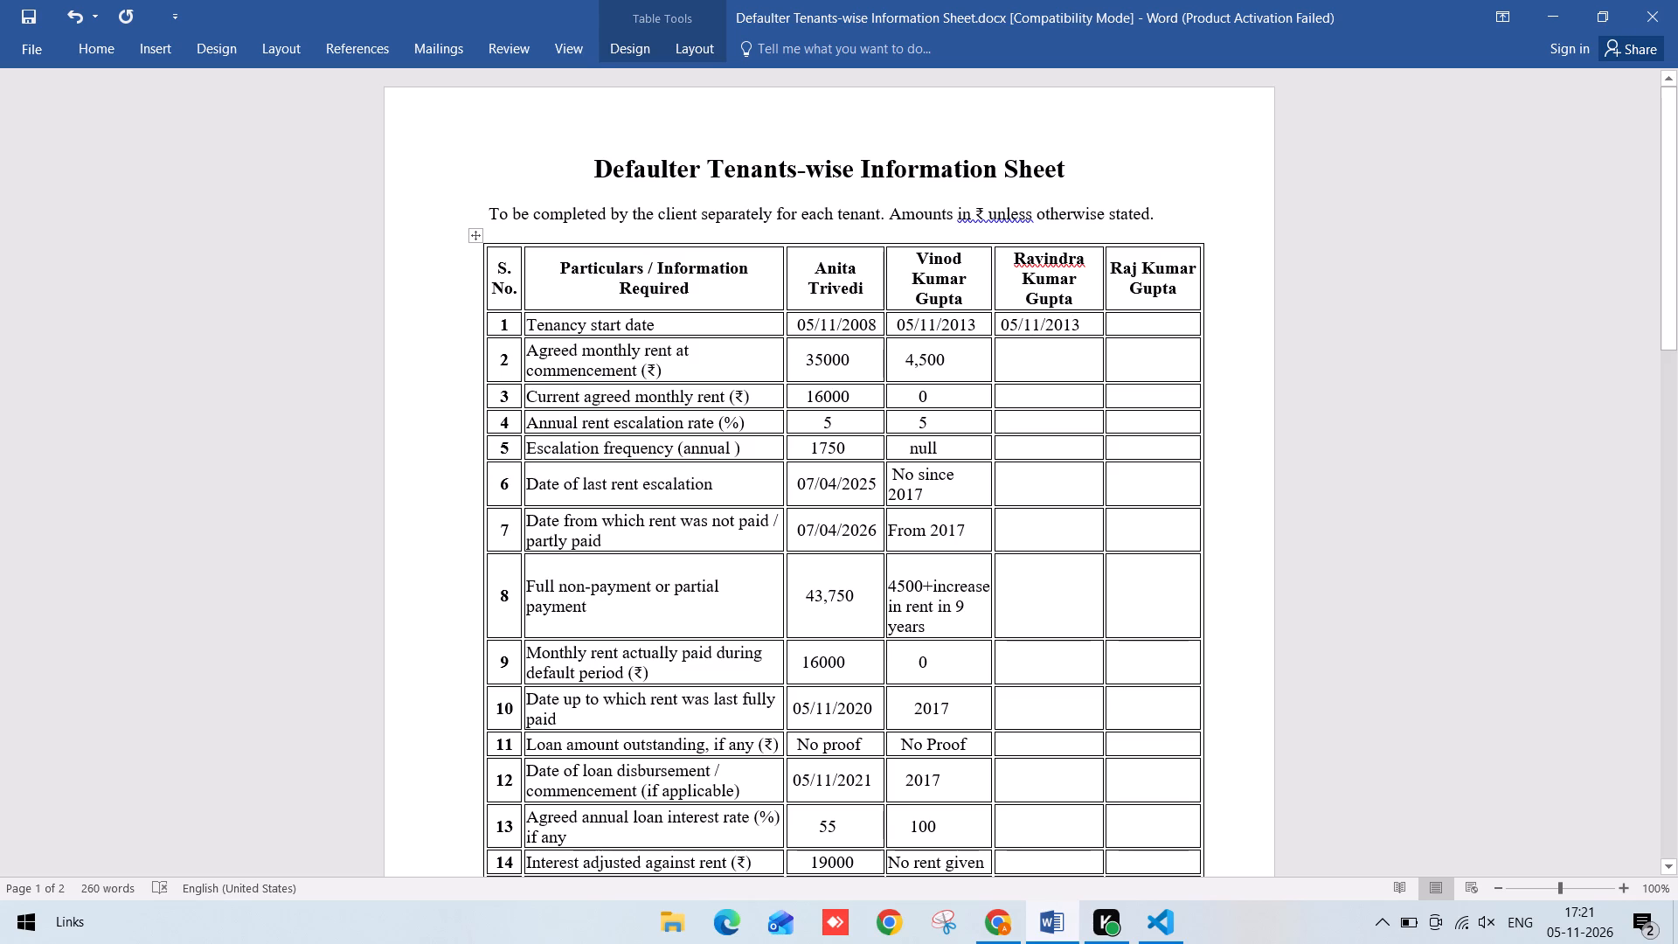
Indent the third tenant's agreed monthly rent at commencement cell with three spaces.
click(1029, 363)
key(space)
key(space)
key(space)
key(space)
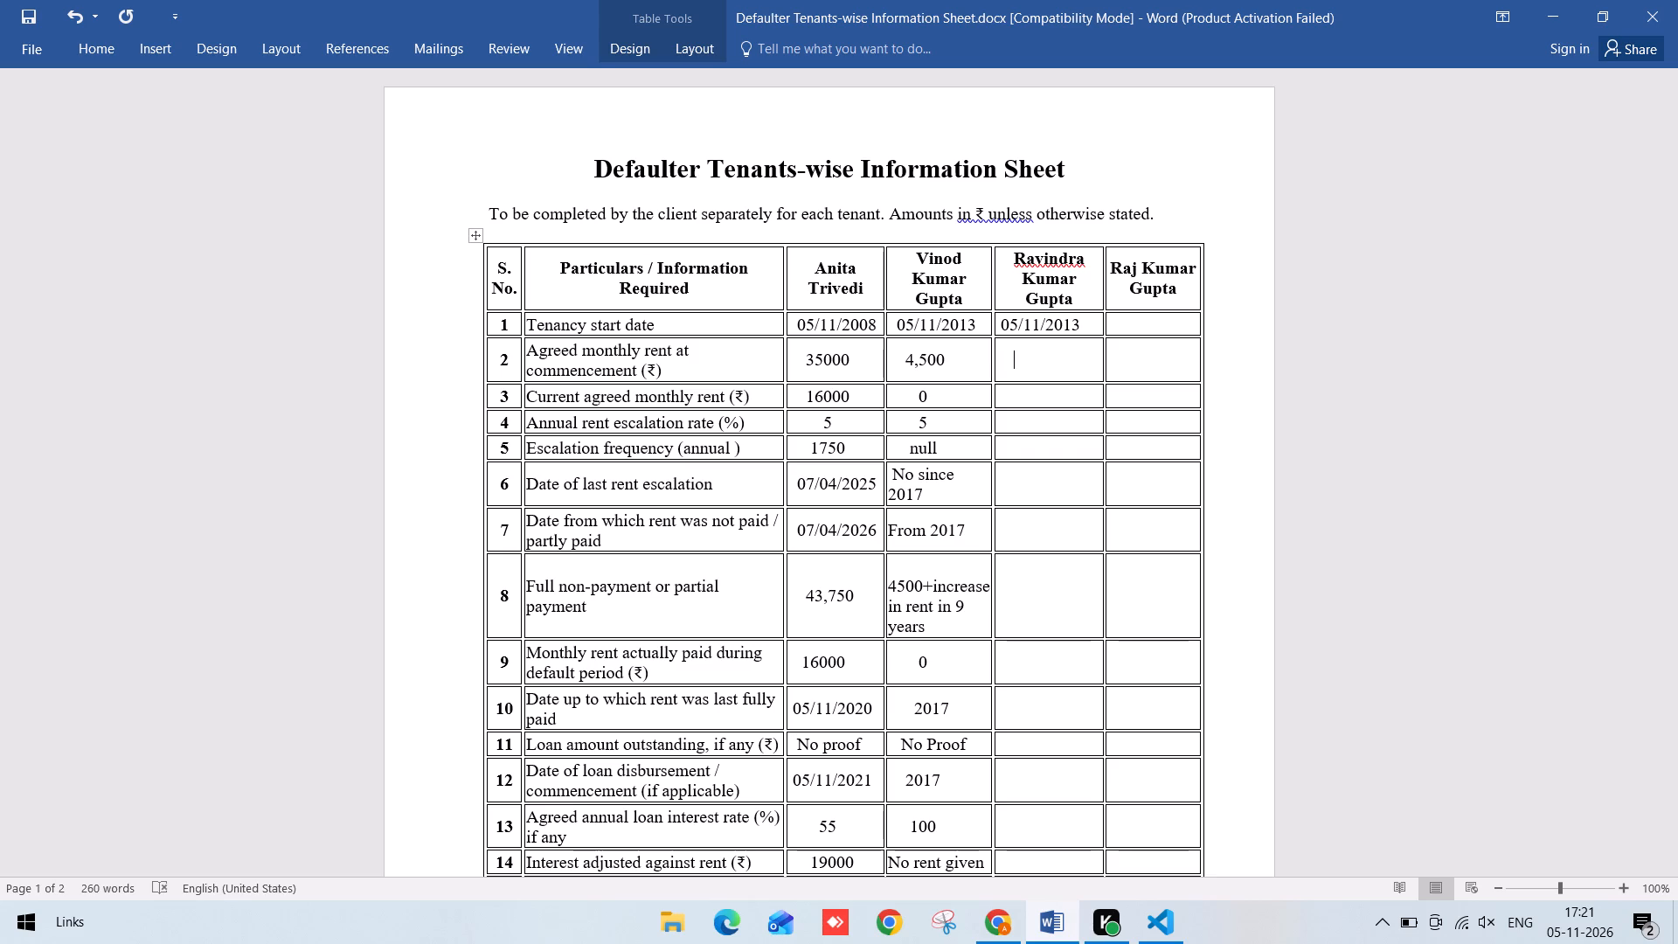
key(BackSpace)
text(1---)
key(BackSpace)
key(BackSpace)
key(BackSpace)
key(BackSpace)
Change the year of the third tenant's tenancy start date to 2014.
click(1086, 319)
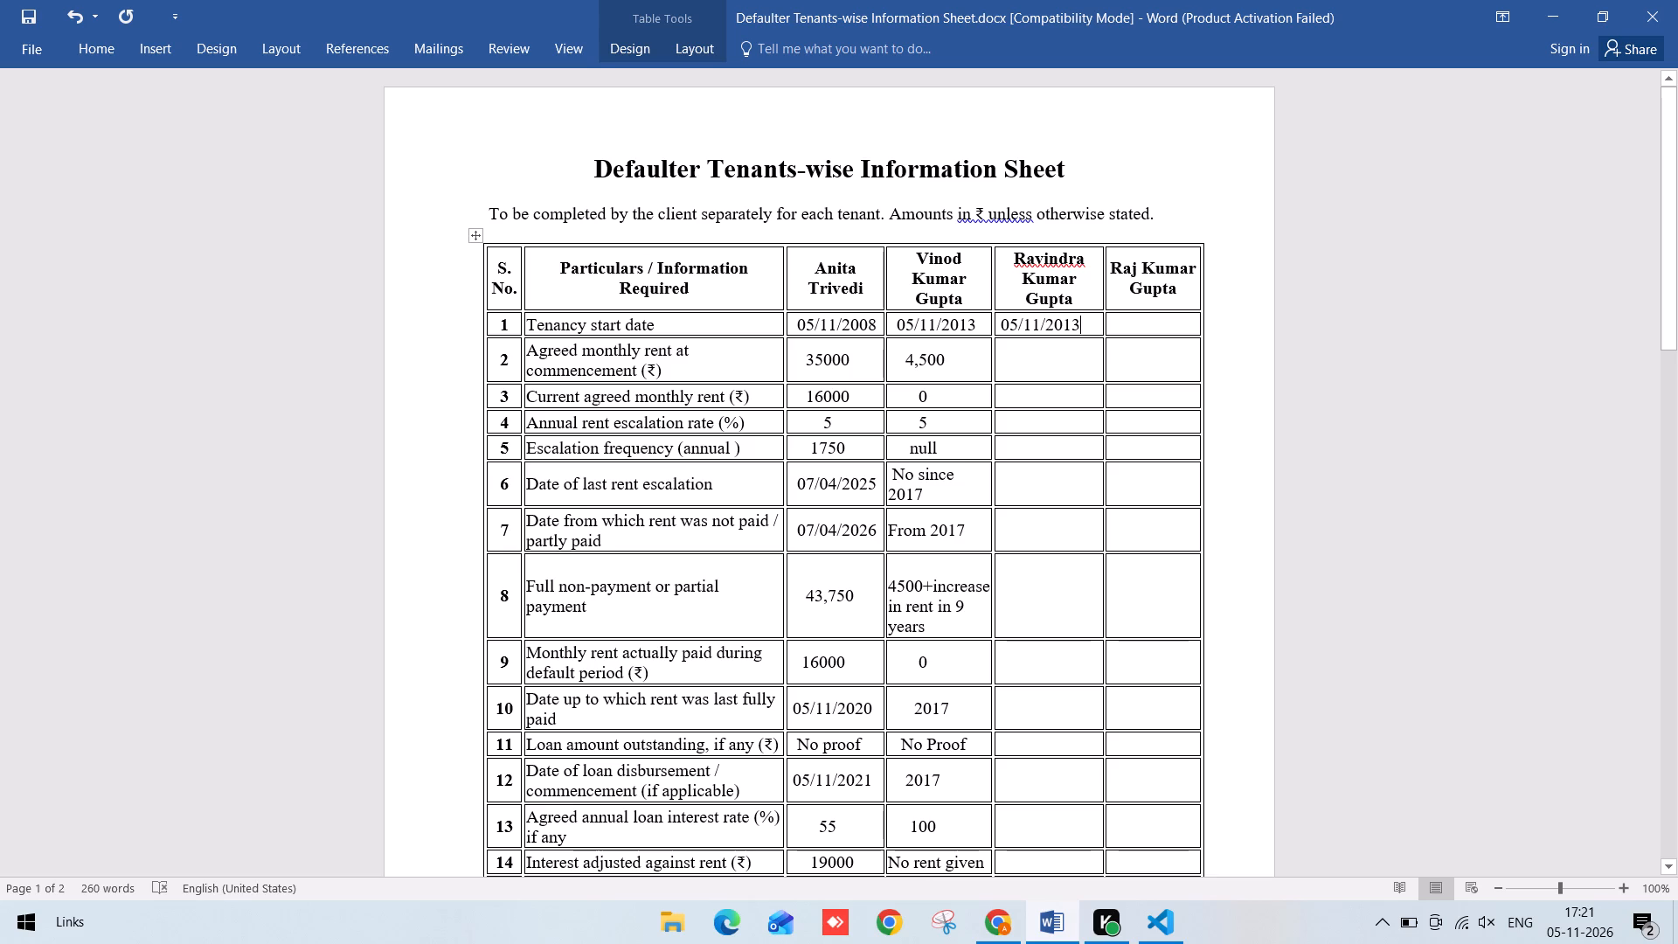
key(BackSpace)
key(4)
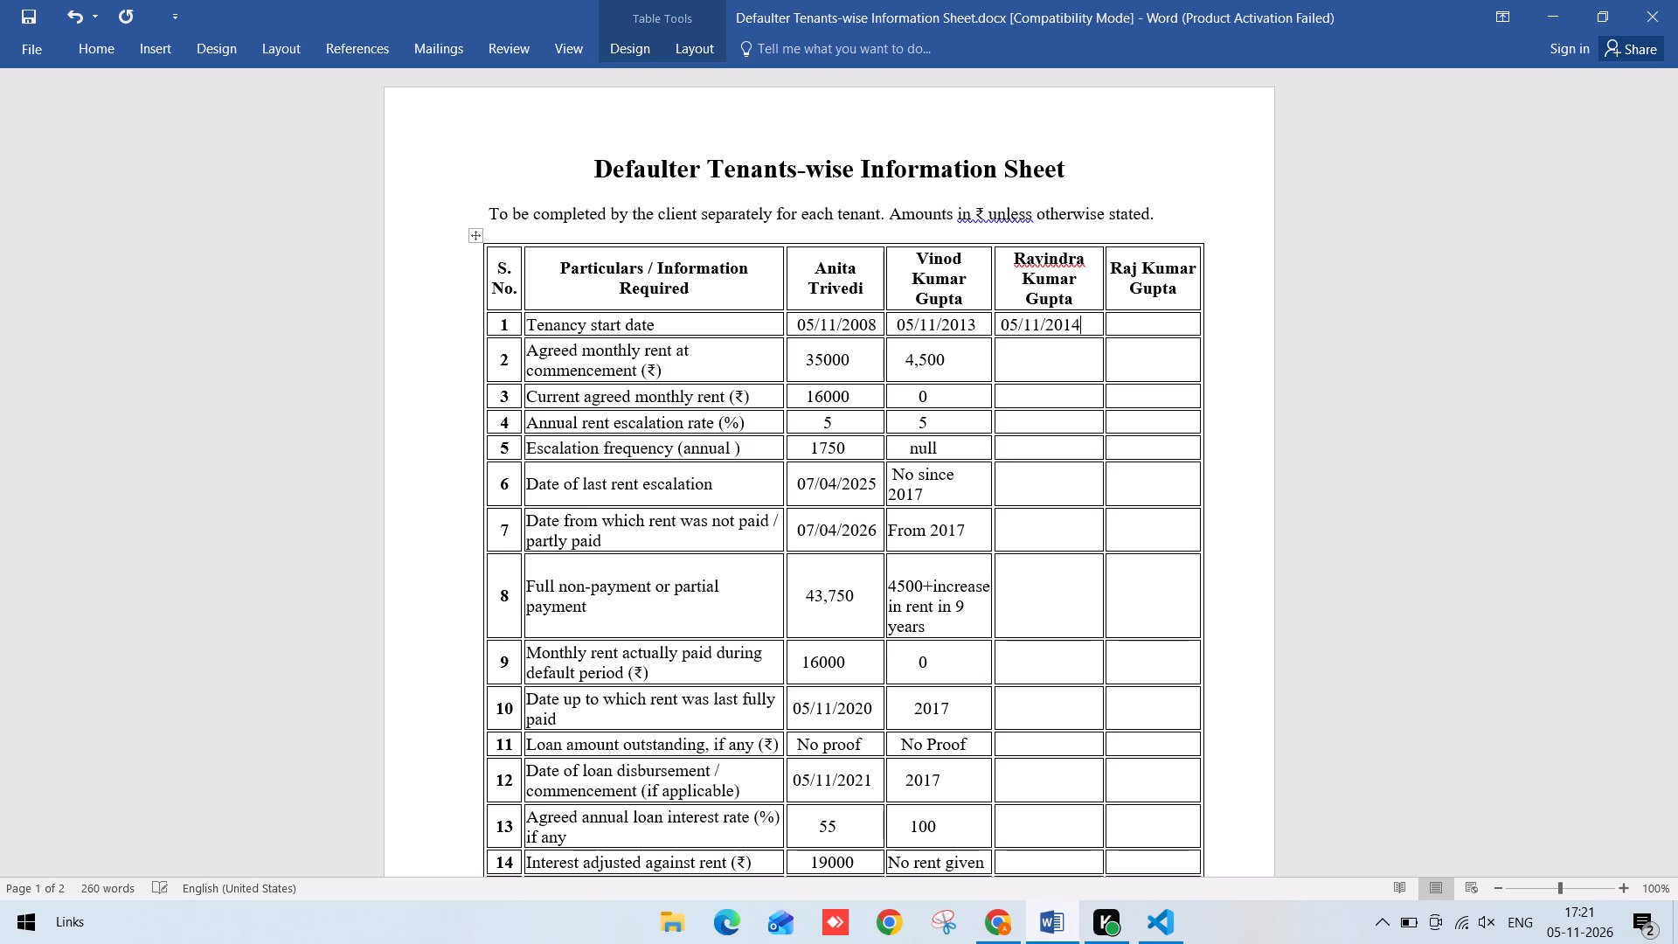
Enter "5000 app." as the third tenant's agreed monthly rent at commencement, indented by two additional spaces.
click(1057, 349)
text(5000)
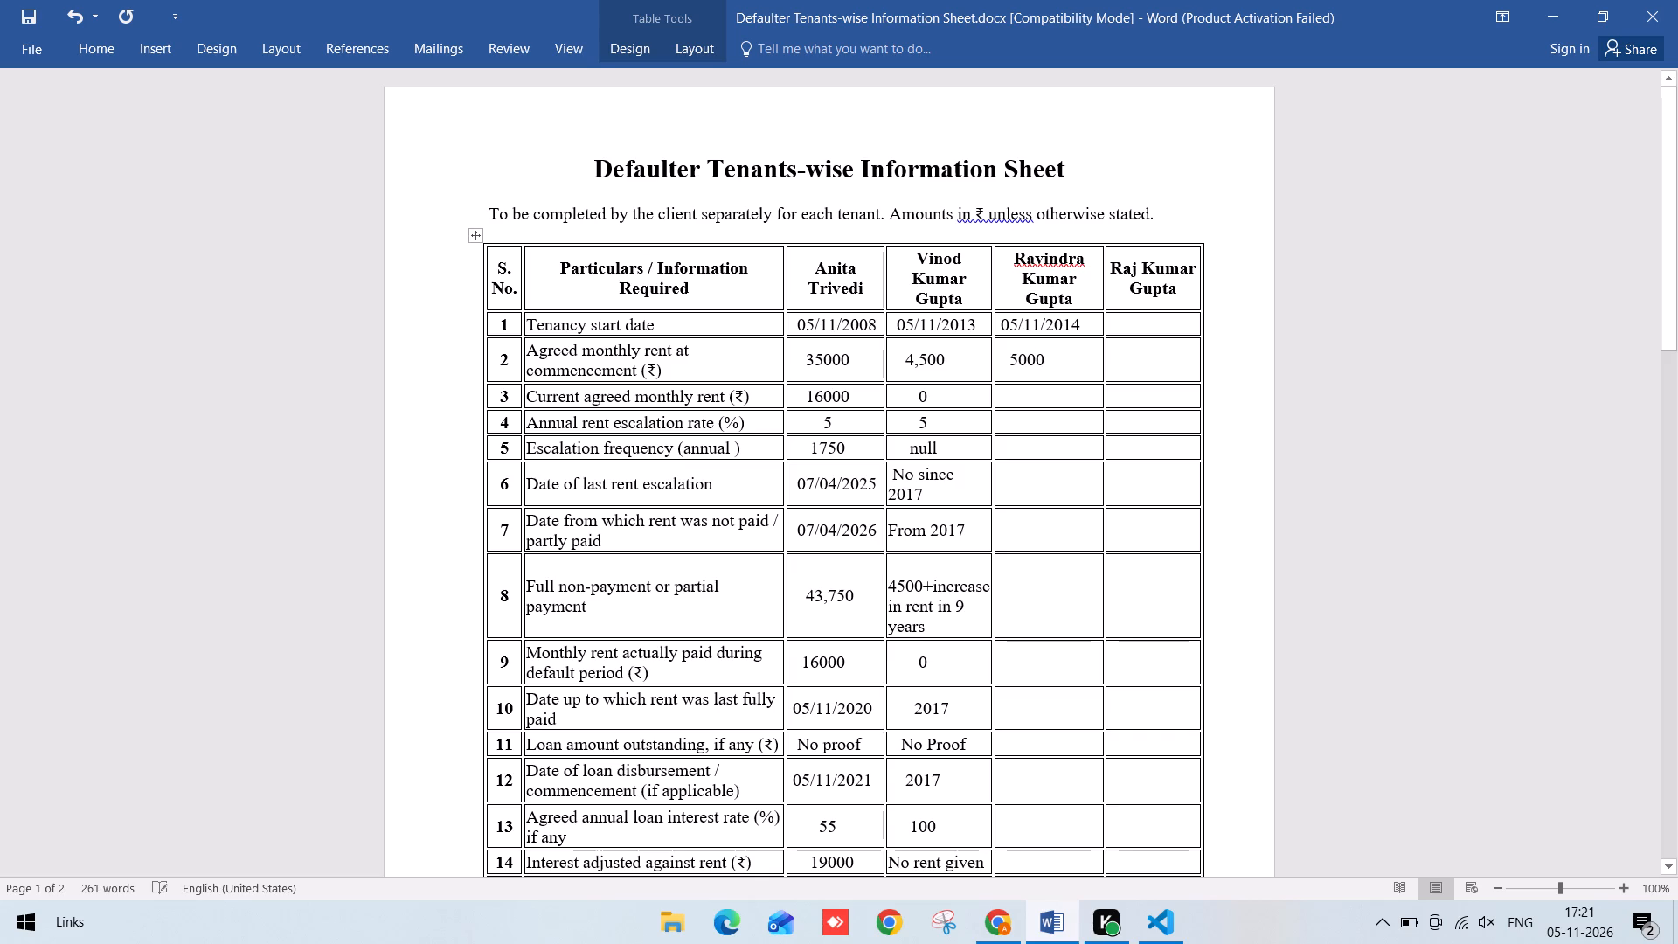
click(1009, 360)
key(space)
key(space)
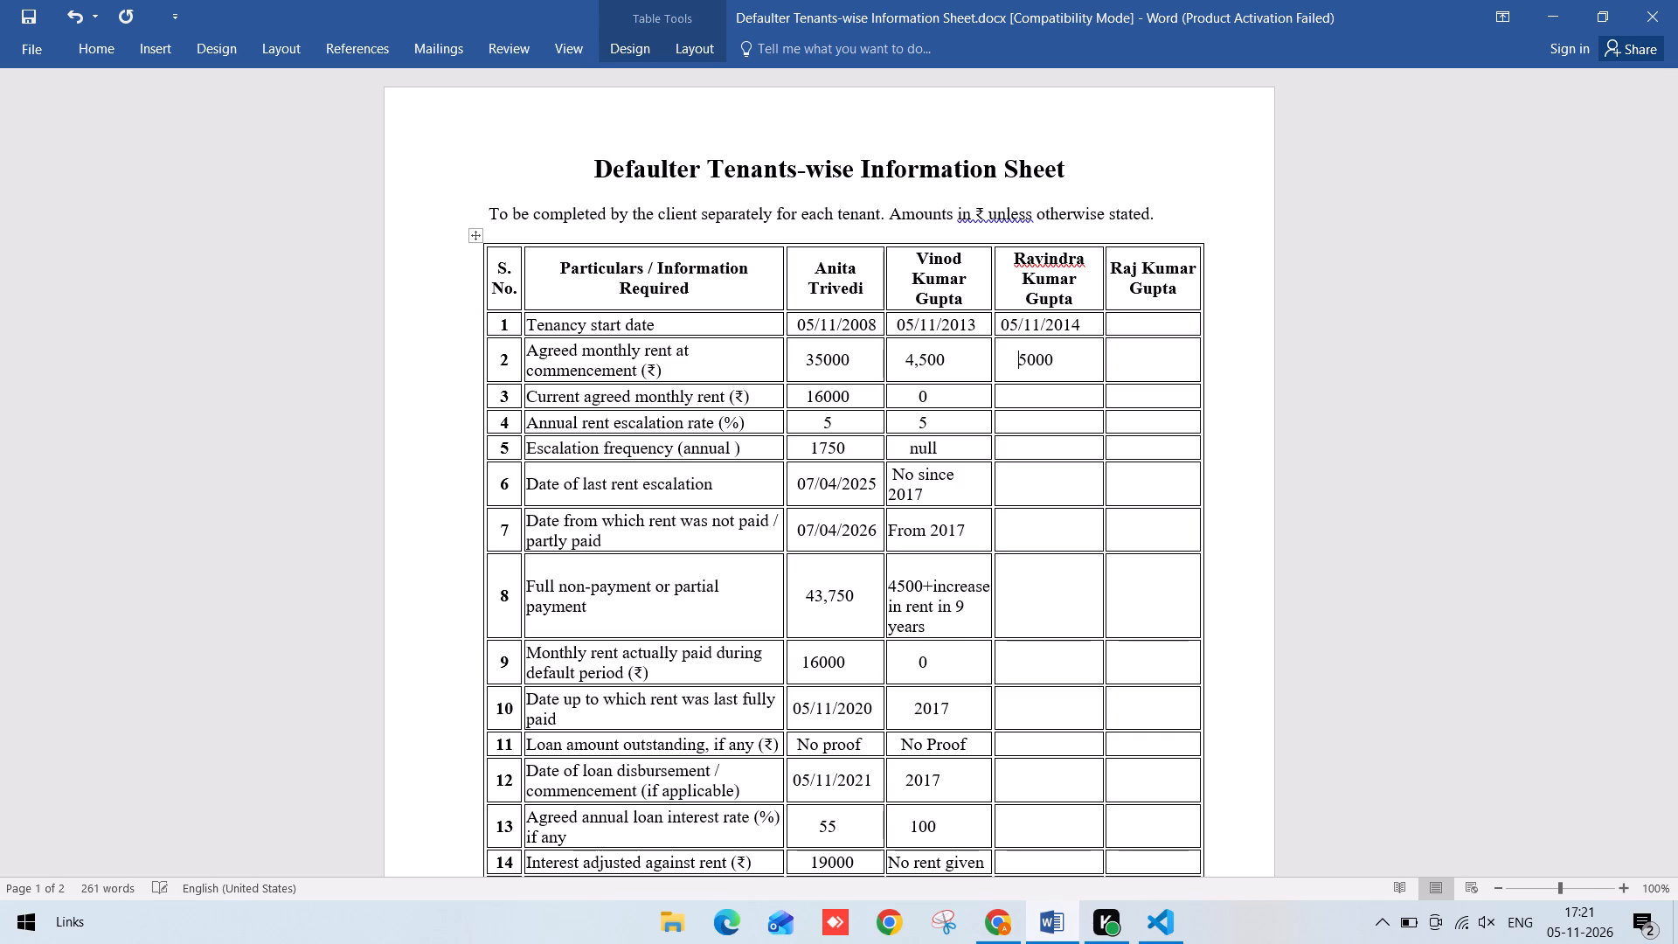
click(1056, 366)
key(space)
text(app)
key(period)
Enter 1500 as the third tenant's current agreed monthly rent, indented with spaces toward the middle of the cell.
key(Down)
key(space)
key(space)
key(space)
key(space)
key(space)
key(space)
key(space)
key(space)
key(space)
key(BackSpace)
text(1500)
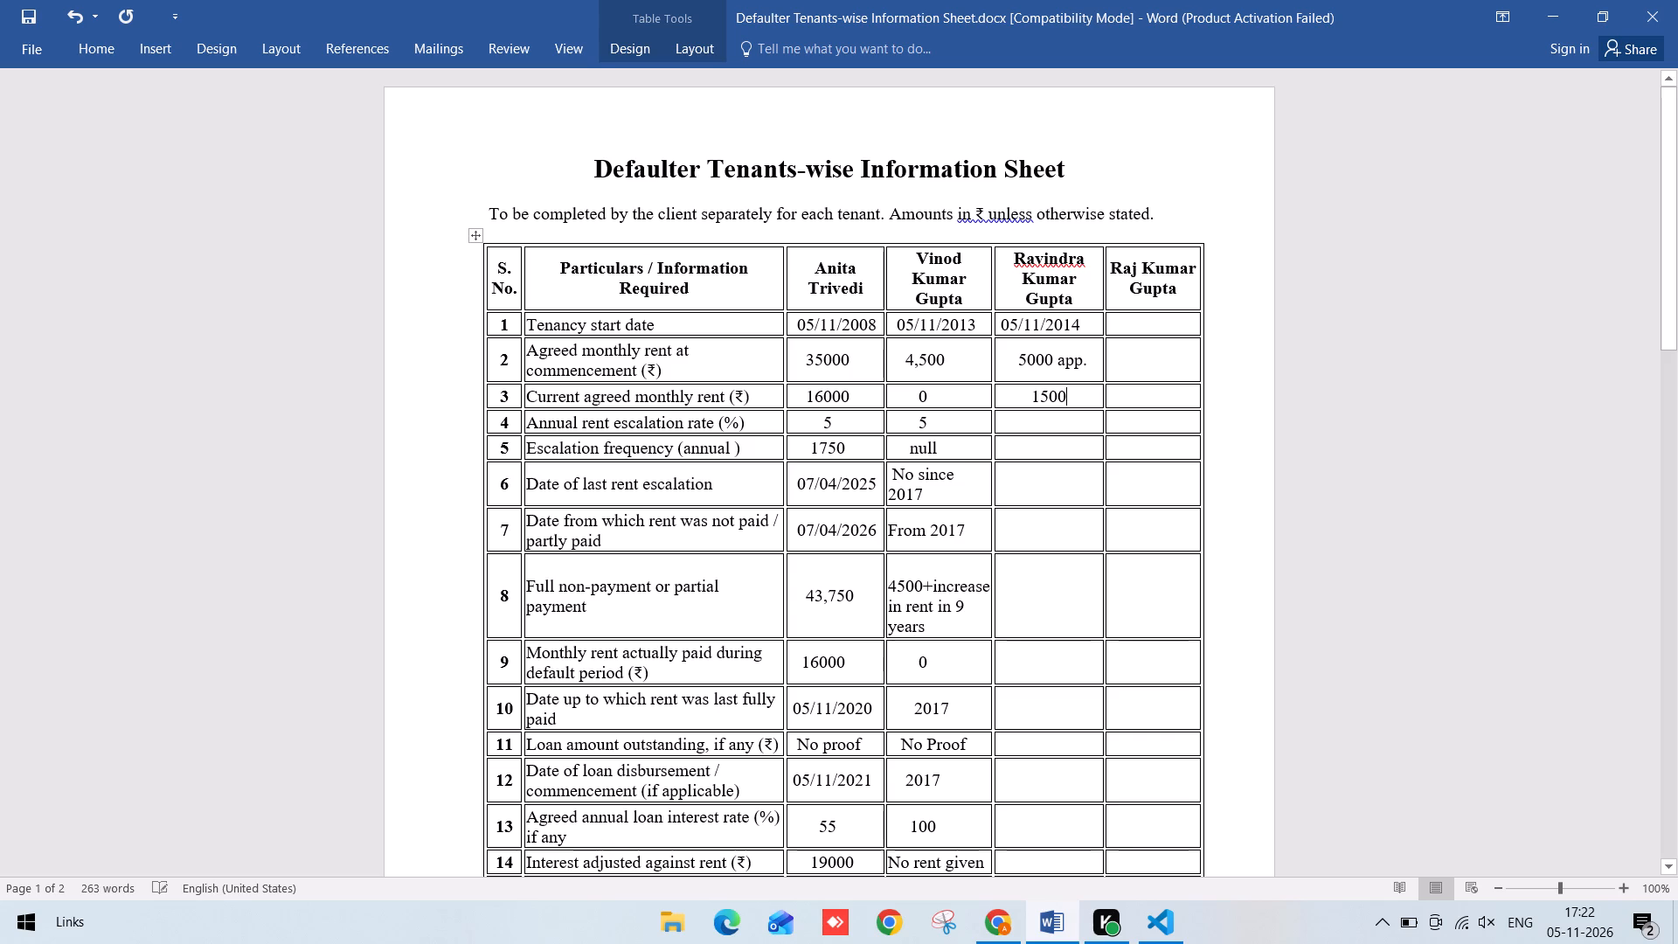
Enter 5 as the third tenant's annual rent escalation rate, indented with spaces toward the middle of the cell.
click(1058, 415)
key(space)
key(space)
key(space)
key(space)
key(space)
key(space)
key(space)
key(space)
key(space)
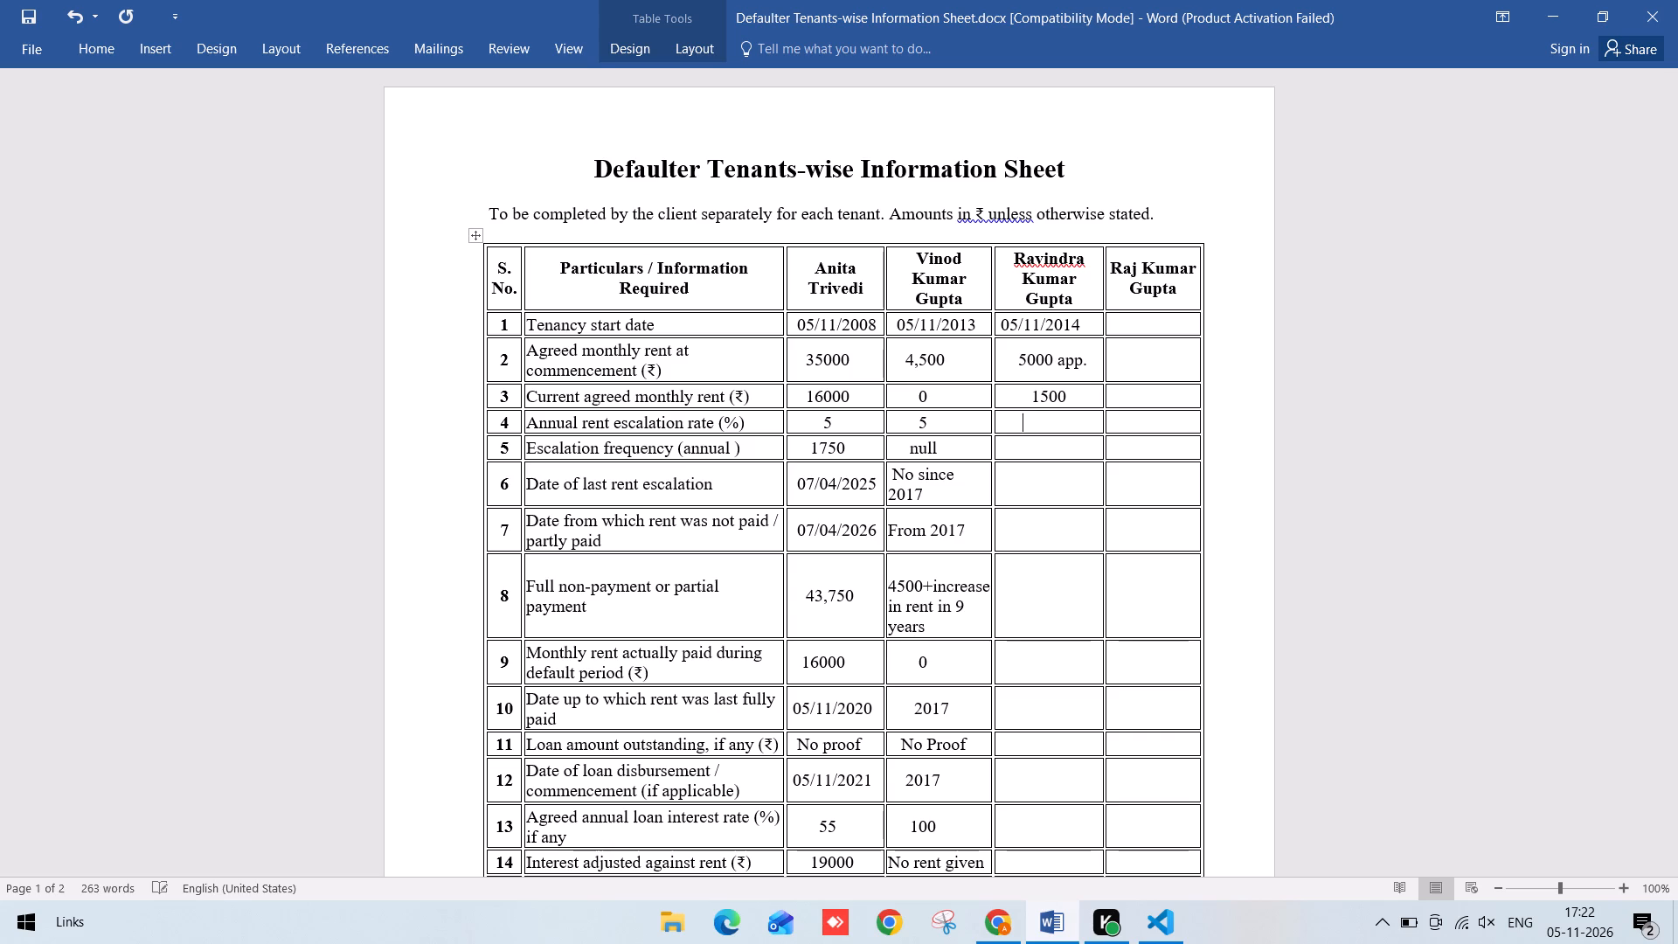
key(space)
text(5)
Enter "null" as the third tenant's escalation frequency, indented with spaces toward the middle of the cell.
click(1053, 460)
key(space)
key(space)
key(space)
key(space)
key(space)
key(space)
key(space)
key(space)
text(null)
Enter "No since 2017" as the third tenant's date of last rent escalation, without a leading space.
click(1053, 482)
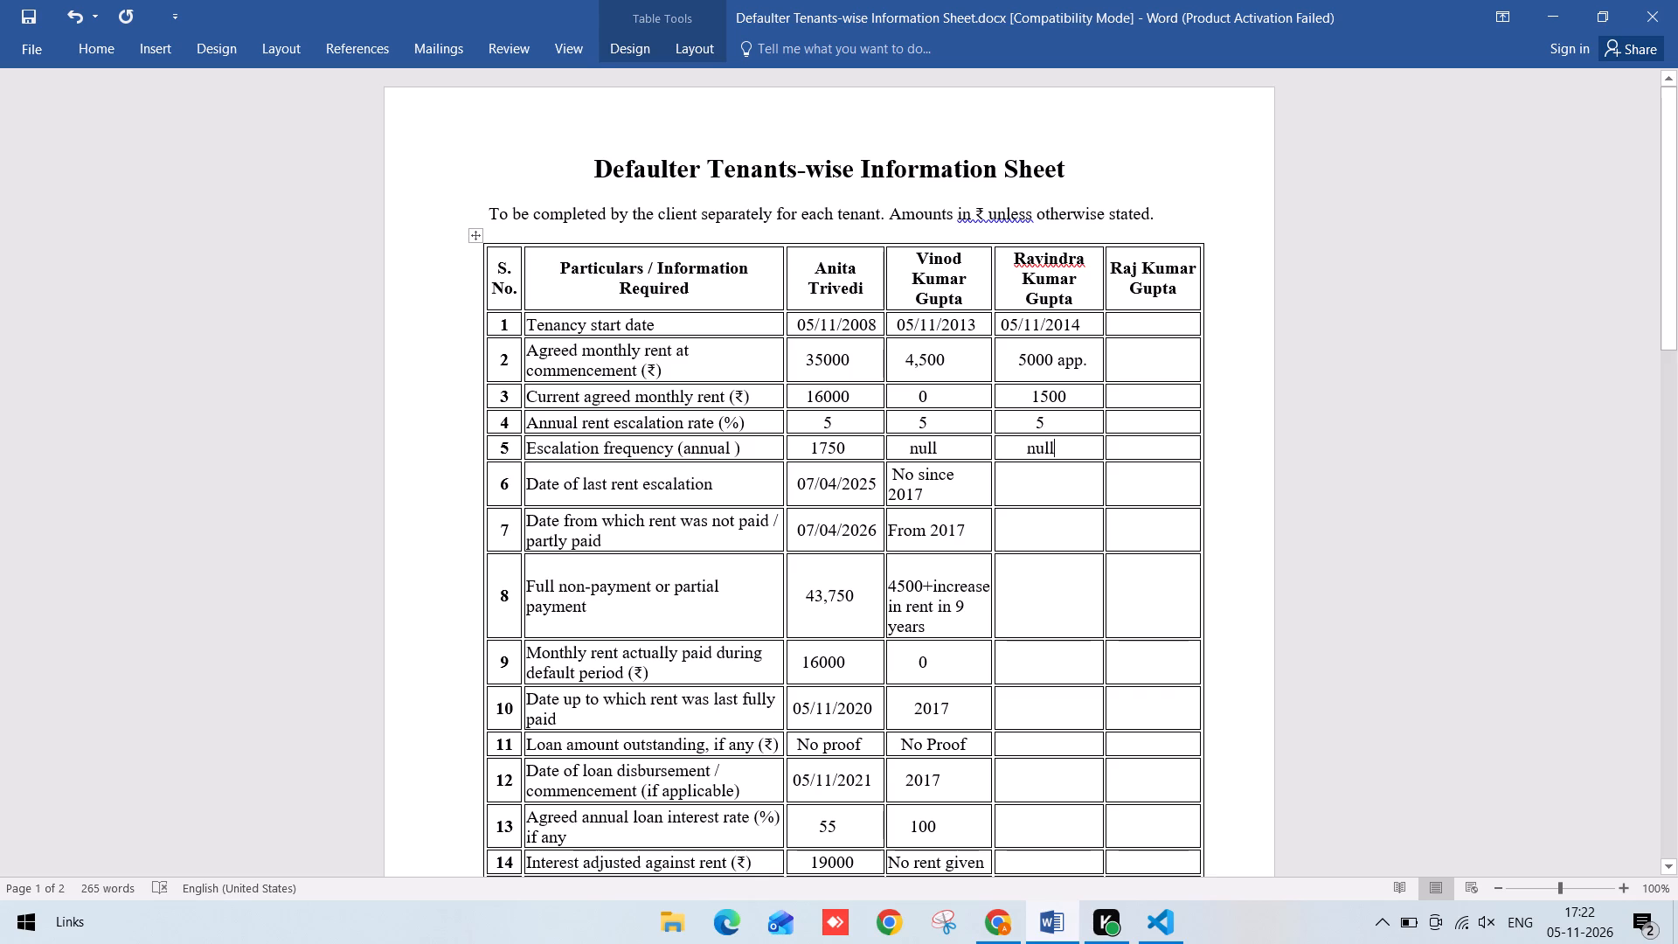
key(space)
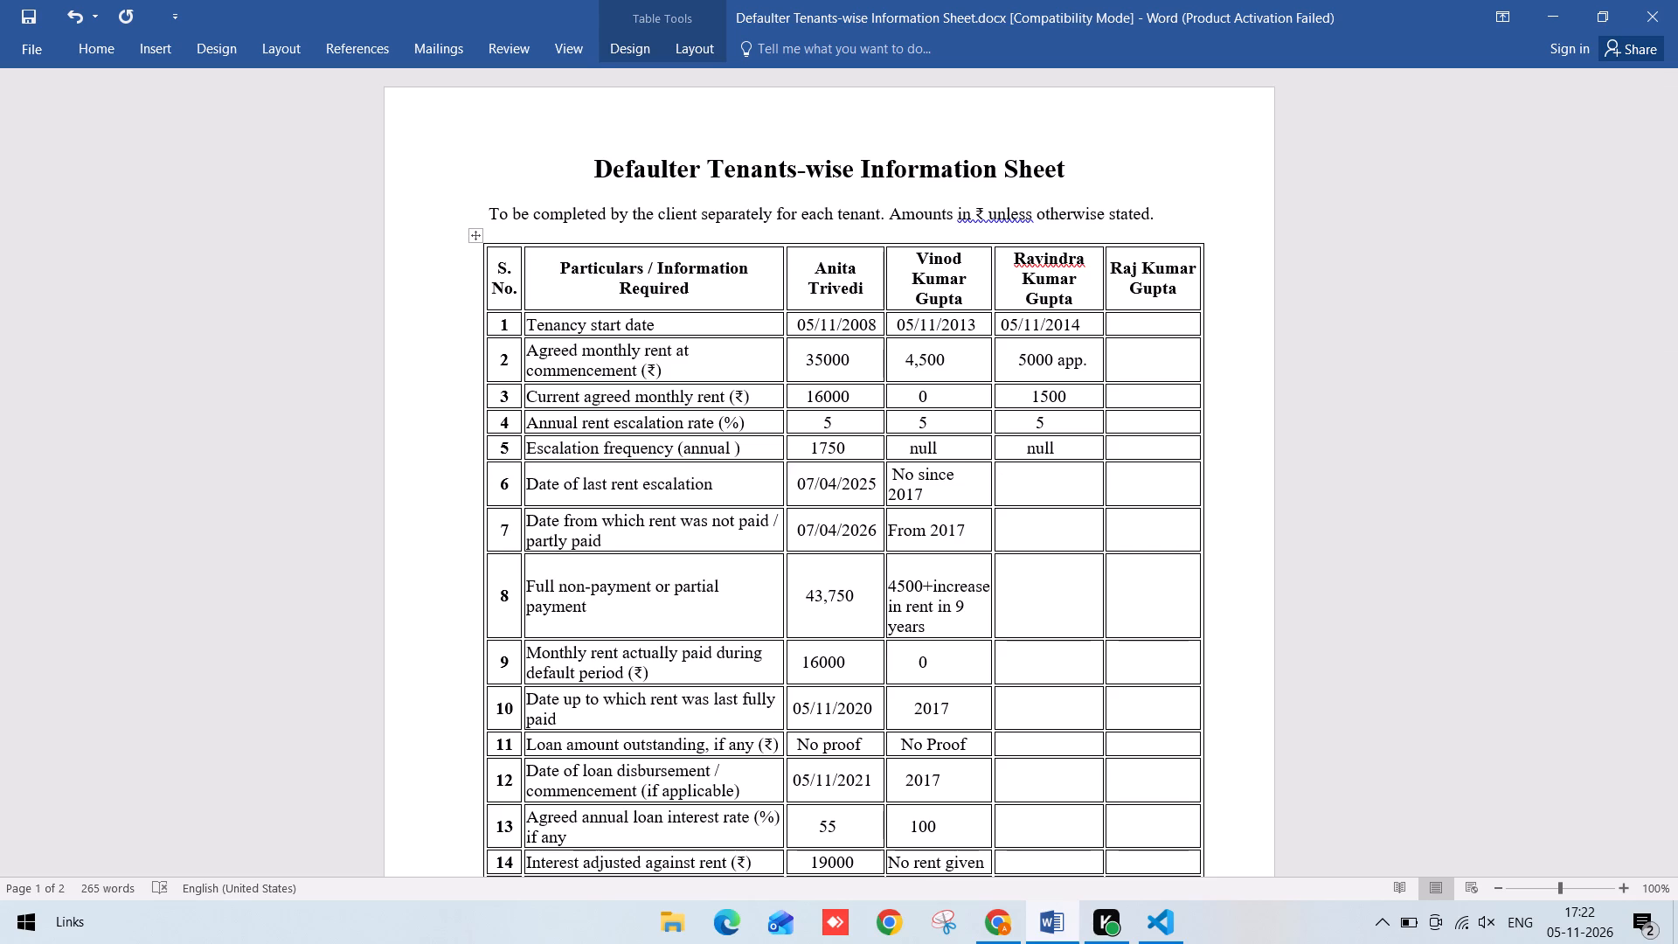
key(BackSpace)
text(since)
key(space)
text(2017)
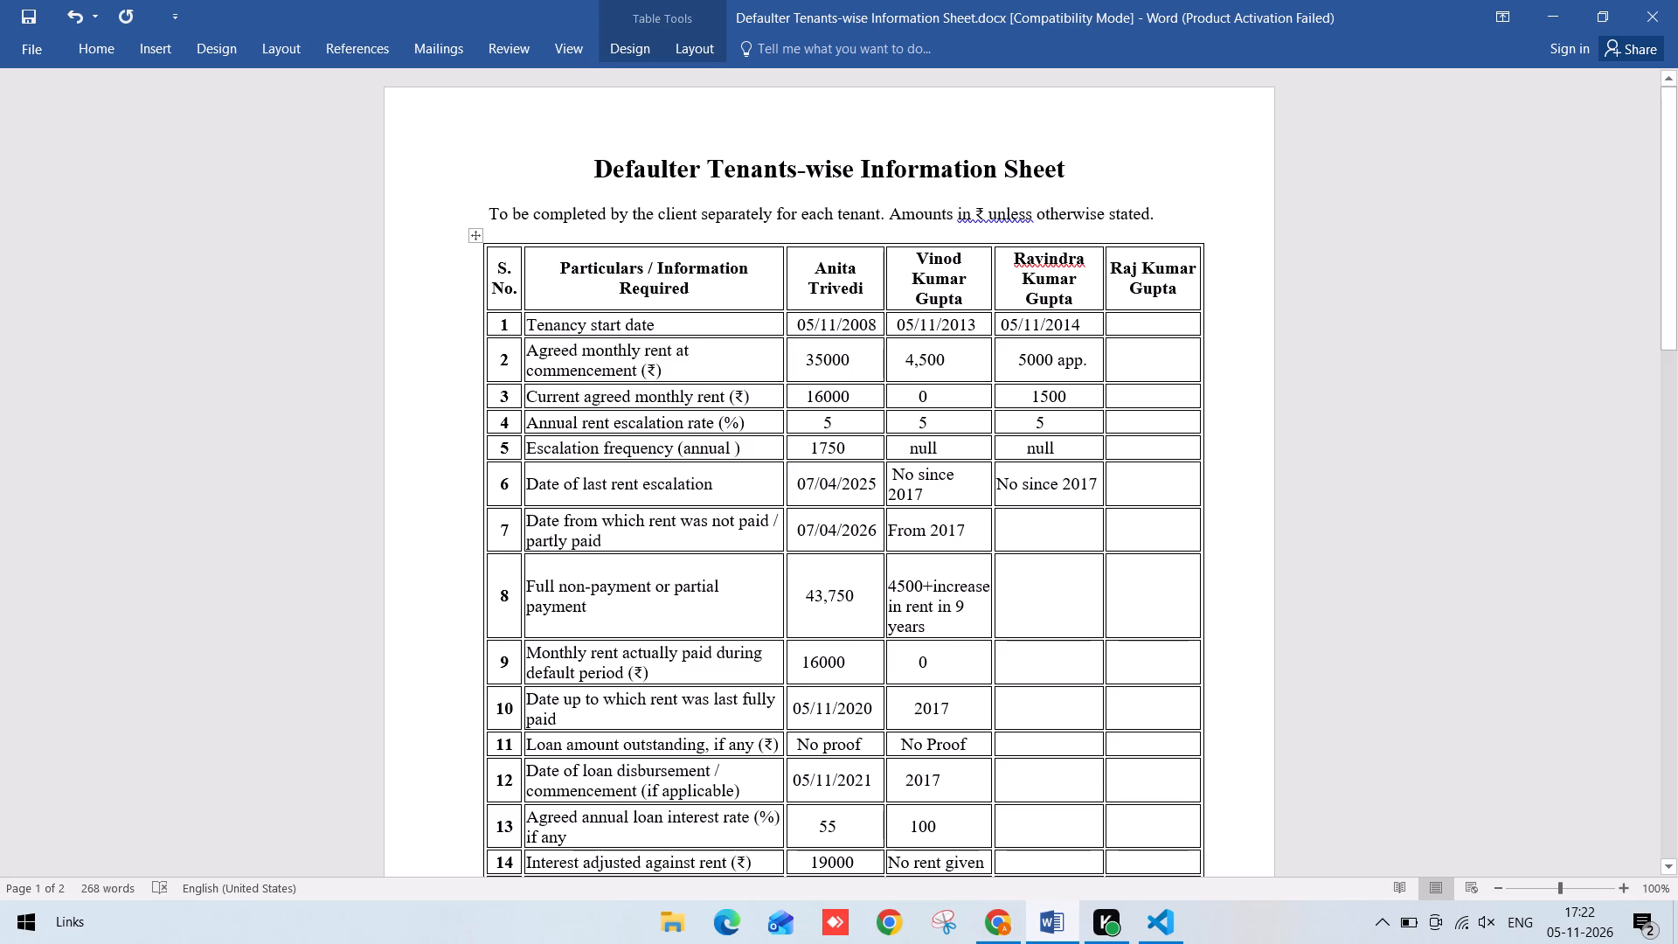
Enter "From 2017" as the date from which the third tenant's rent was not paid or partly paid, with two leading spaces.
click(1049, 516)
click(1046, 539)
key(space)
key(space)
key(space)
key(BackSpace)
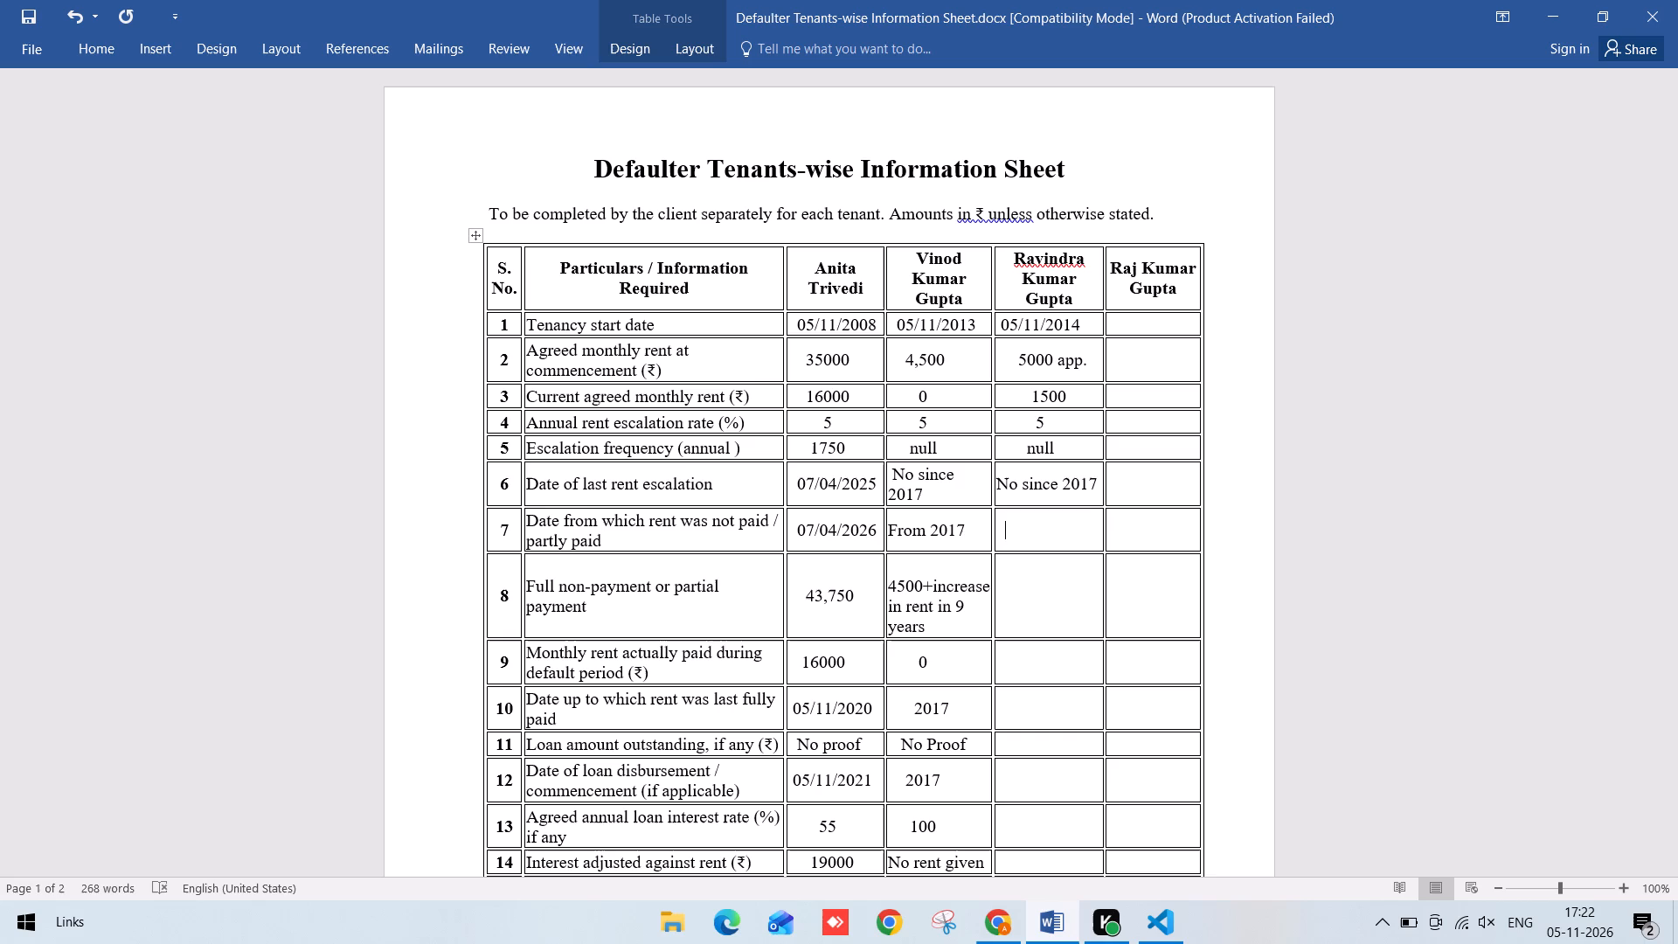
key(f)
text(rom)
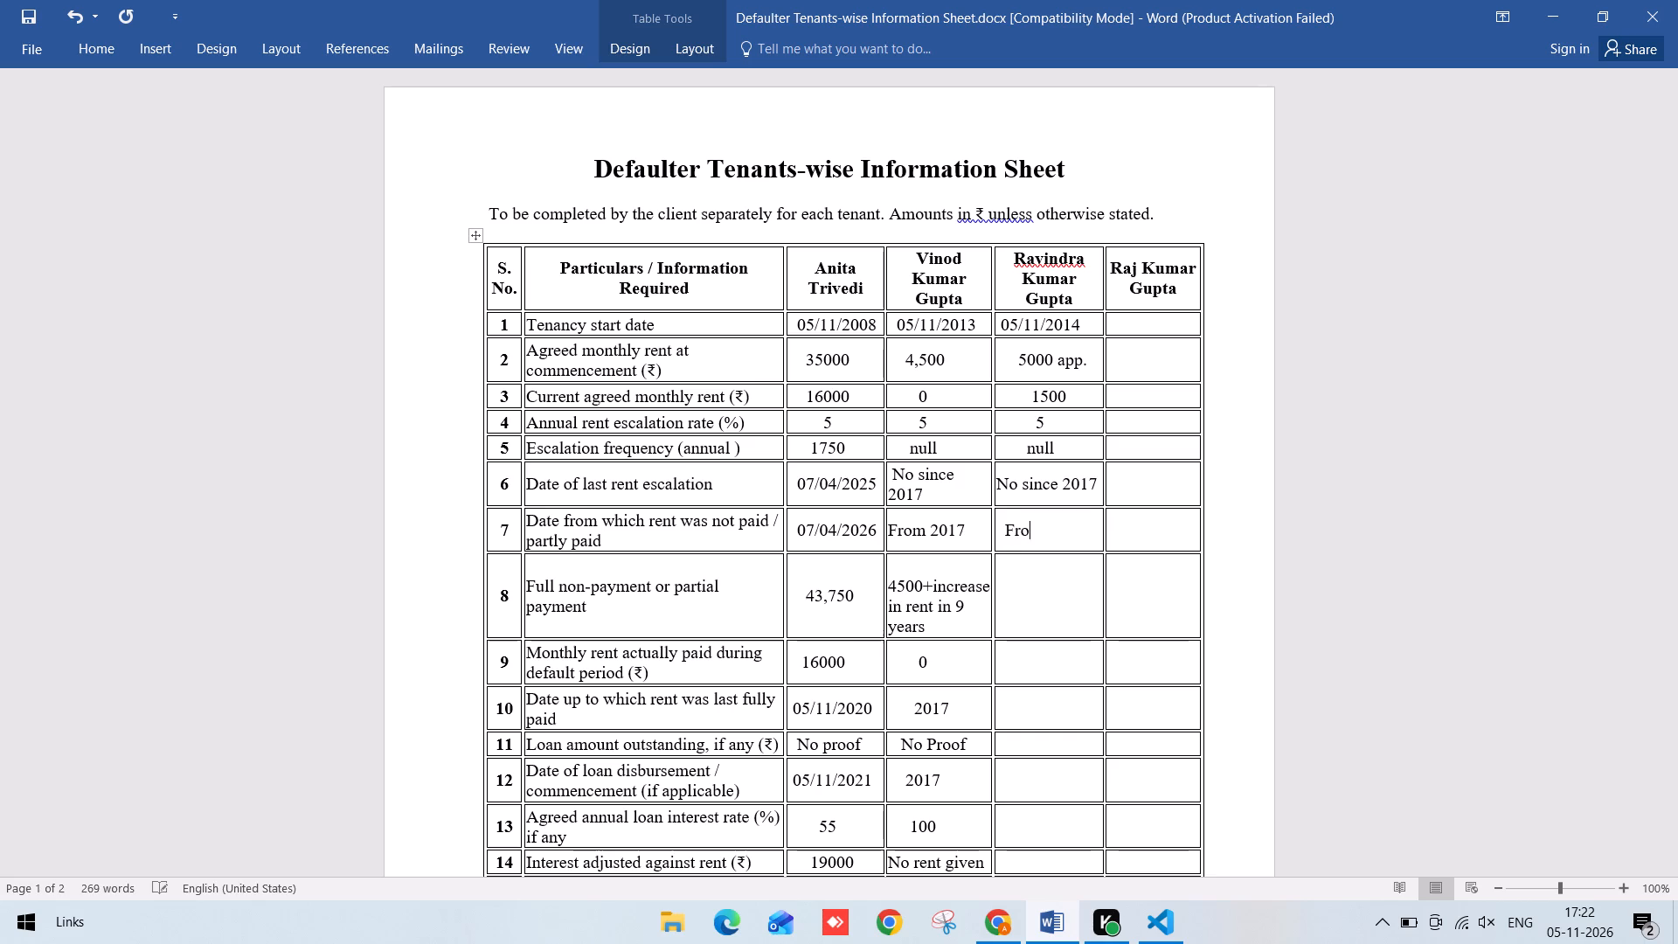
key(space)
text(2017)
Enter "3500+increase in rent in 9 years" in the third tenant's full non-payment or partial payment cell.
click(1037, 583)
key(space)
key(BackSpace)
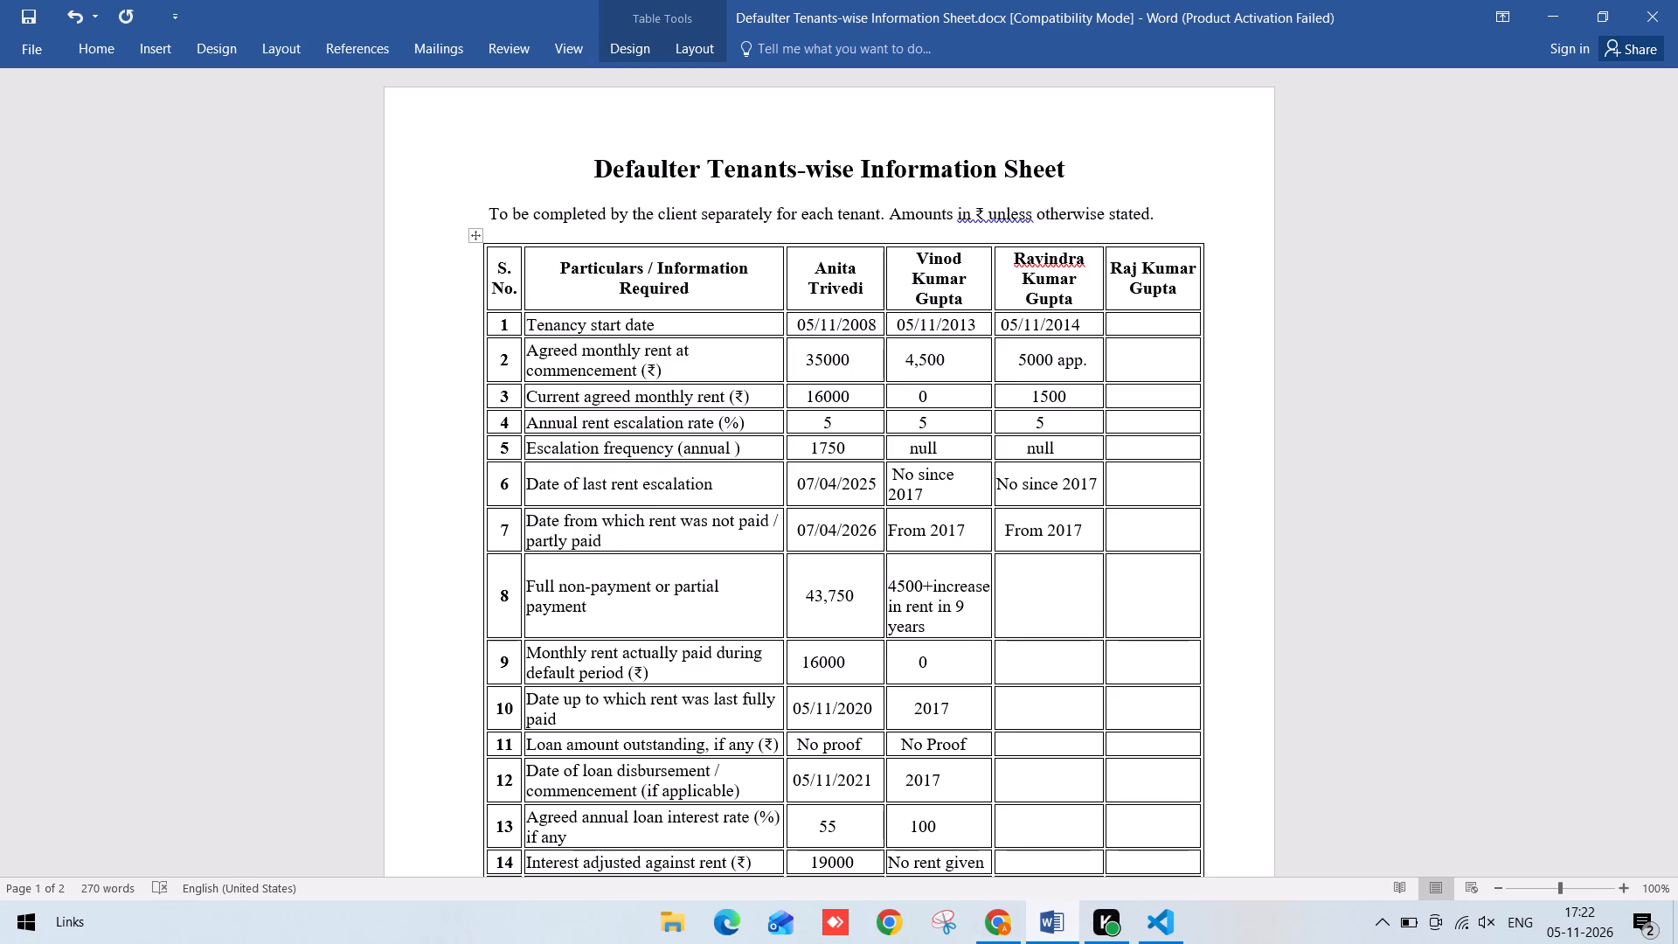
click(1017, 591)
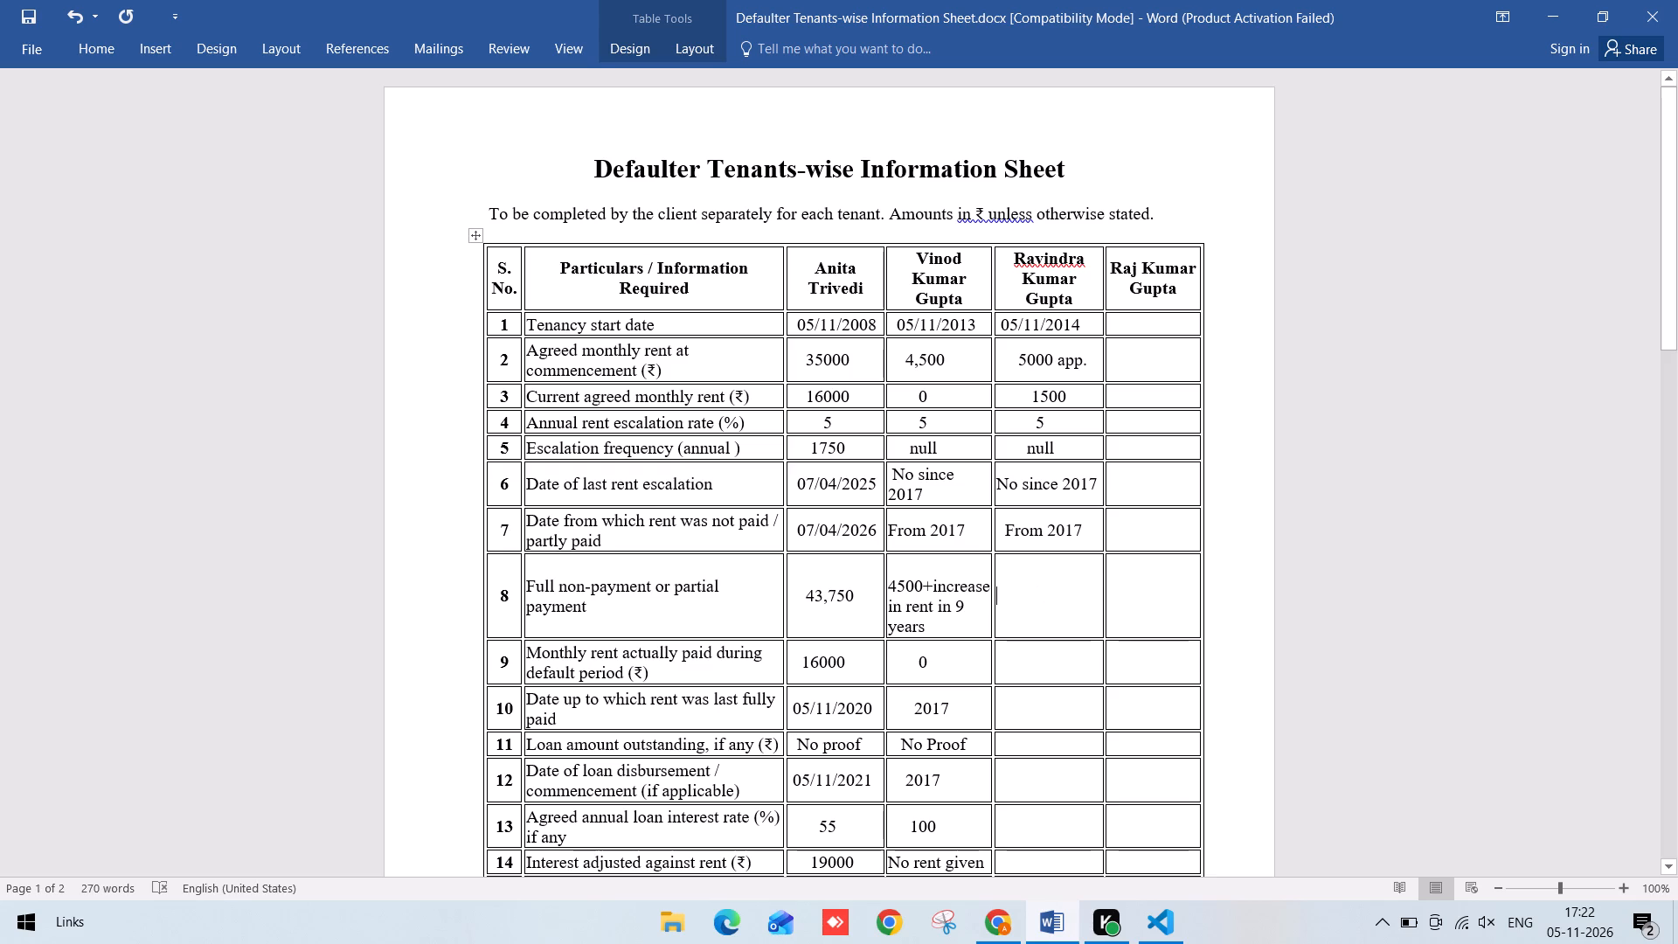
text(3500)
key(shift+plus)
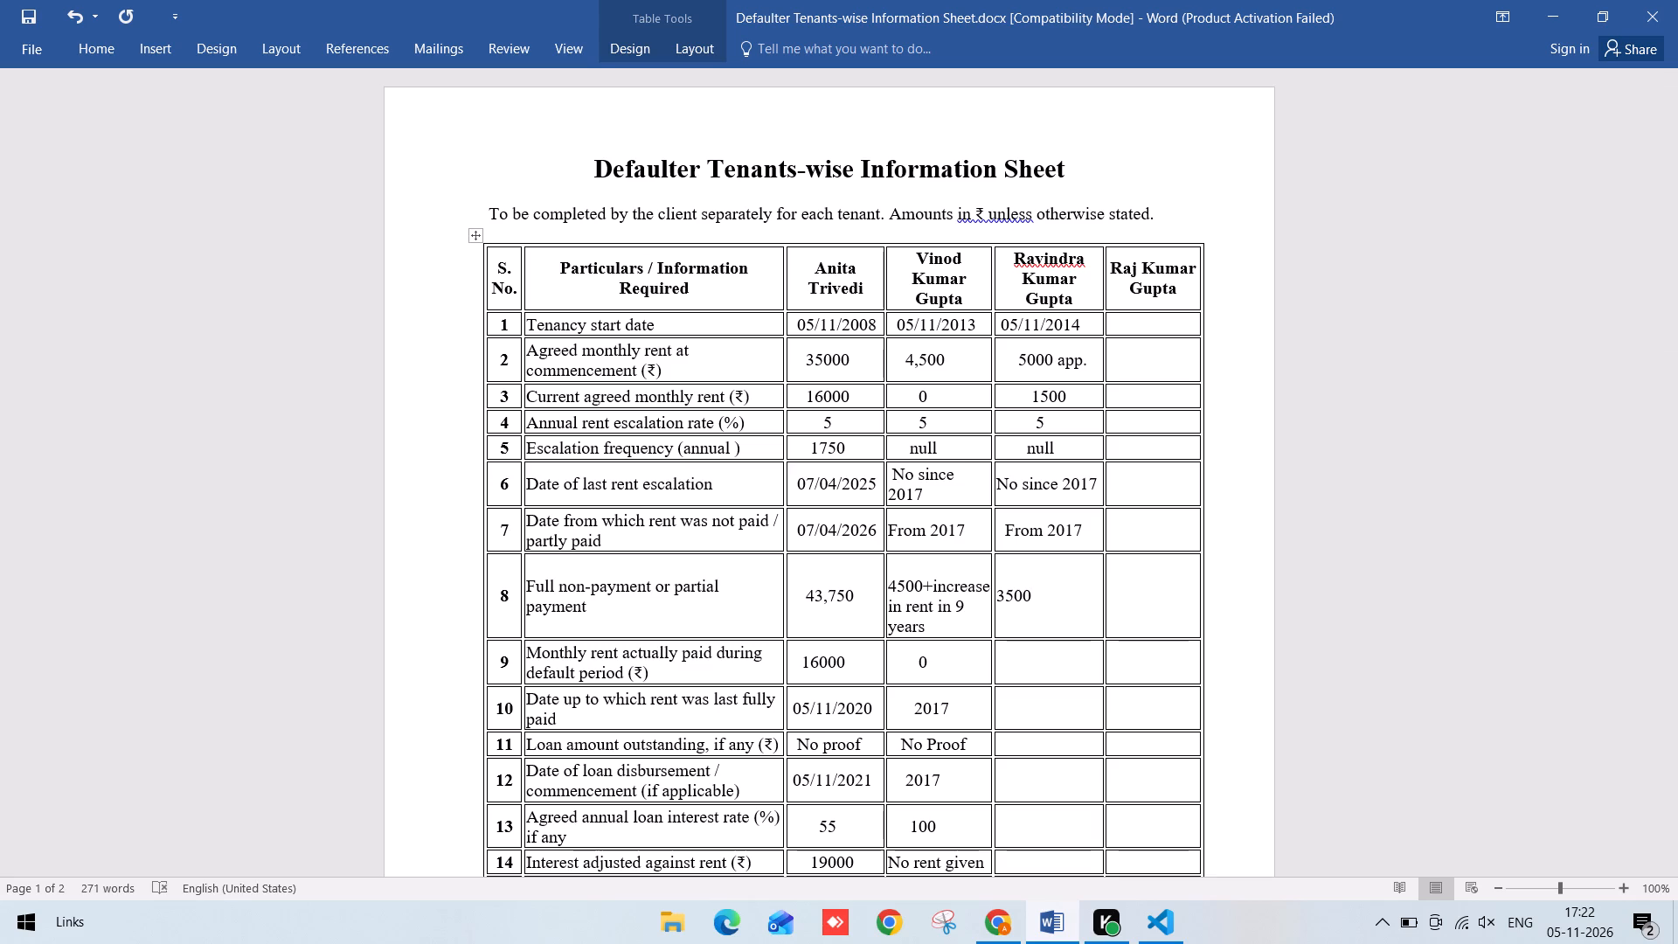
text(increase)
key(space)
text(in rent in 9 years)
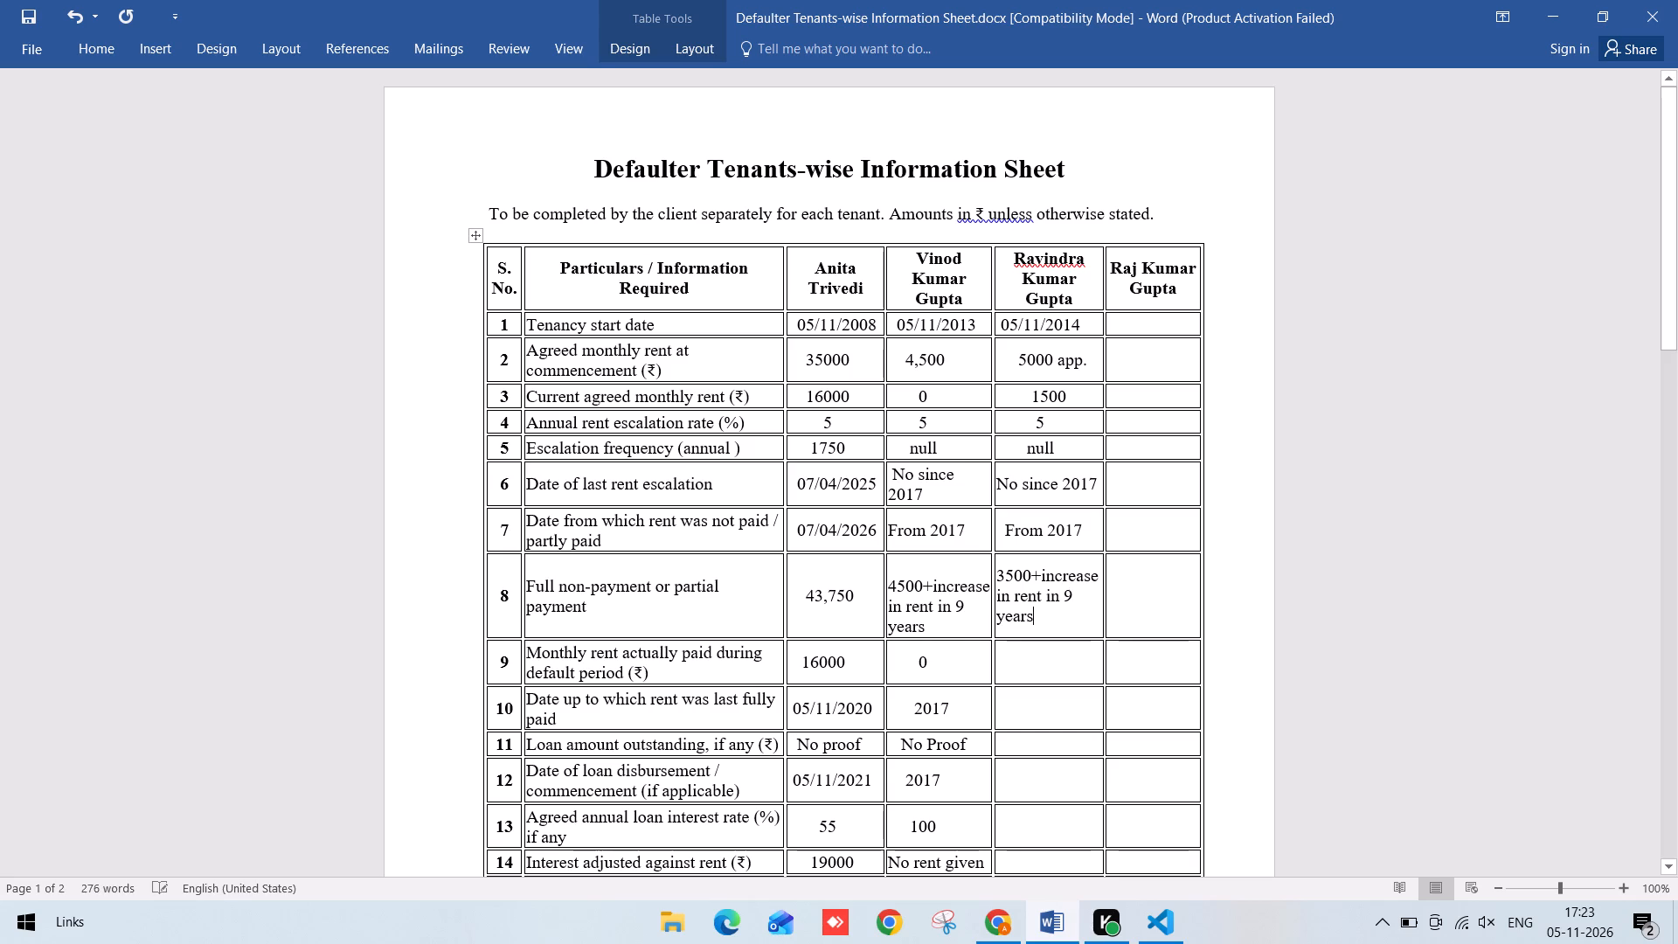
Enter 0 as the third tenant's monthly rent actually paid during the default period, indented with spaces.
click(1020, 681)
key(space)
key(space)
key(space)
key(space)
key(space)
key(space)
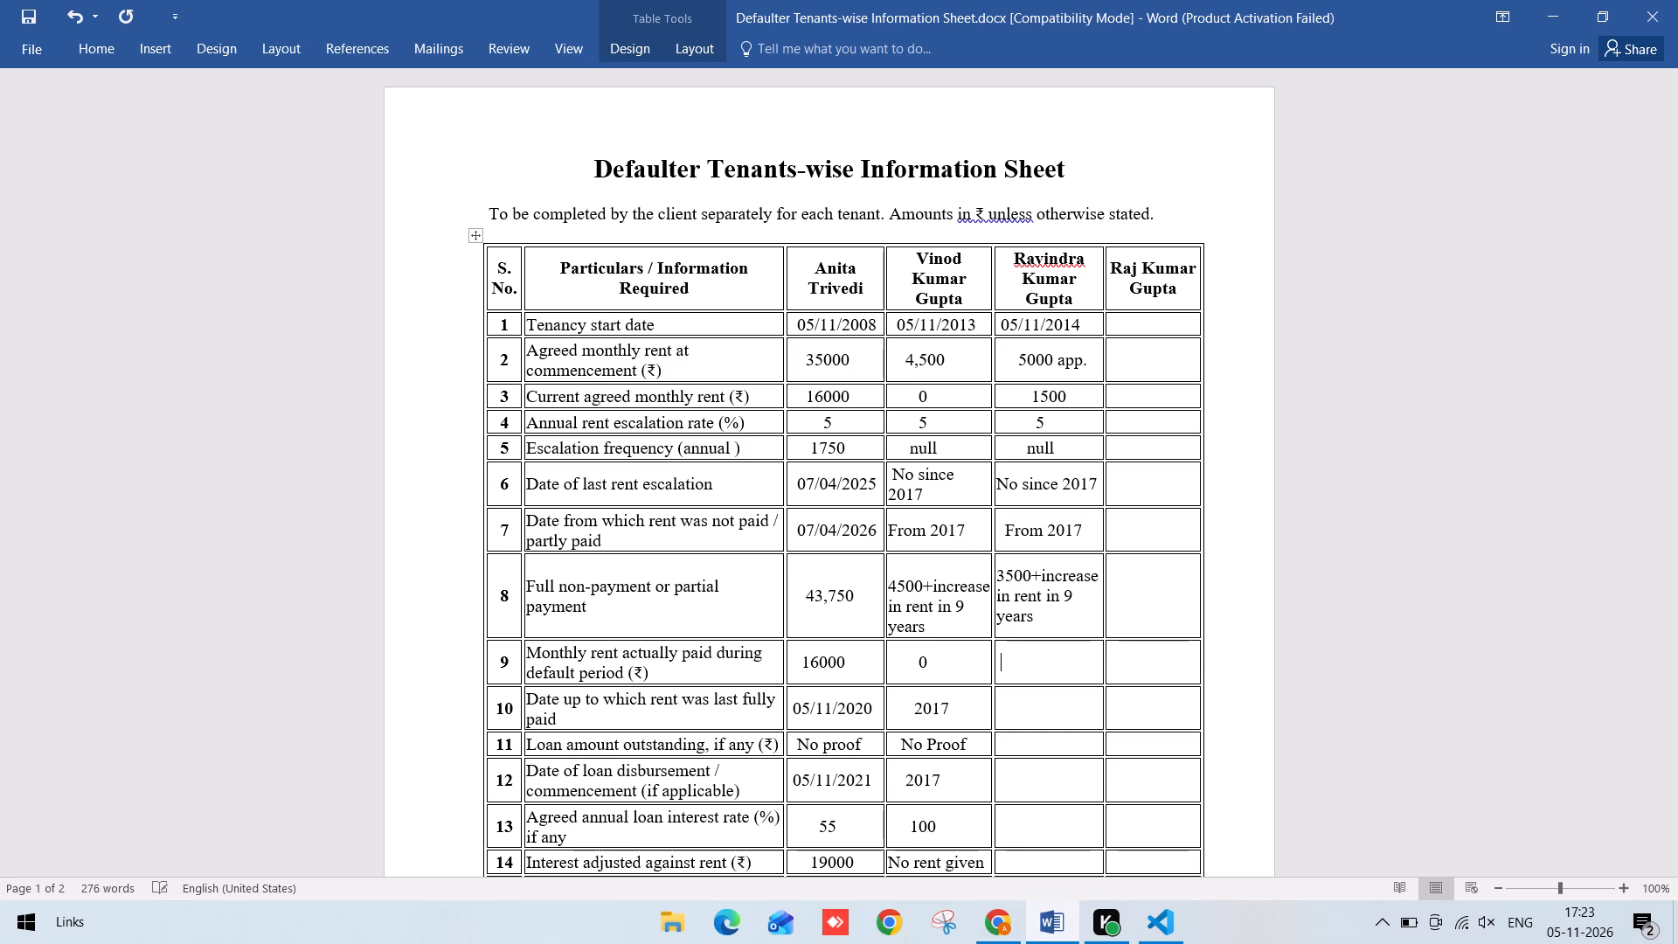
key(BackSpace)
key(BackSpace)
key(space)
key(minus)
key(BackSpace)
key(0)
Enter 2017 as the date up to which the third tenant's rent was last fully paid, indented with spaces.
key(Down)
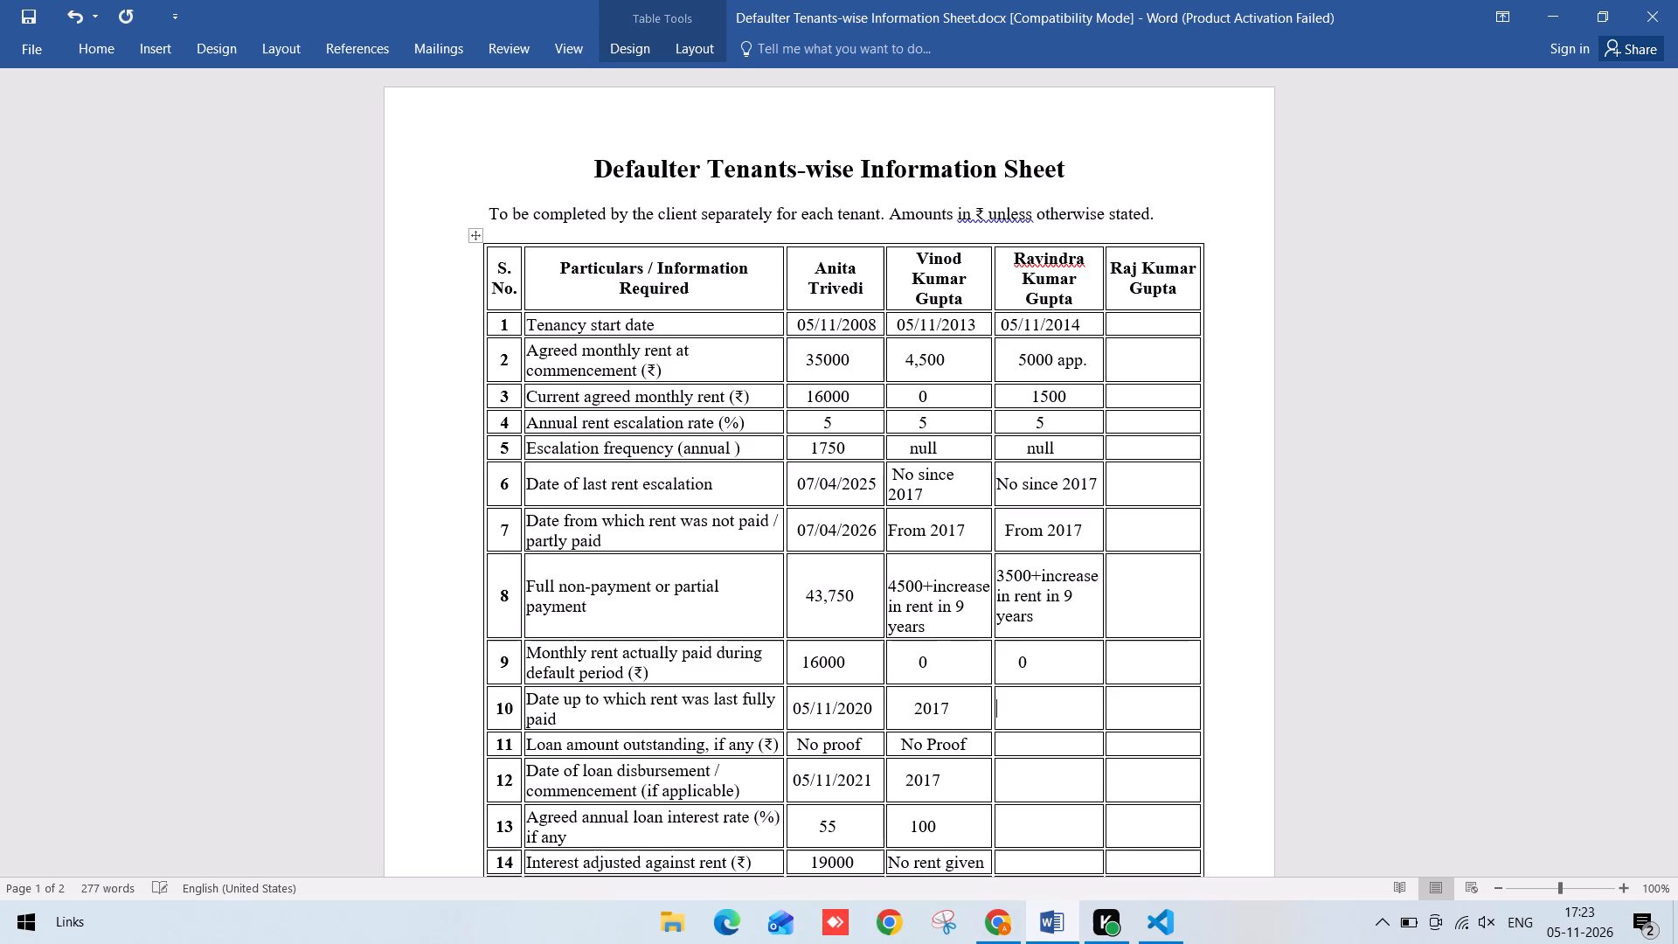
key(space)
key(space)
key(space)
key(space)
key(space)
key(space)
key(BackSpace)
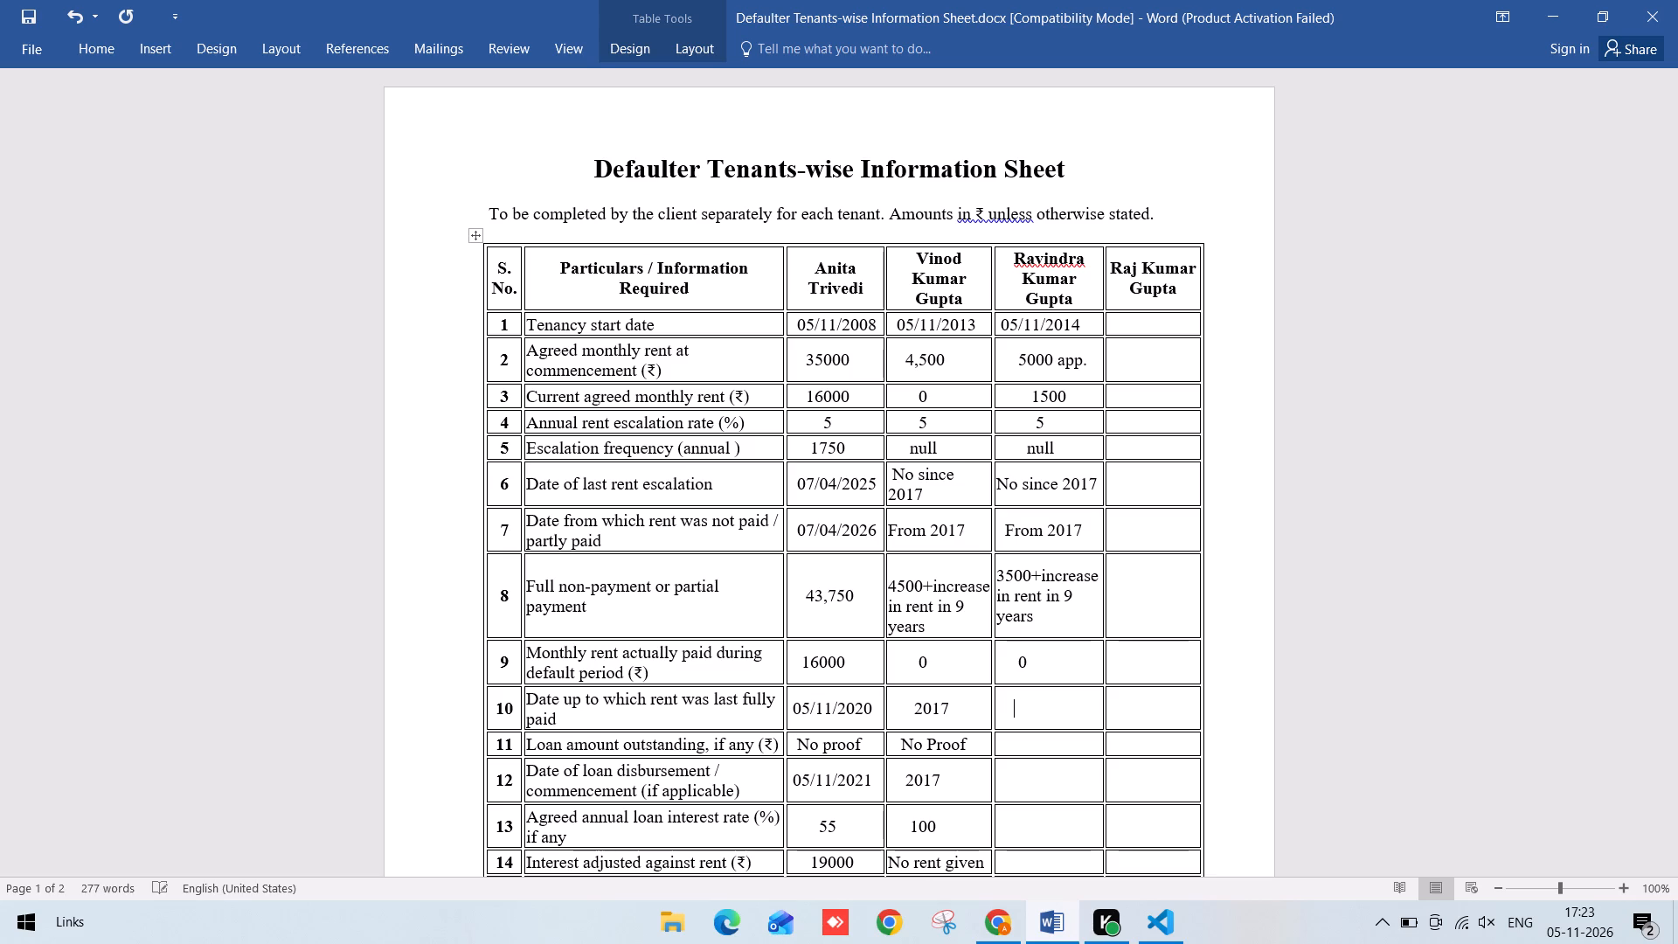
text(2017)
Enter "No Proof" as the third tenant's outstanding loan amount, with a leading space.
key(Down)
key(space)
text(o)
key(space)
text(roof)
Enter 2017 as the third tenant's date of loan disbursement or commencement, indented with four spaces.
click(1030, 781)
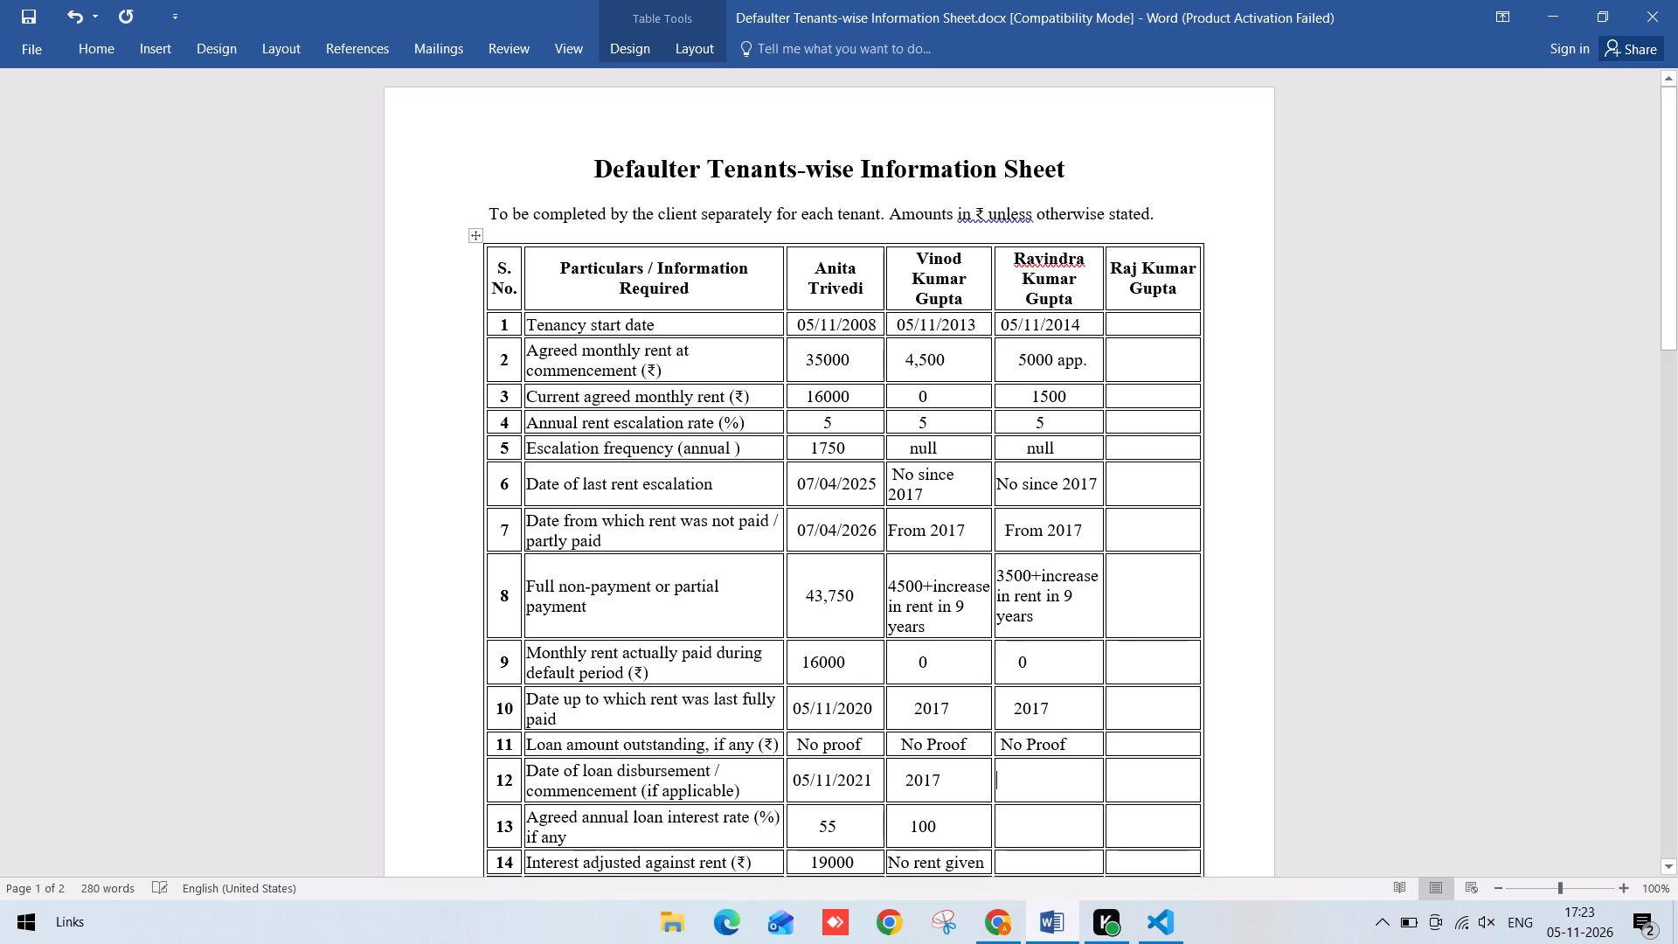
key(space)
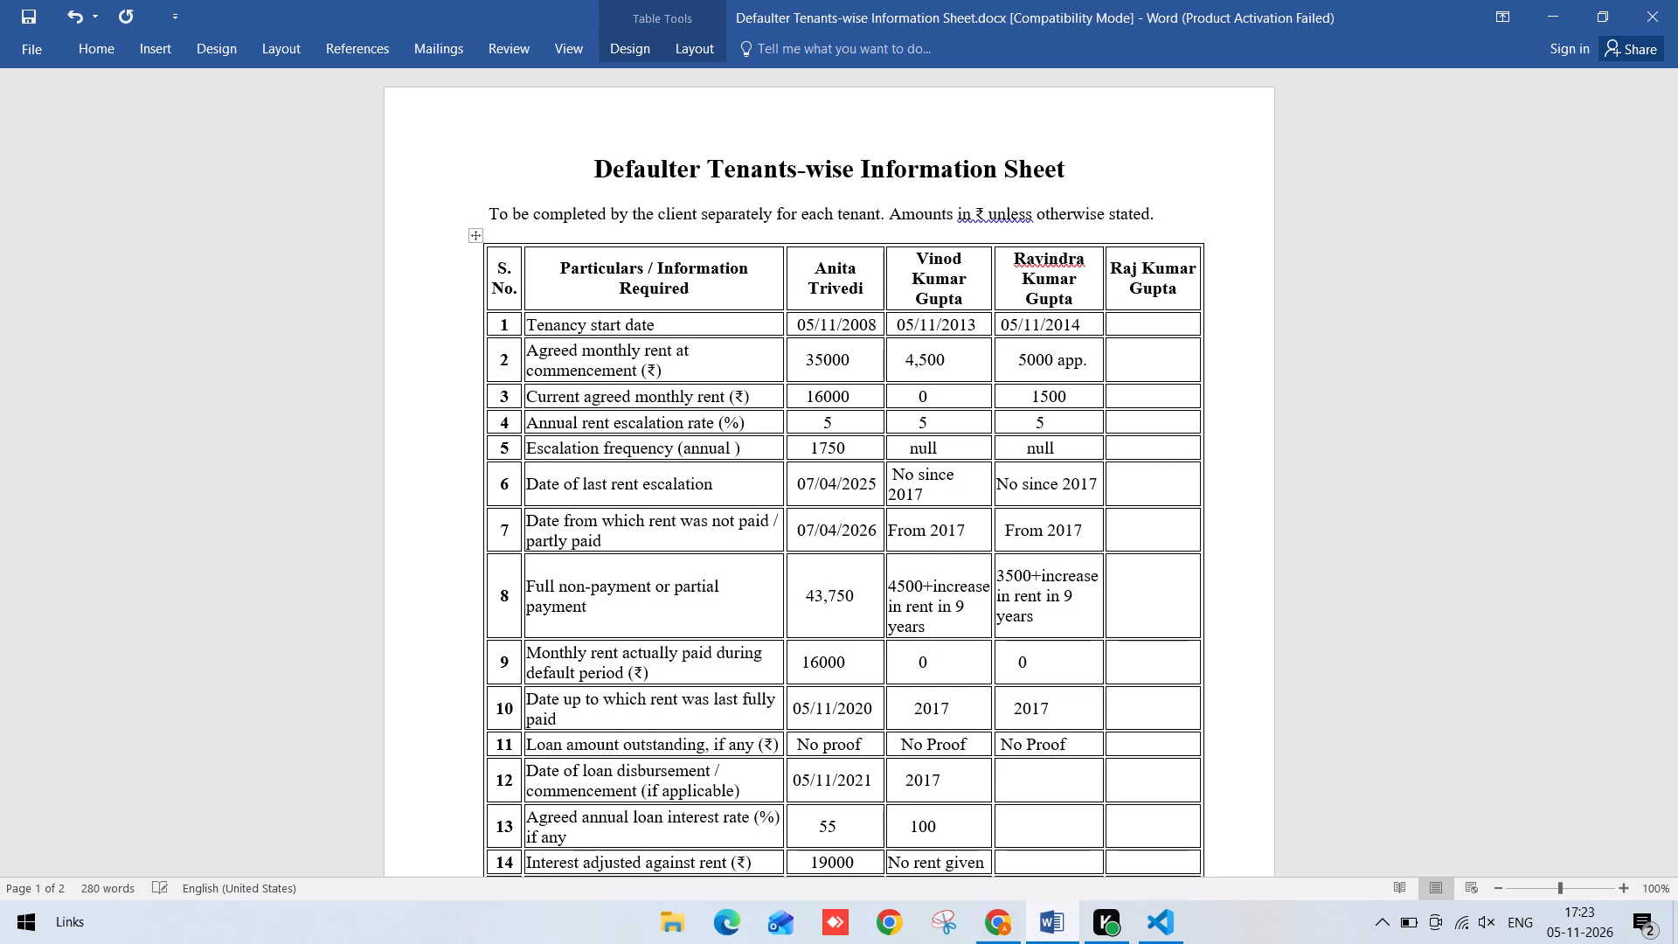
key(space)
key(space)
key(space)
text(2017)
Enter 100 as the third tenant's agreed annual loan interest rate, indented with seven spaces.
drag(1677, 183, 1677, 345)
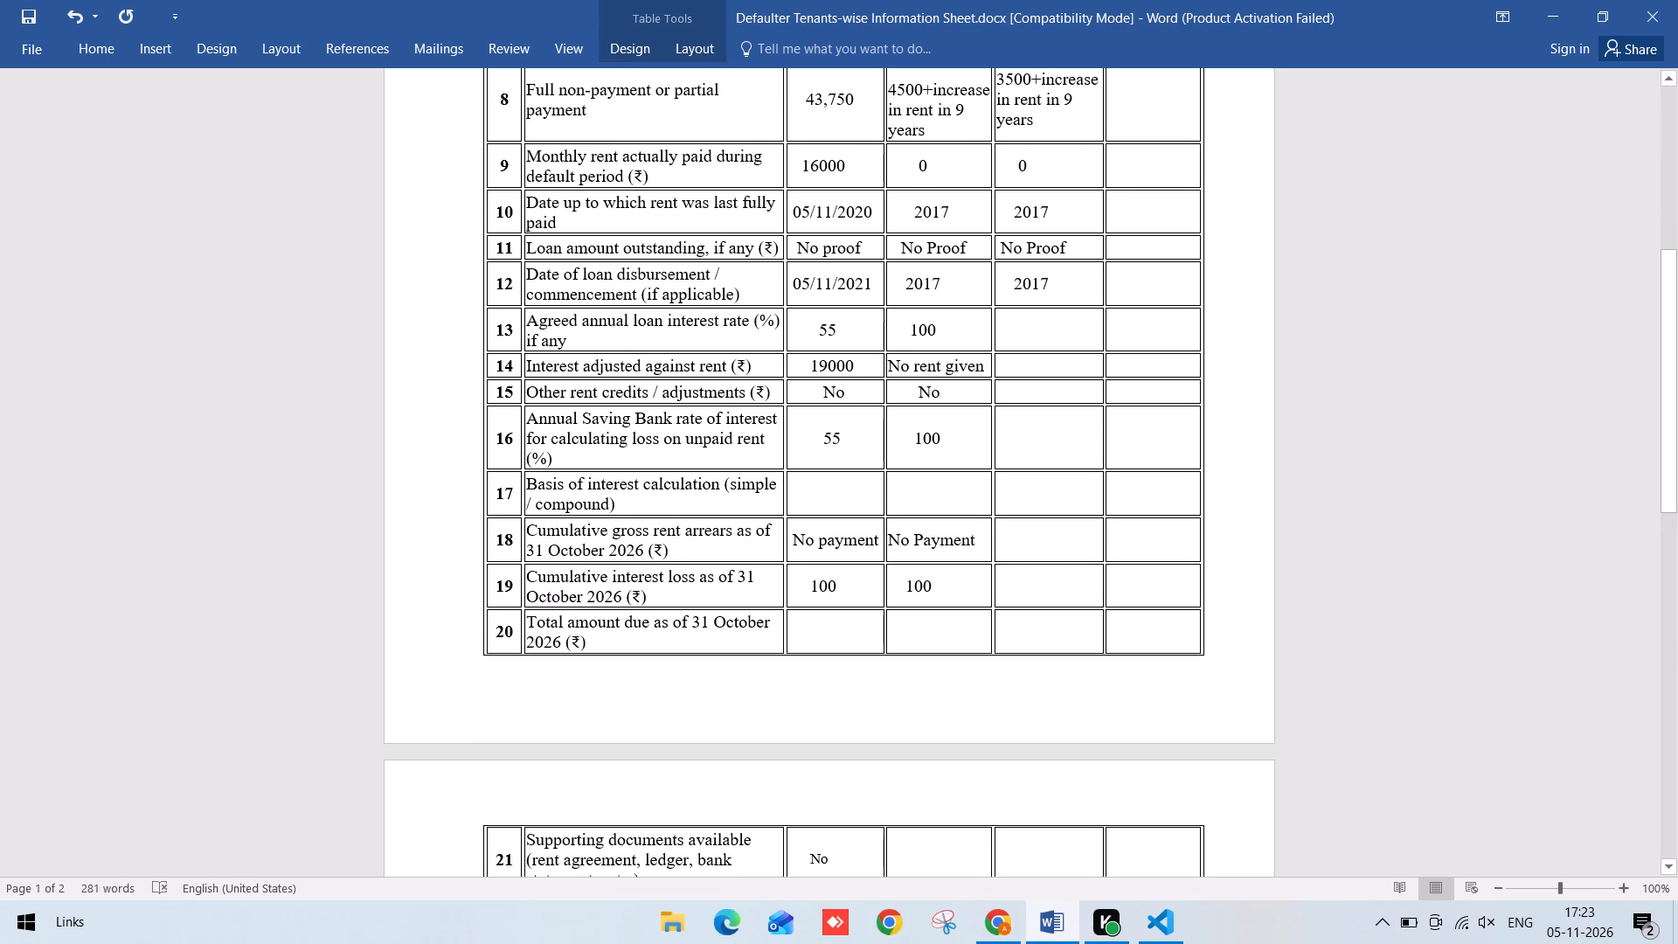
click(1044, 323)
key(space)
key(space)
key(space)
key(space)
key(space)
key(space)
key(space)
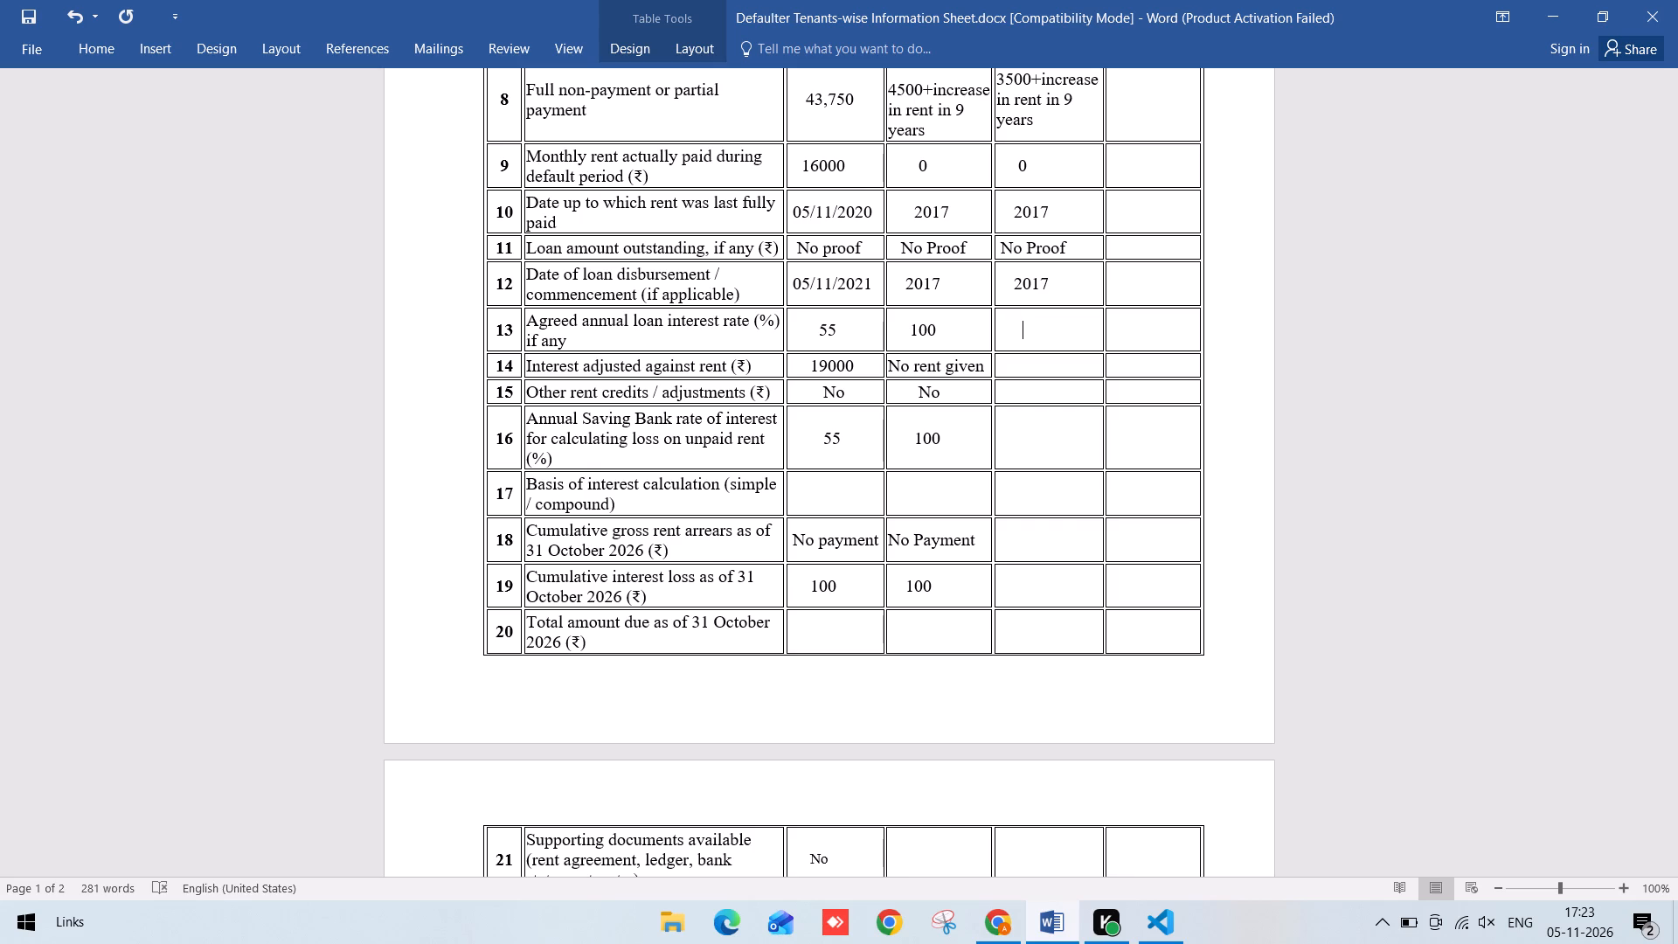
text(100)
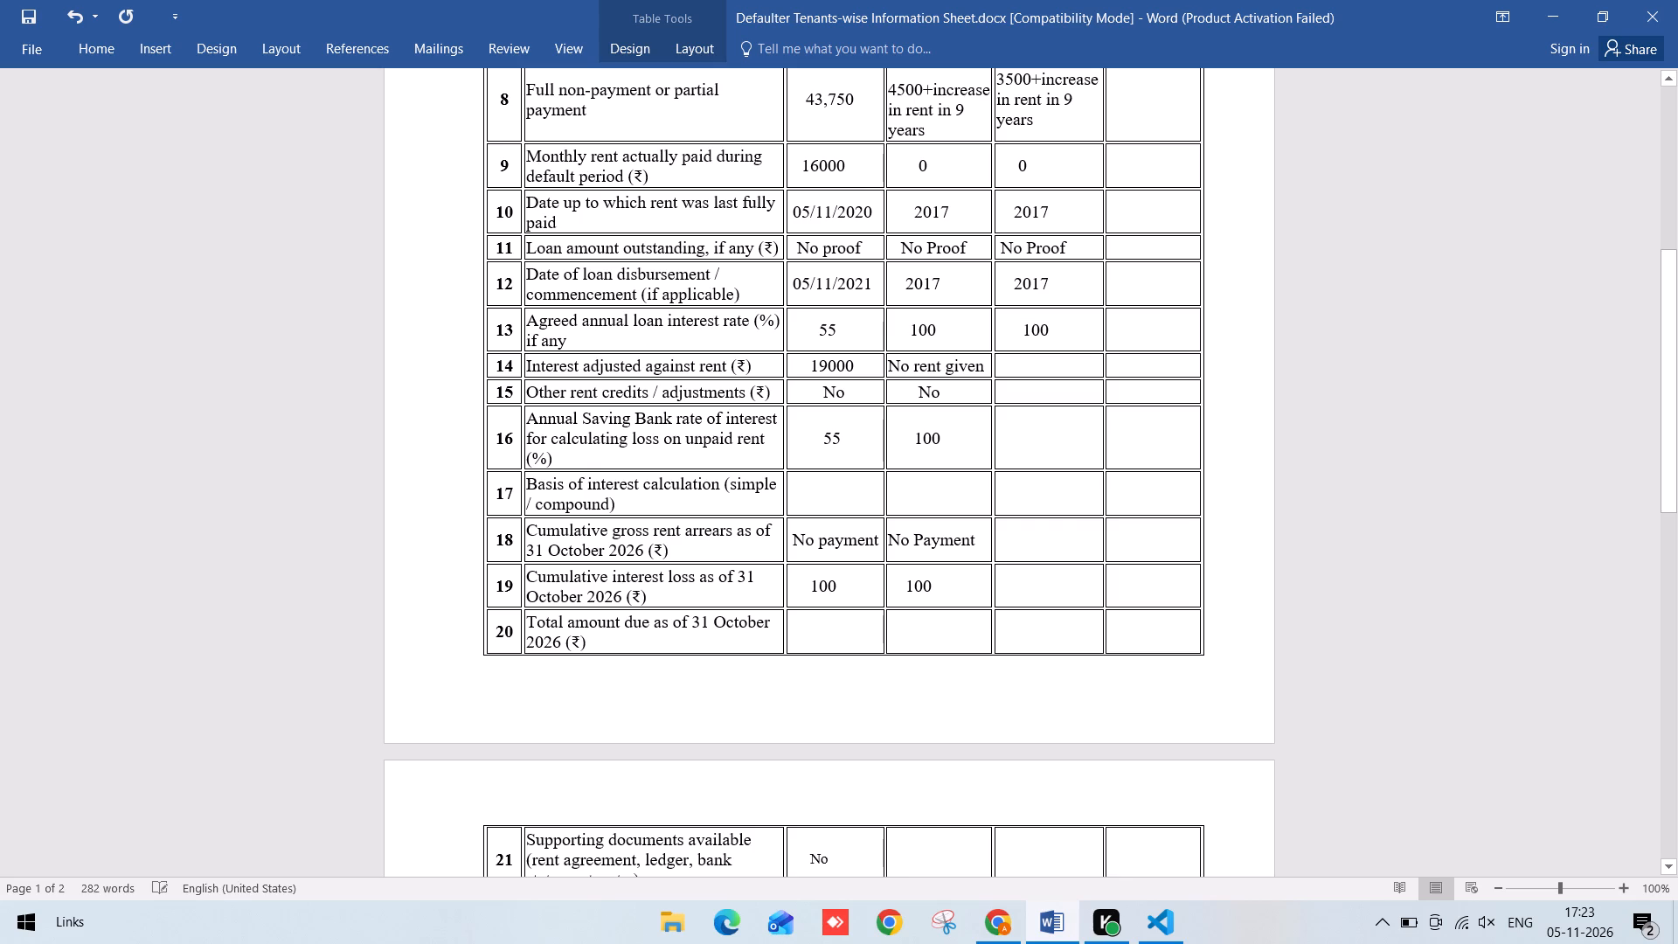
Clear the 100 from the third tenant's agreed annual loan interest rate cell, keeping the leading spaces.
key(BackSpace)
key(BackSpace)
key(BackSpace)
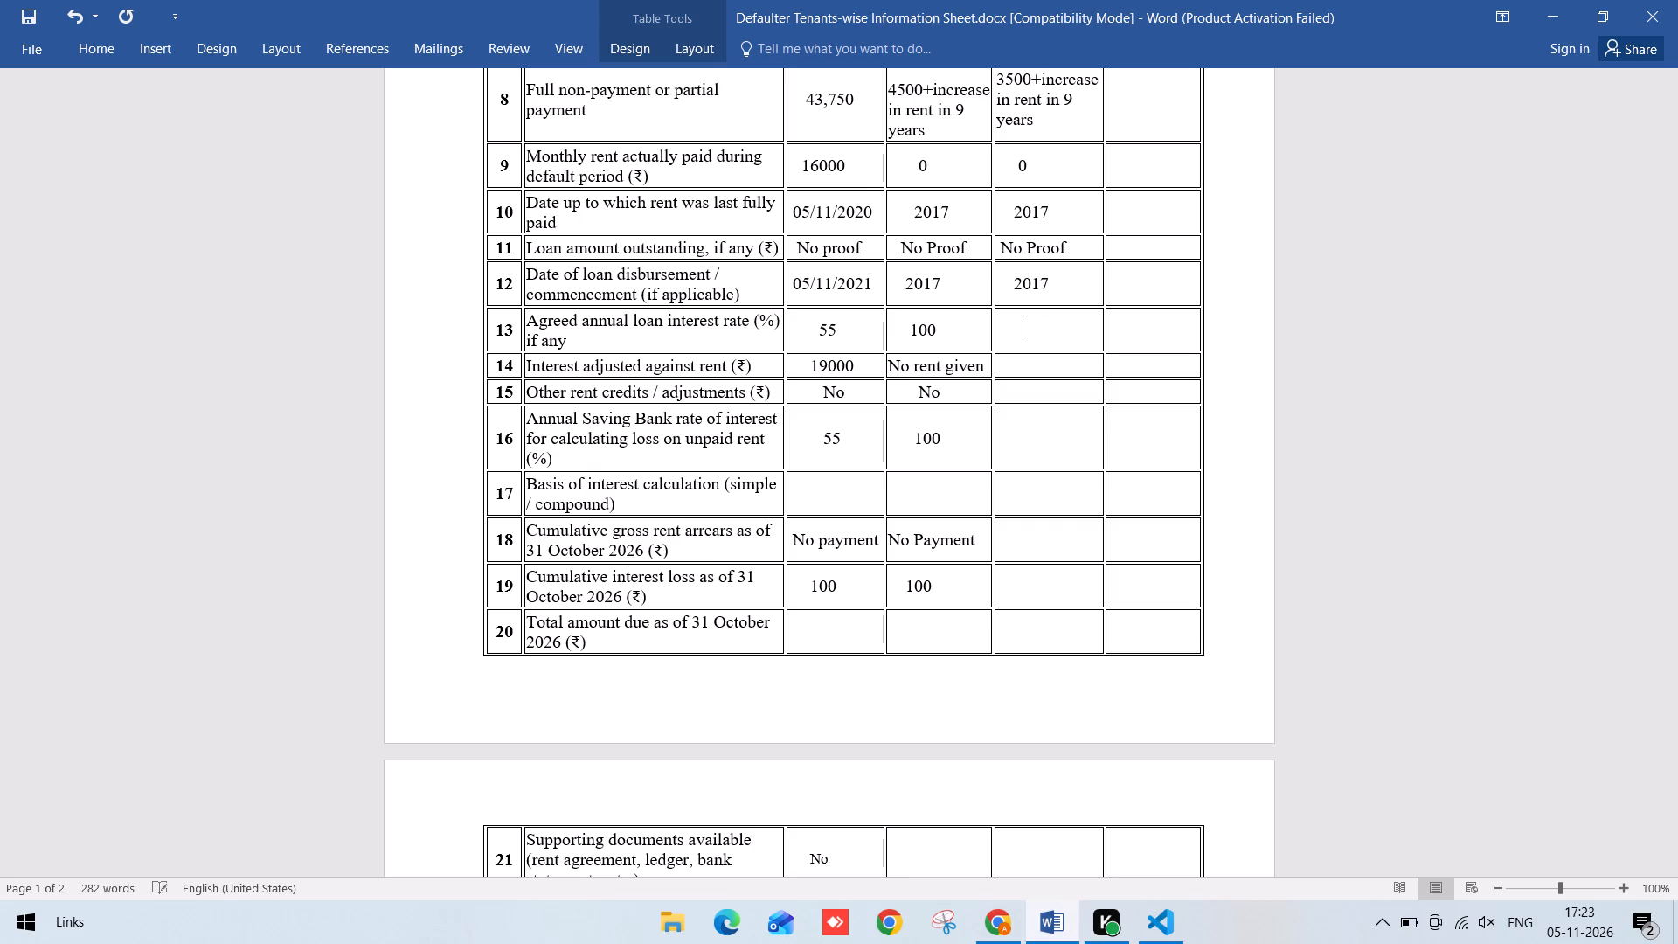
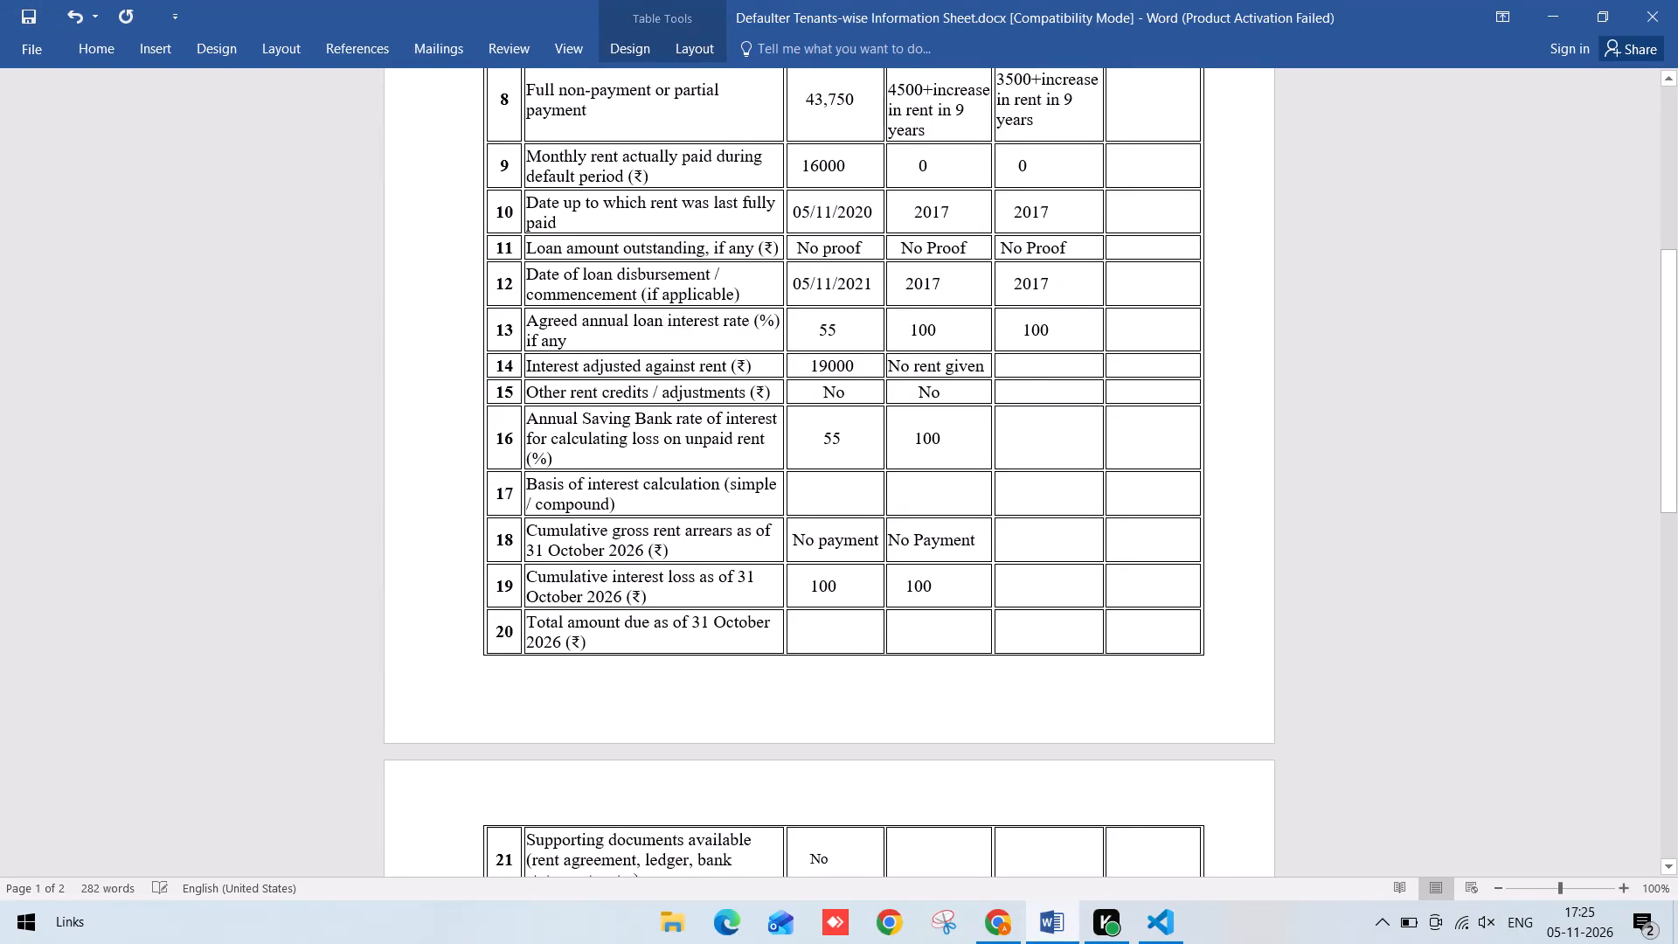
Start the third tenant's entry for interest adjusted against rent with a leading space.
click(1034, 372)
key(b)
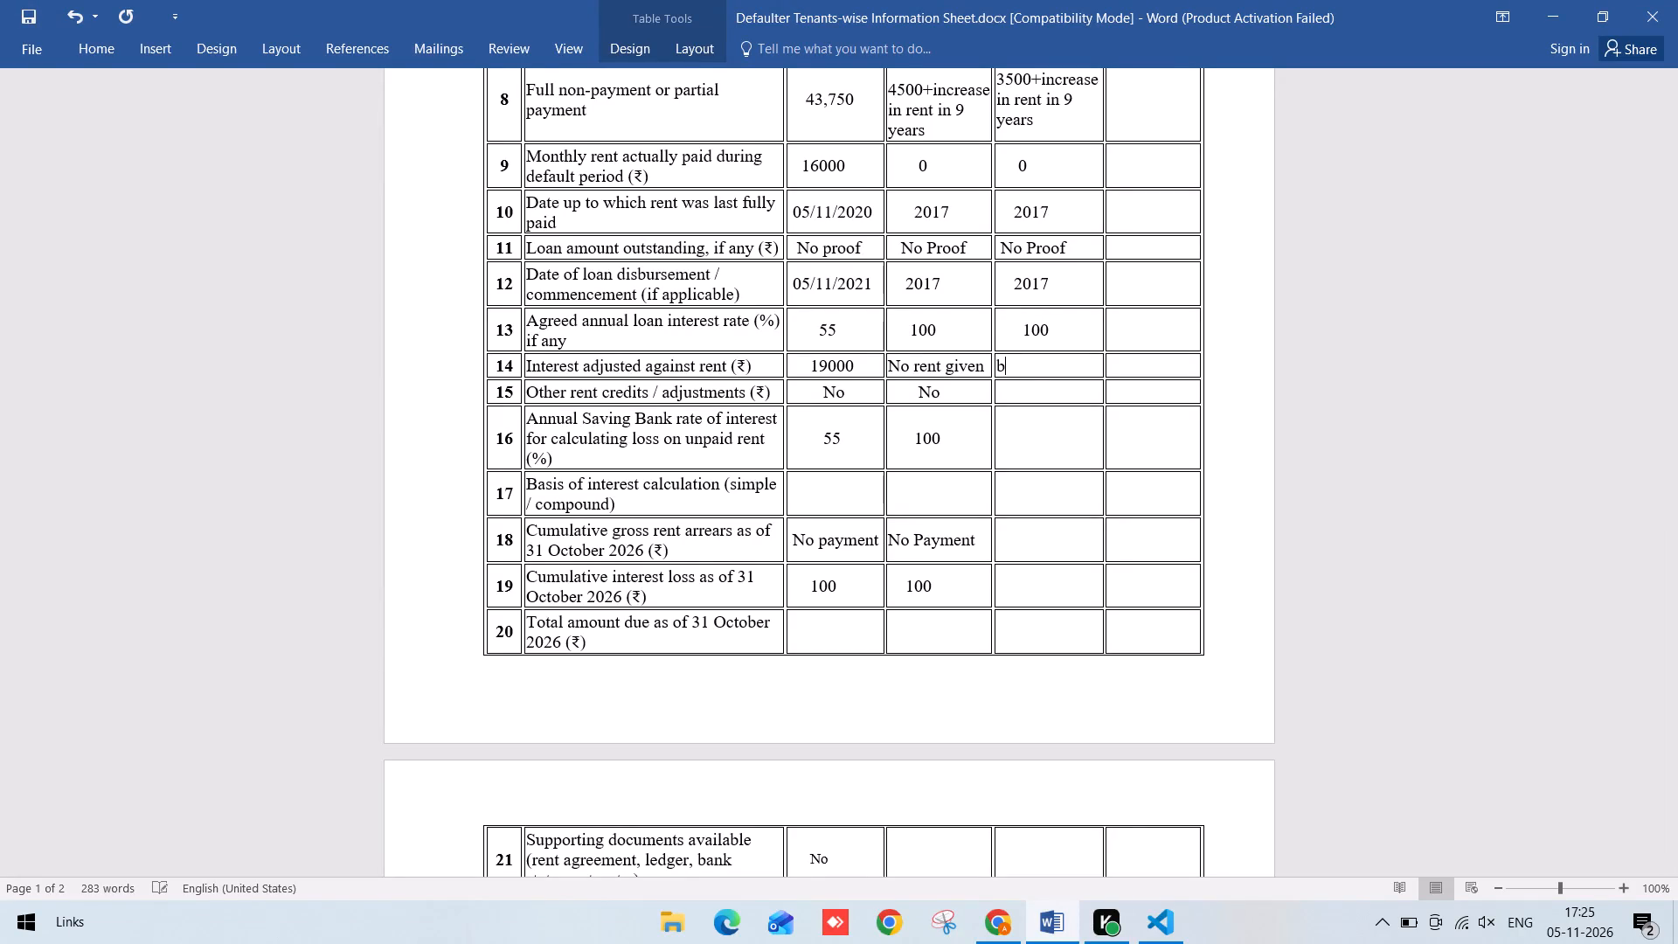
key(BackSpace)
key(space)
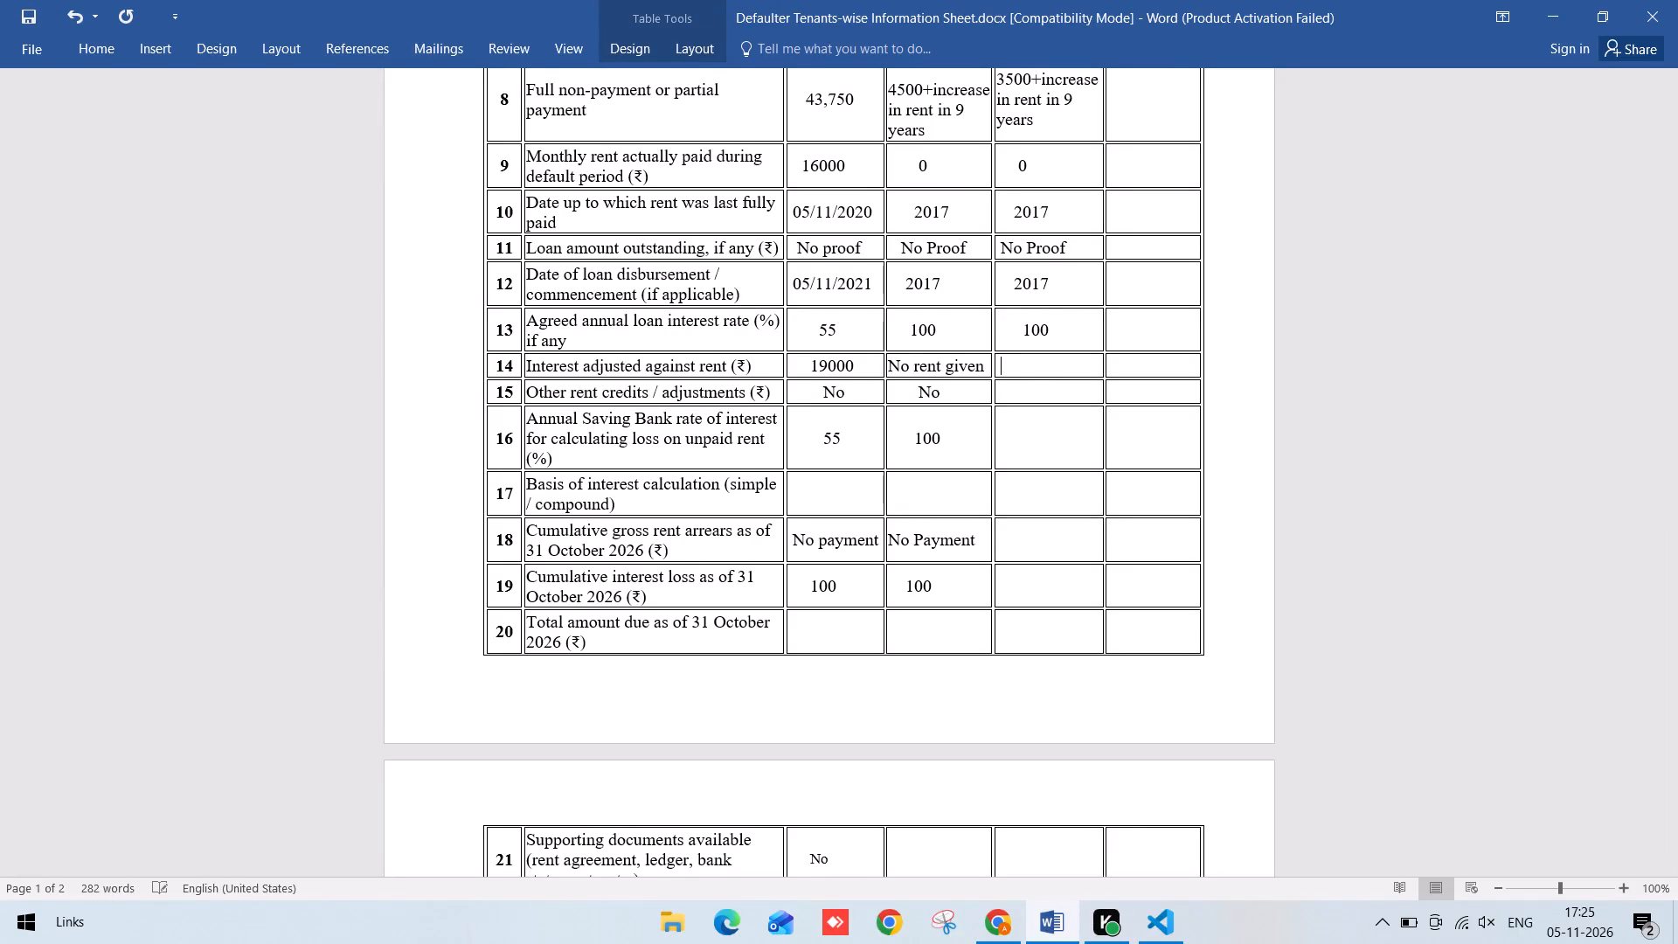
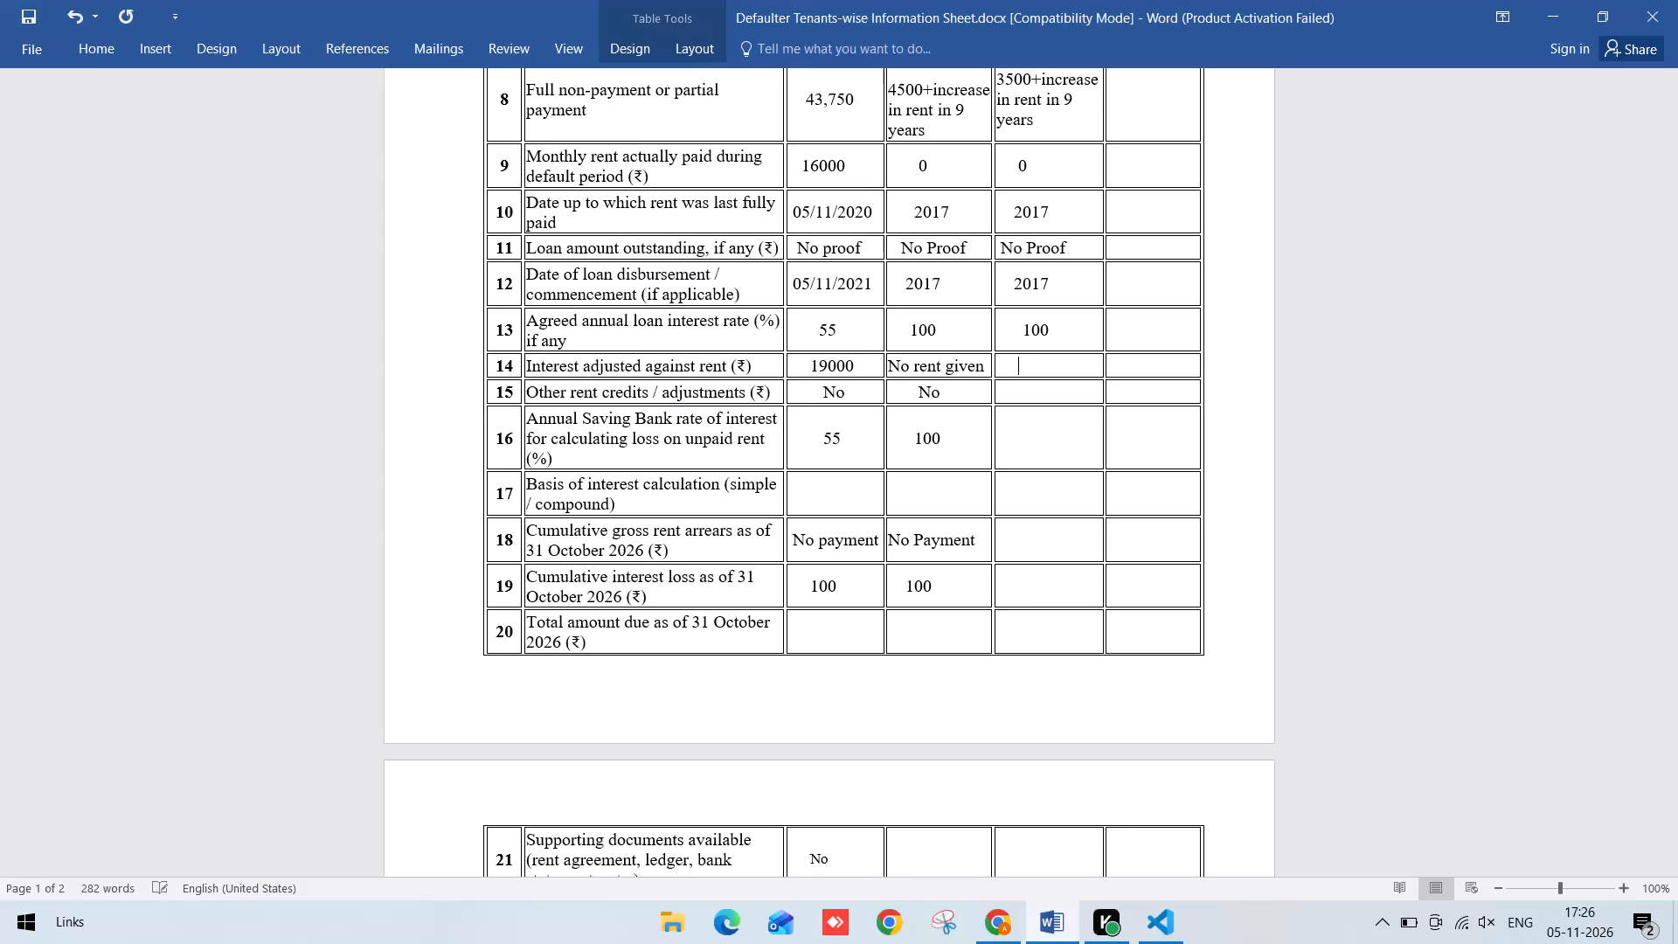
Enter "3500 from 2017" as the third tenant's interest adjusted against rent.
key(BackSpace)
text(3500)
key(space)
key(BackSpace)
key(BackSpace)
key(BackSpace)
key(BackSpace)
key(BackSpace)
key(BackSpace)
key(BackSpace)
text(35)
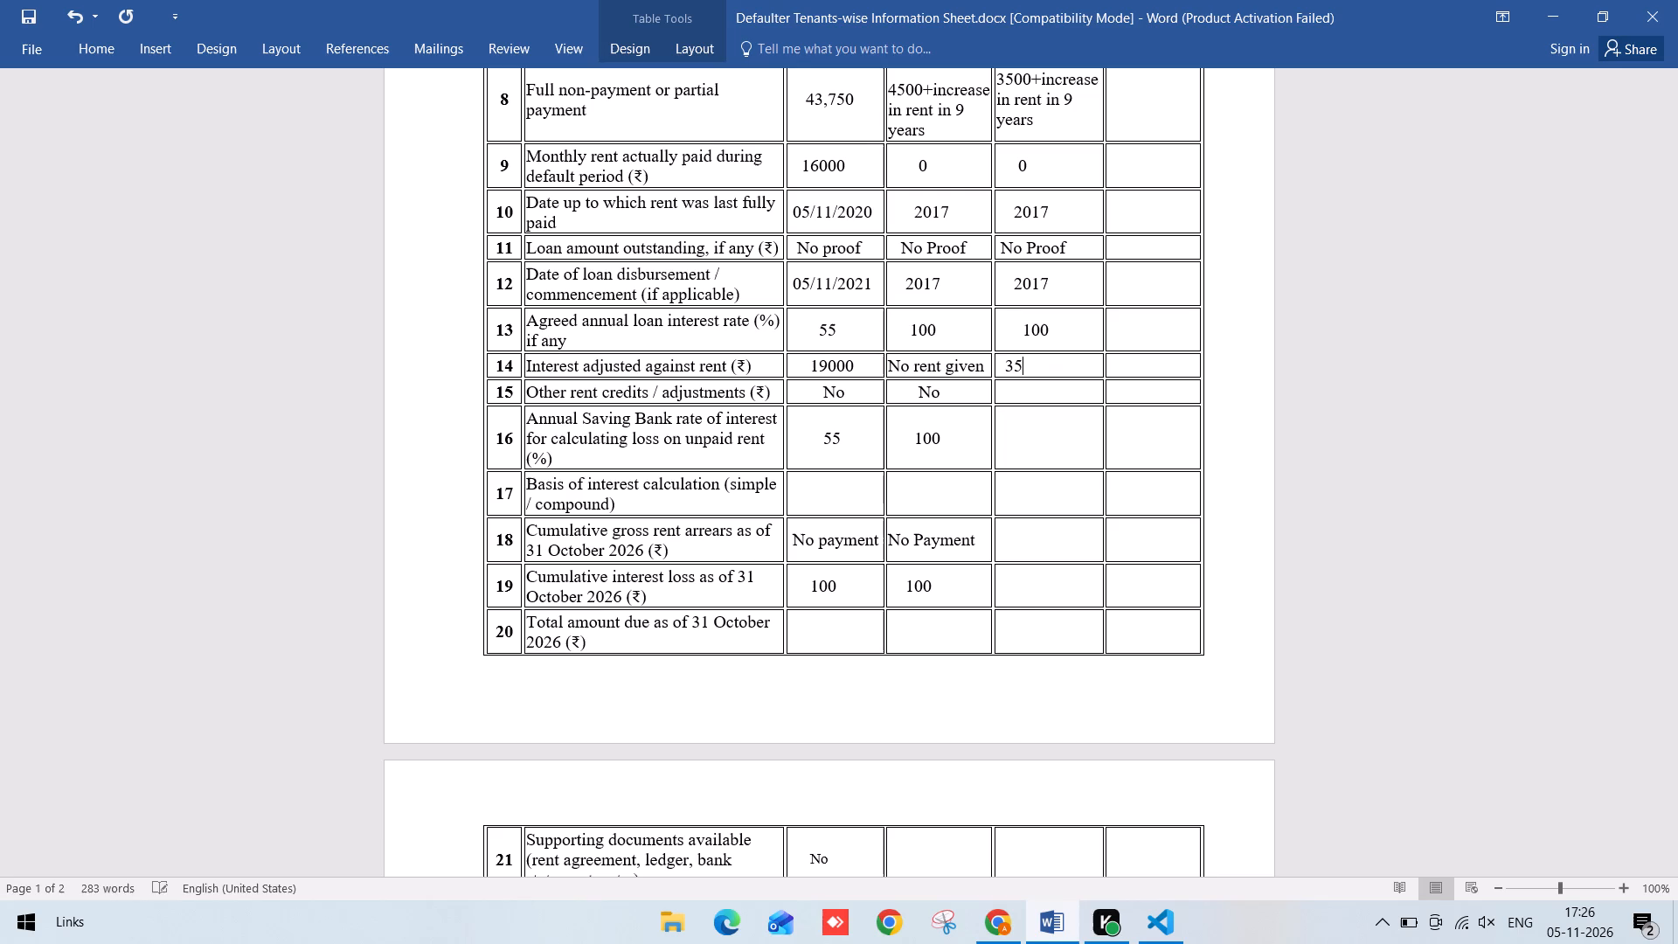
text(00 from)
key(space)
text(22017)
key(BackSpace)
key(BackSpace)
key(BackSpace)
key(BackSpace)
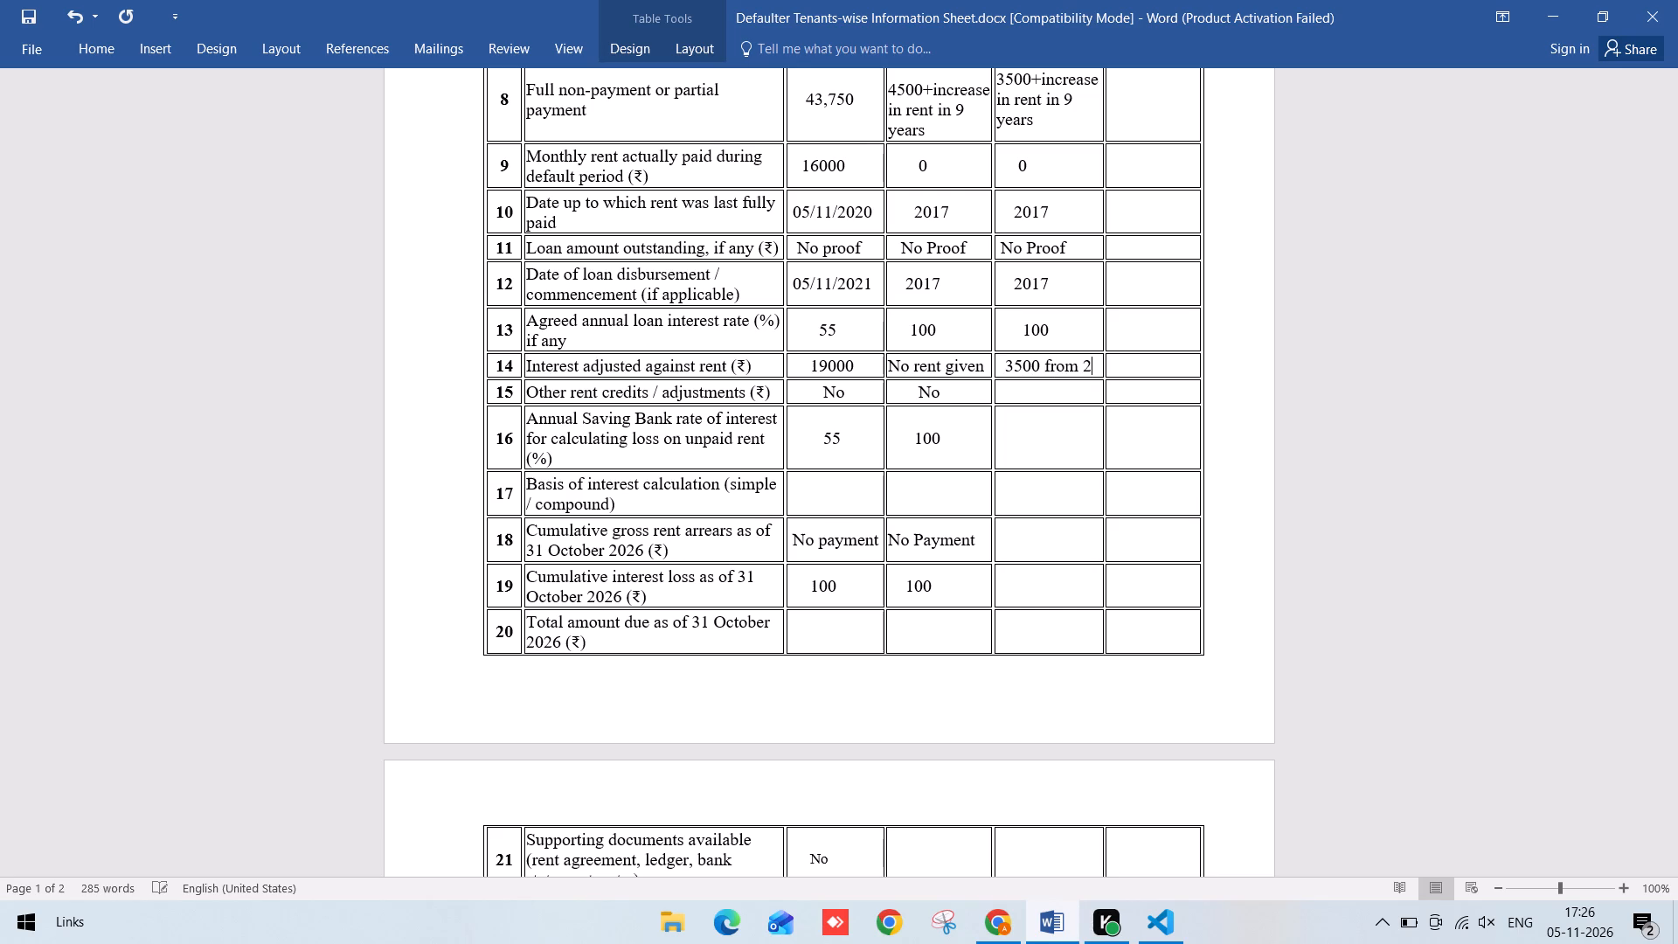
text(017)
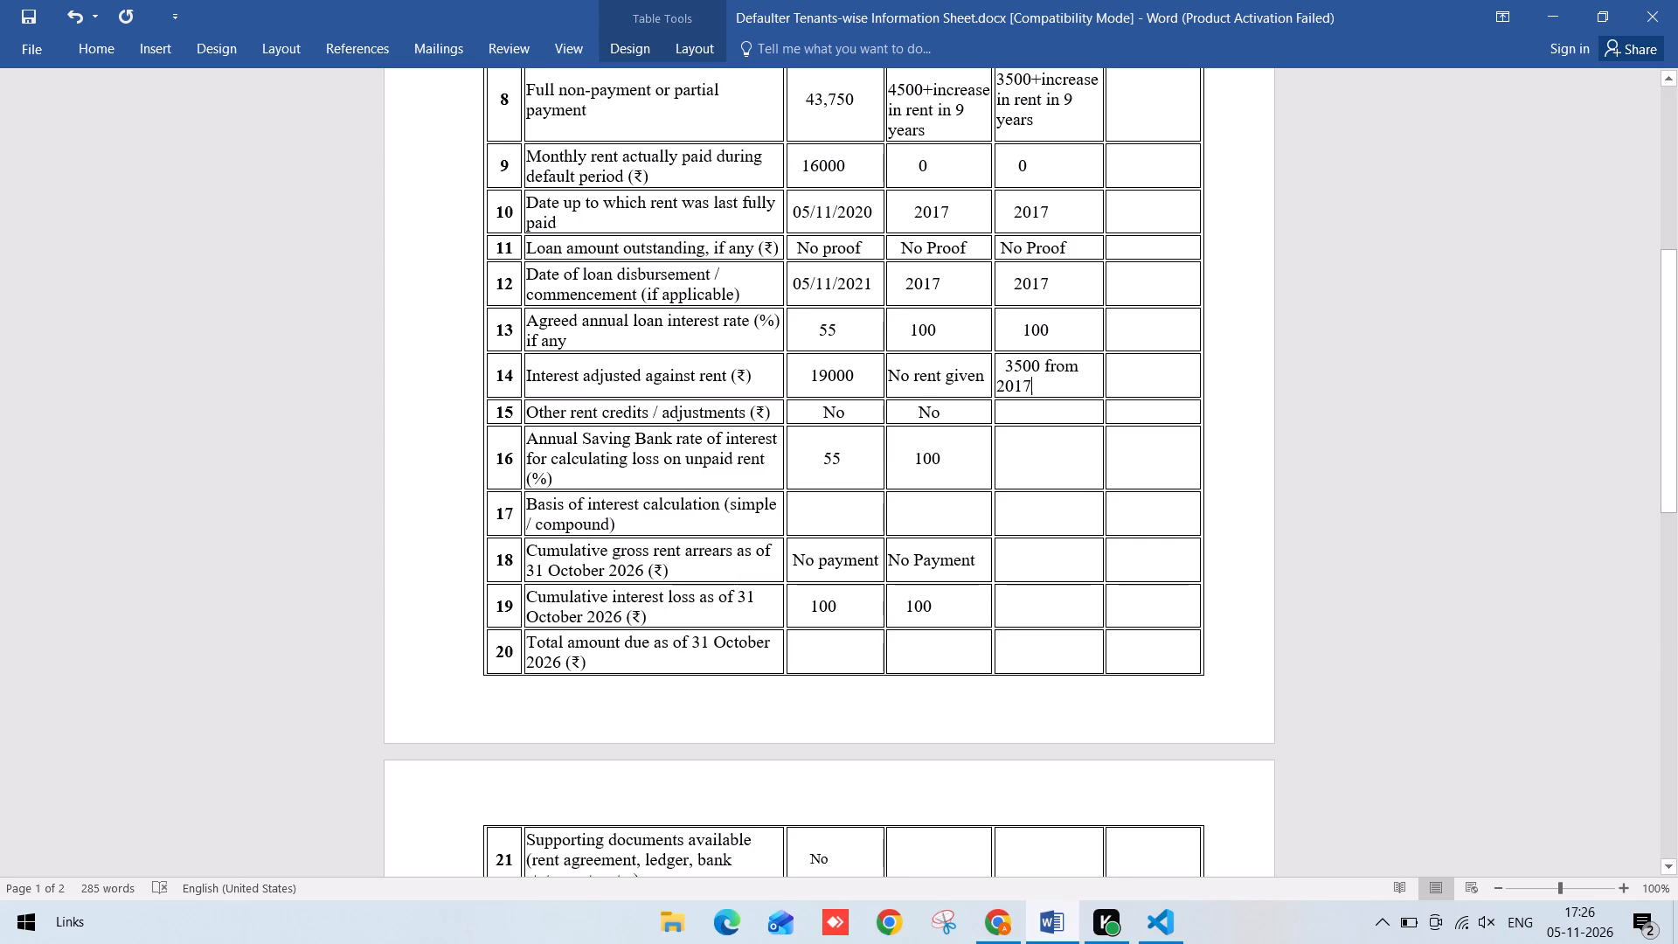
Enter "No" for the third tenant's other rent credits / adjustments, indented with leading spaces.
click(1031, 413)
click(1031, 413)
key(space)
key(space)
key(space)
key(space)
key(space)
key(space)
key(space)
key(space)
key(space)
key(space)
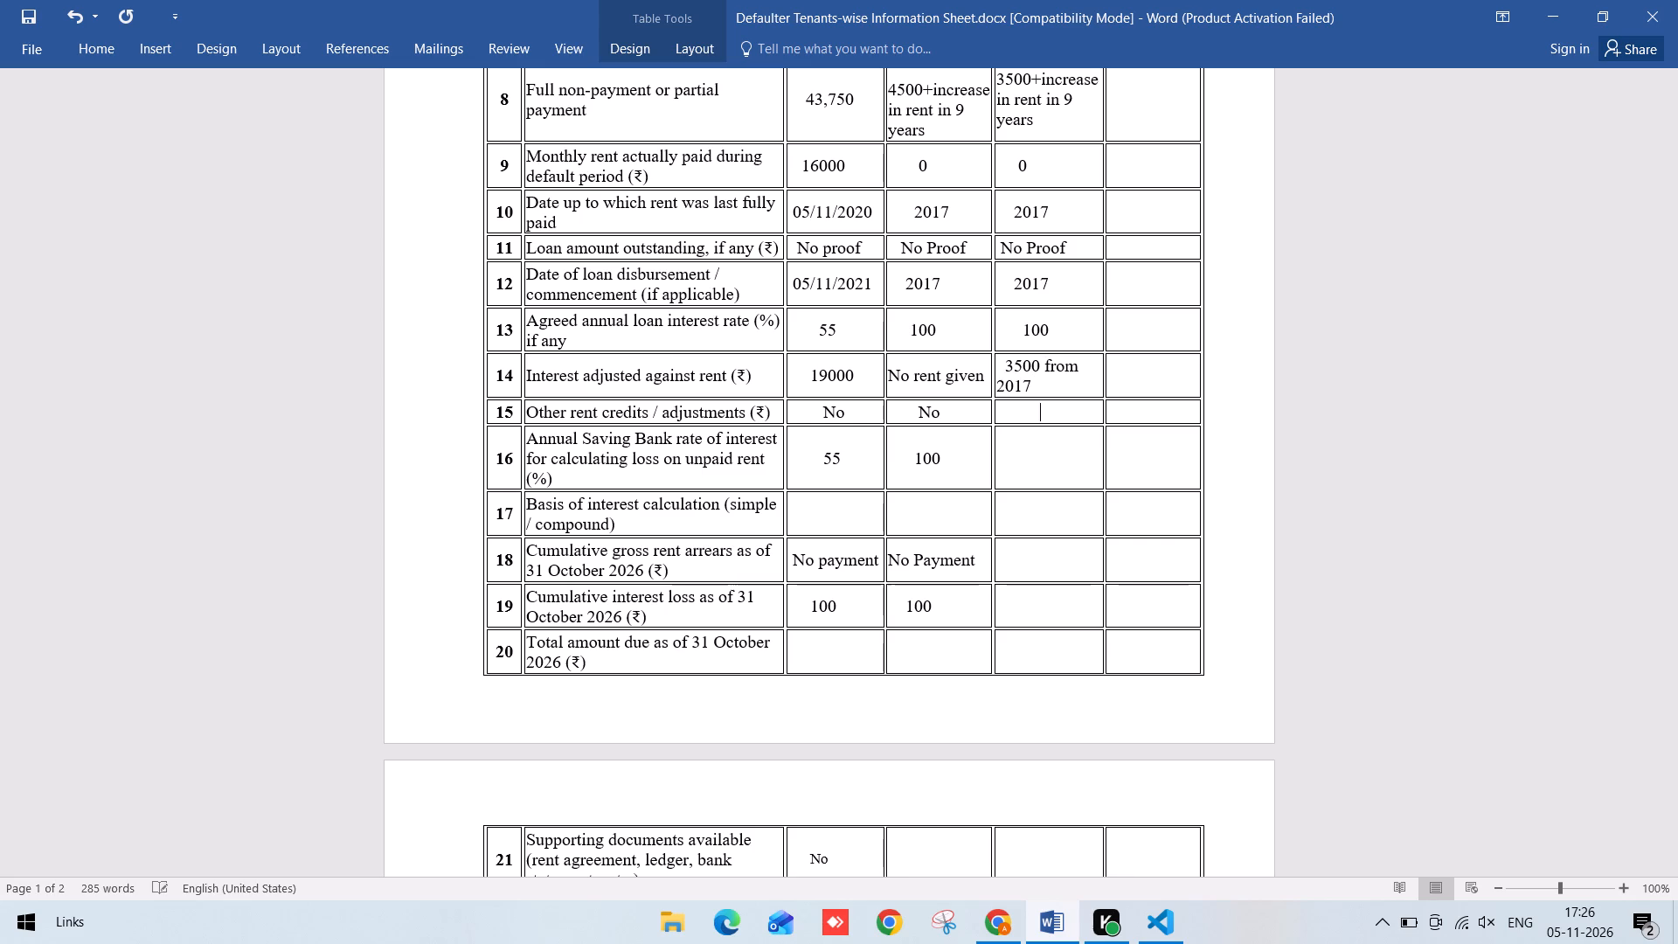
key(BackSpace)
key(o)
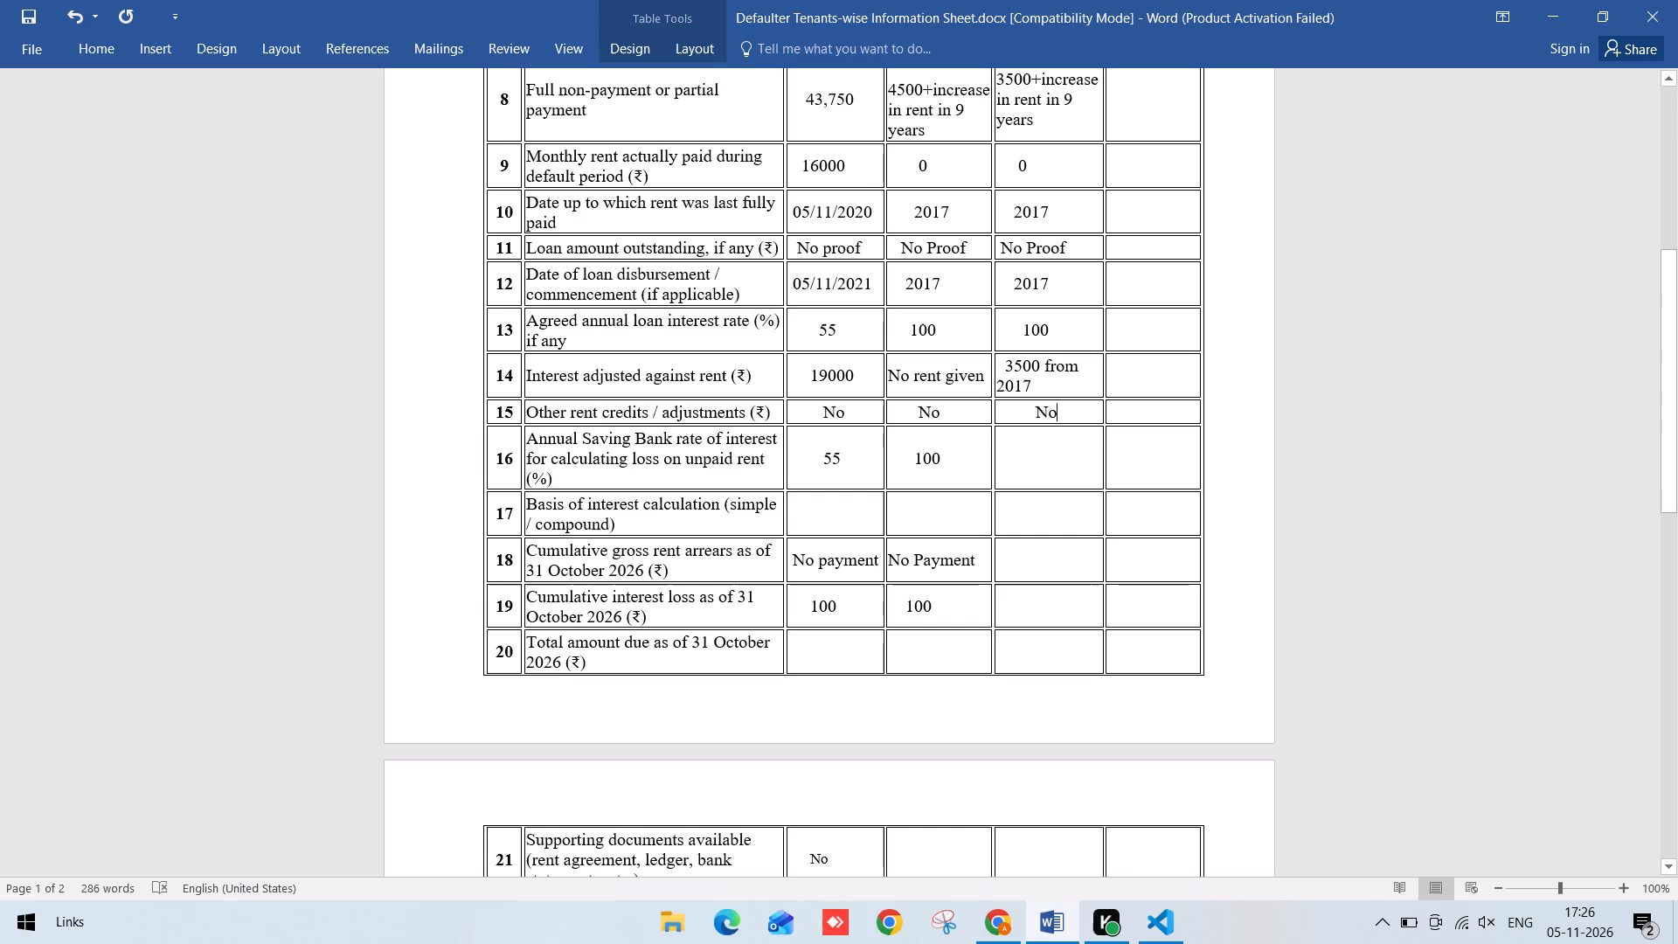
Enter 100 as the third tenant's annual saving bank rate of interest, indented with leading spaces.
click(1030, 462)
key(space)
key(space)
key(space)
key(space)
key(space)
key(space)
key(space)
key(space)
key(space)
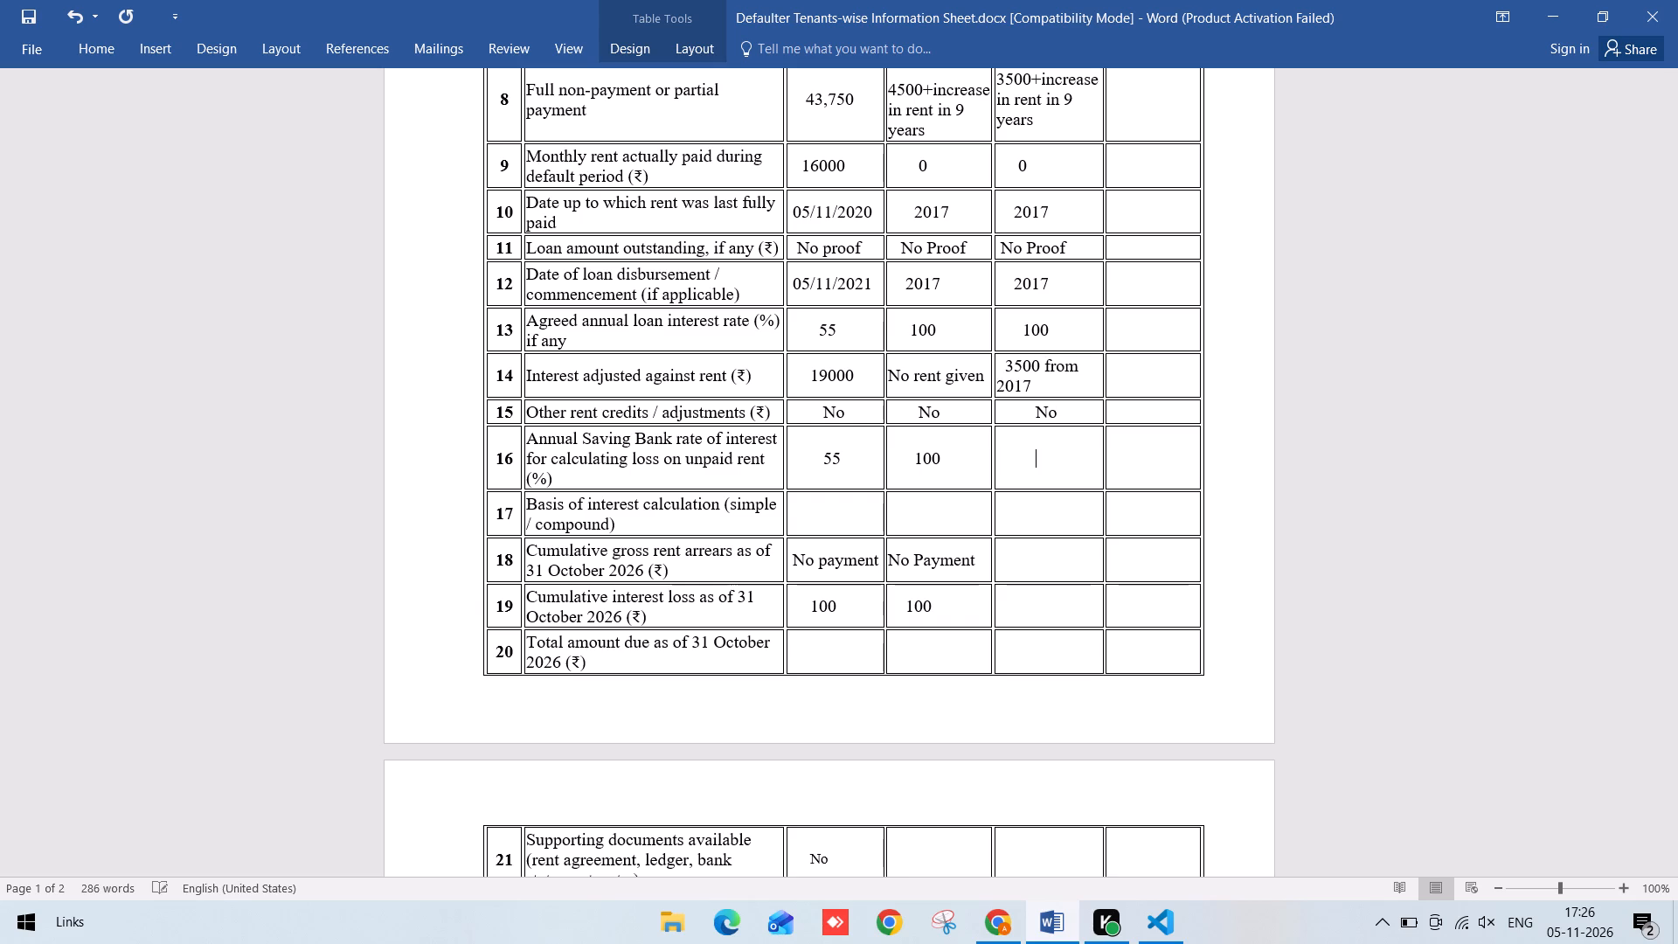
key(BackSpace)
text(100)
Enter "No Payment" for the third tenant's cumulative gross rent arrears as of 31 October 2026.
click(1015, 561)
text(ayment)
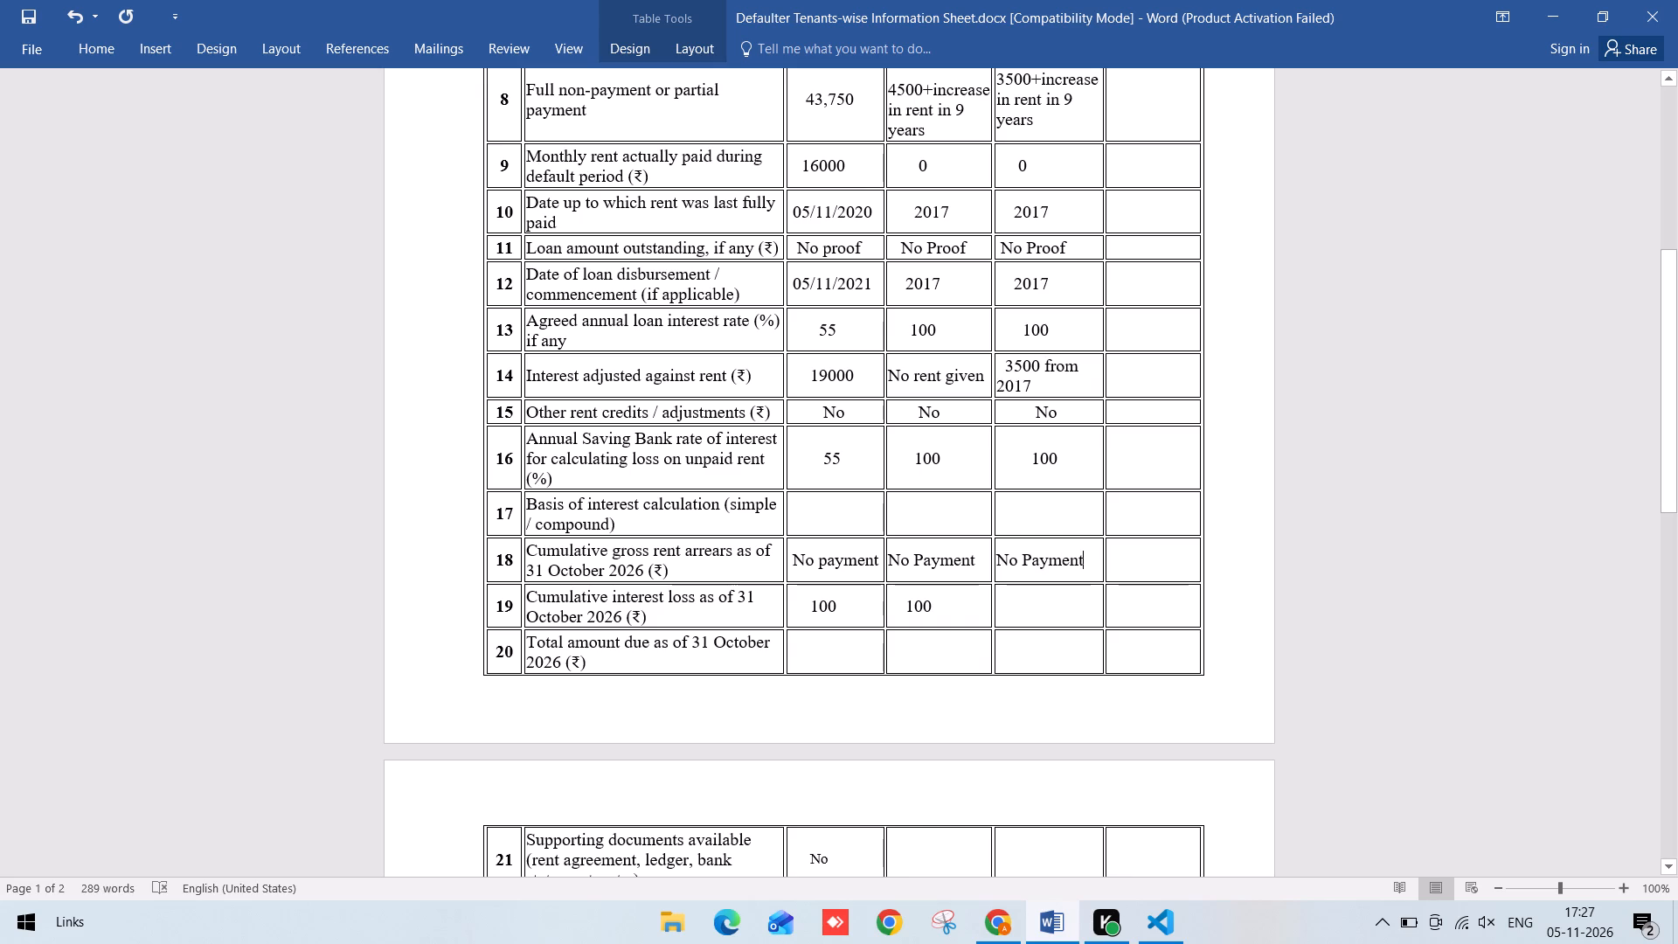
Enter 100 as the third tenant's cumulative interest loss as of 31 October 2026, indented with leading spaces.
click(1044, 614)
key(space)
key(space)
key(space)
key(space)
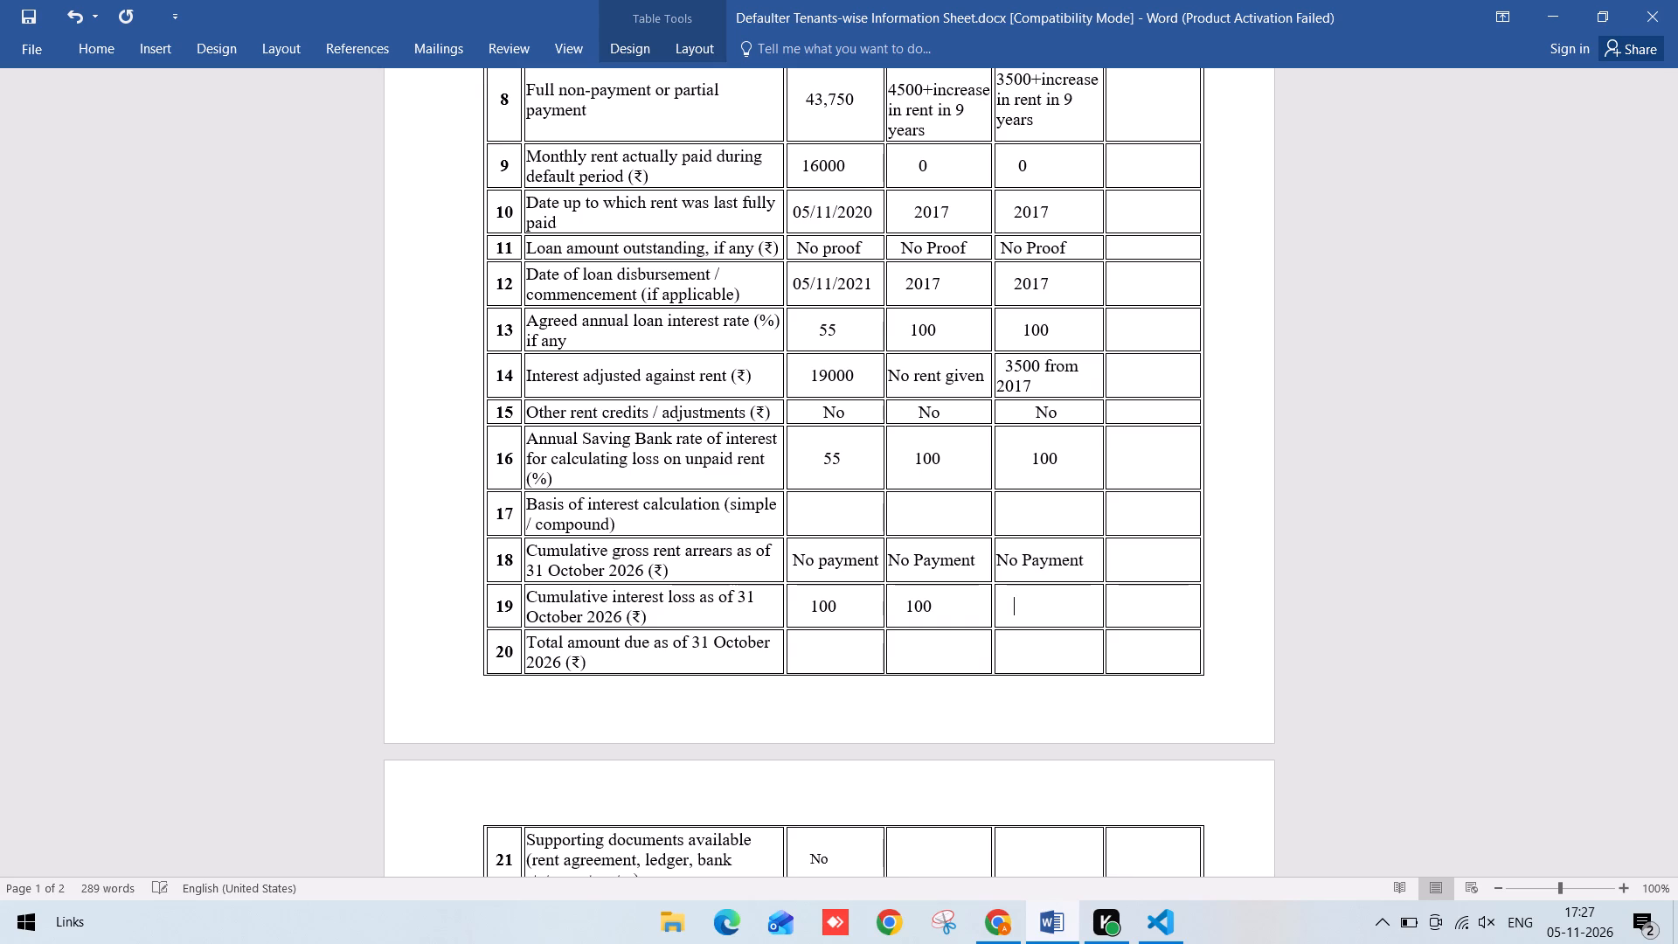
text(100)
key(BackSpace)
key(BackSpace)
key(BackSpace)
key(space)
text(100)
Start the fourth tenant's tenancy start date entry with a leading space.
drag(1677, 364, 1677, 273)
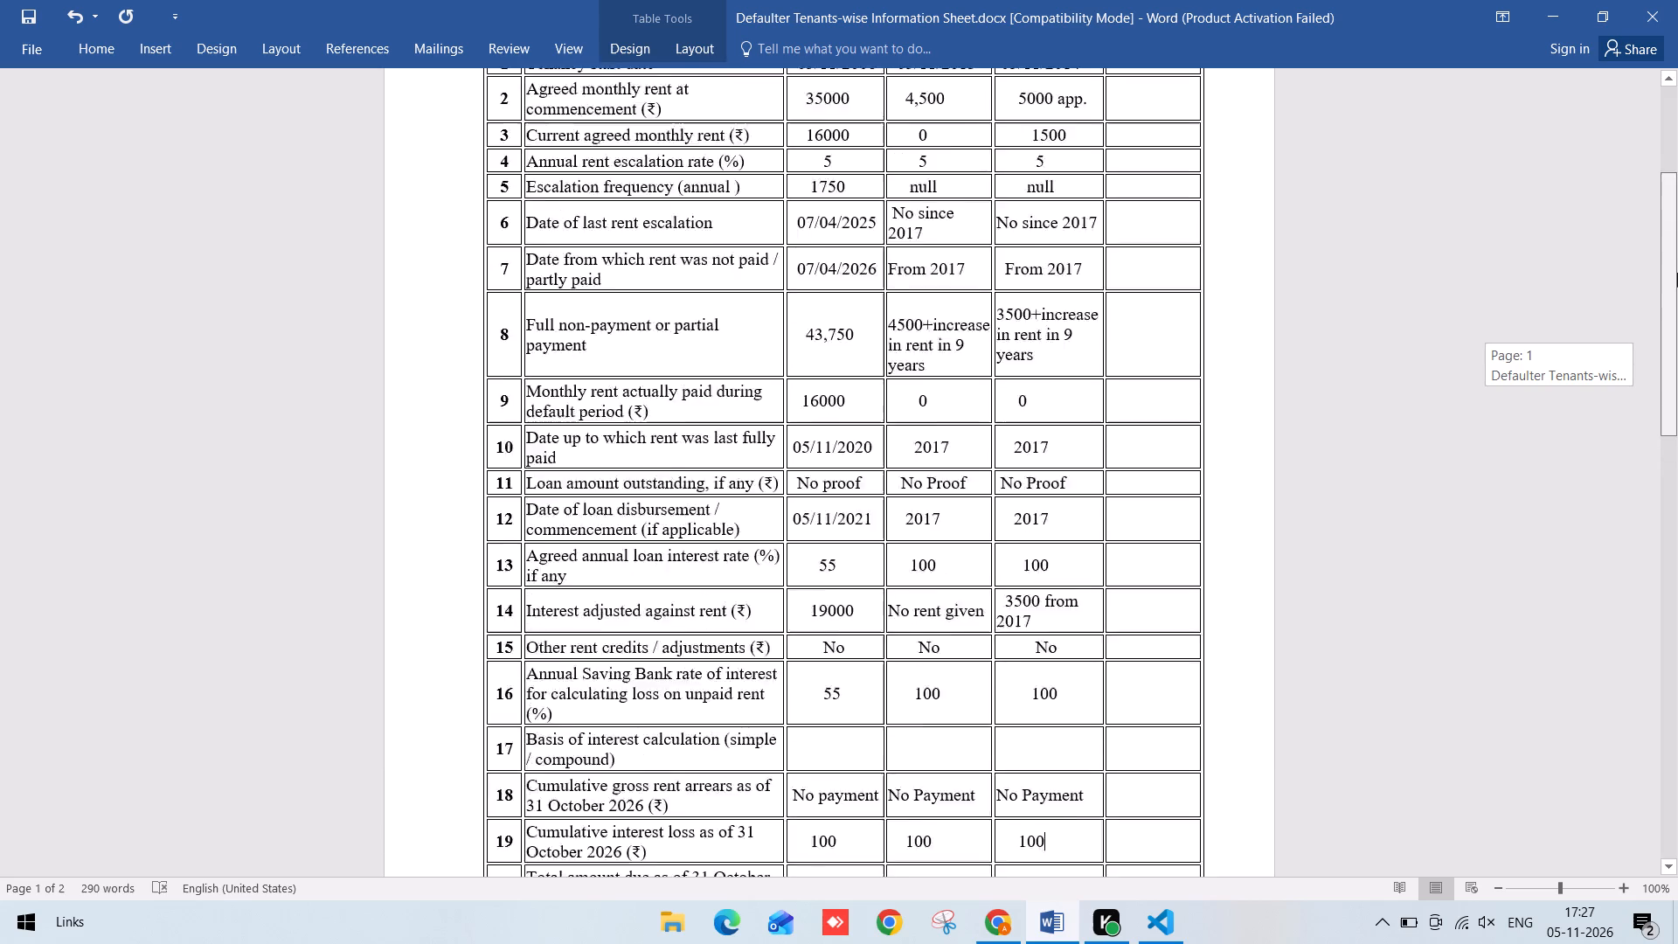
drag(1677, 273, 1677, 217)
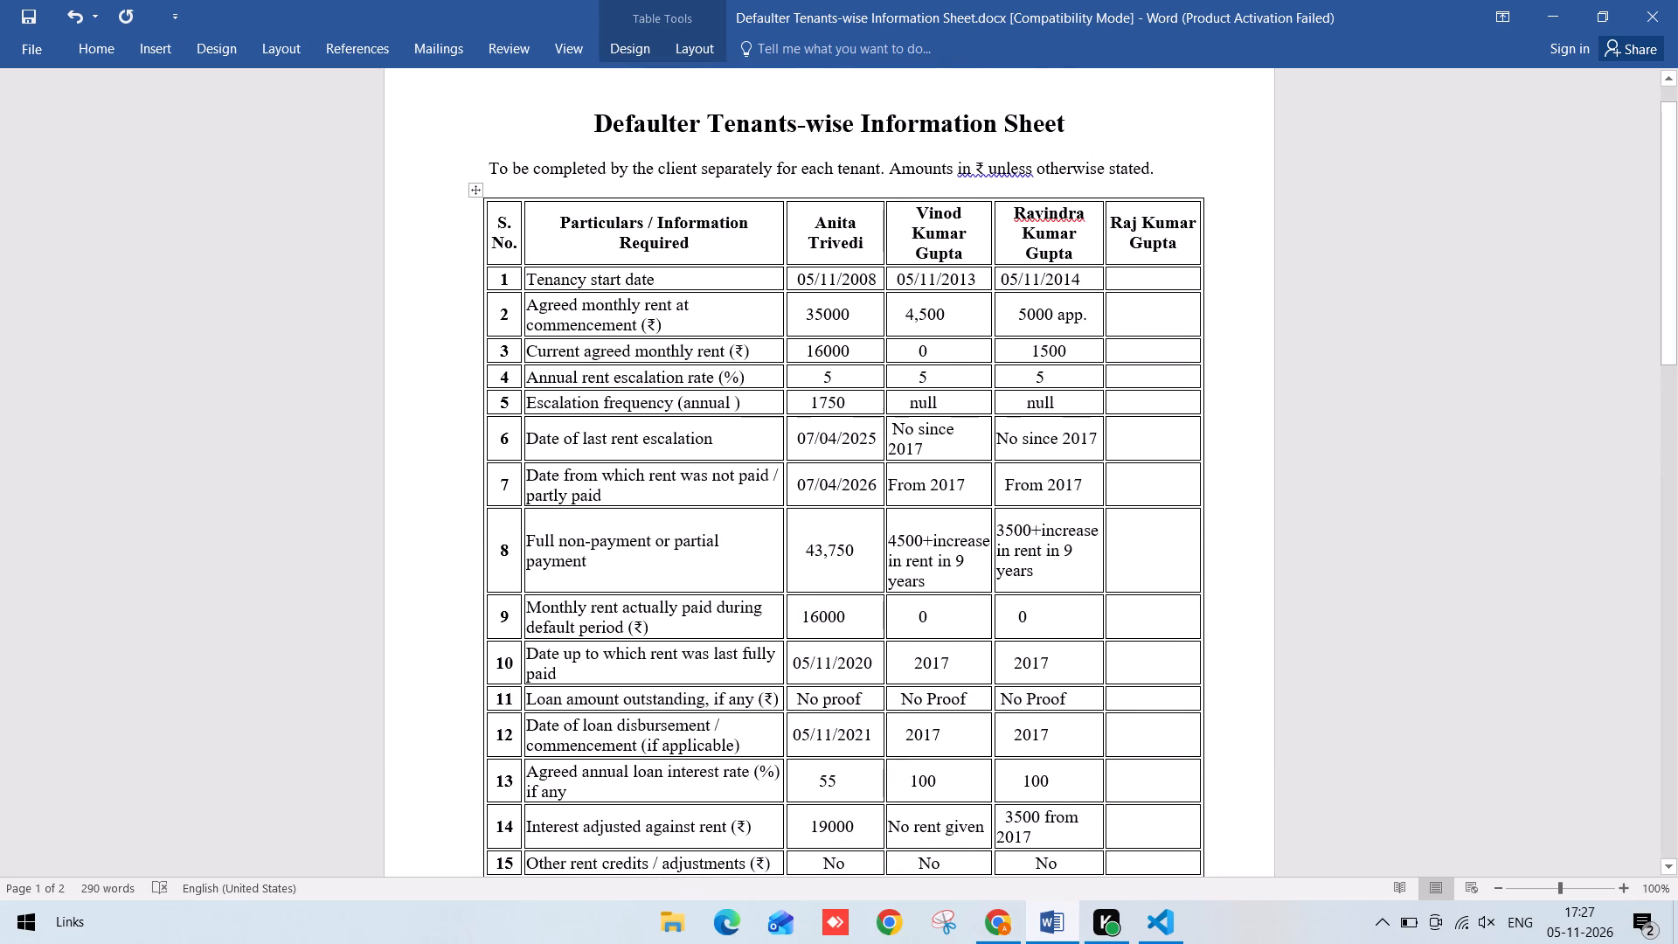
click(1134, 281)
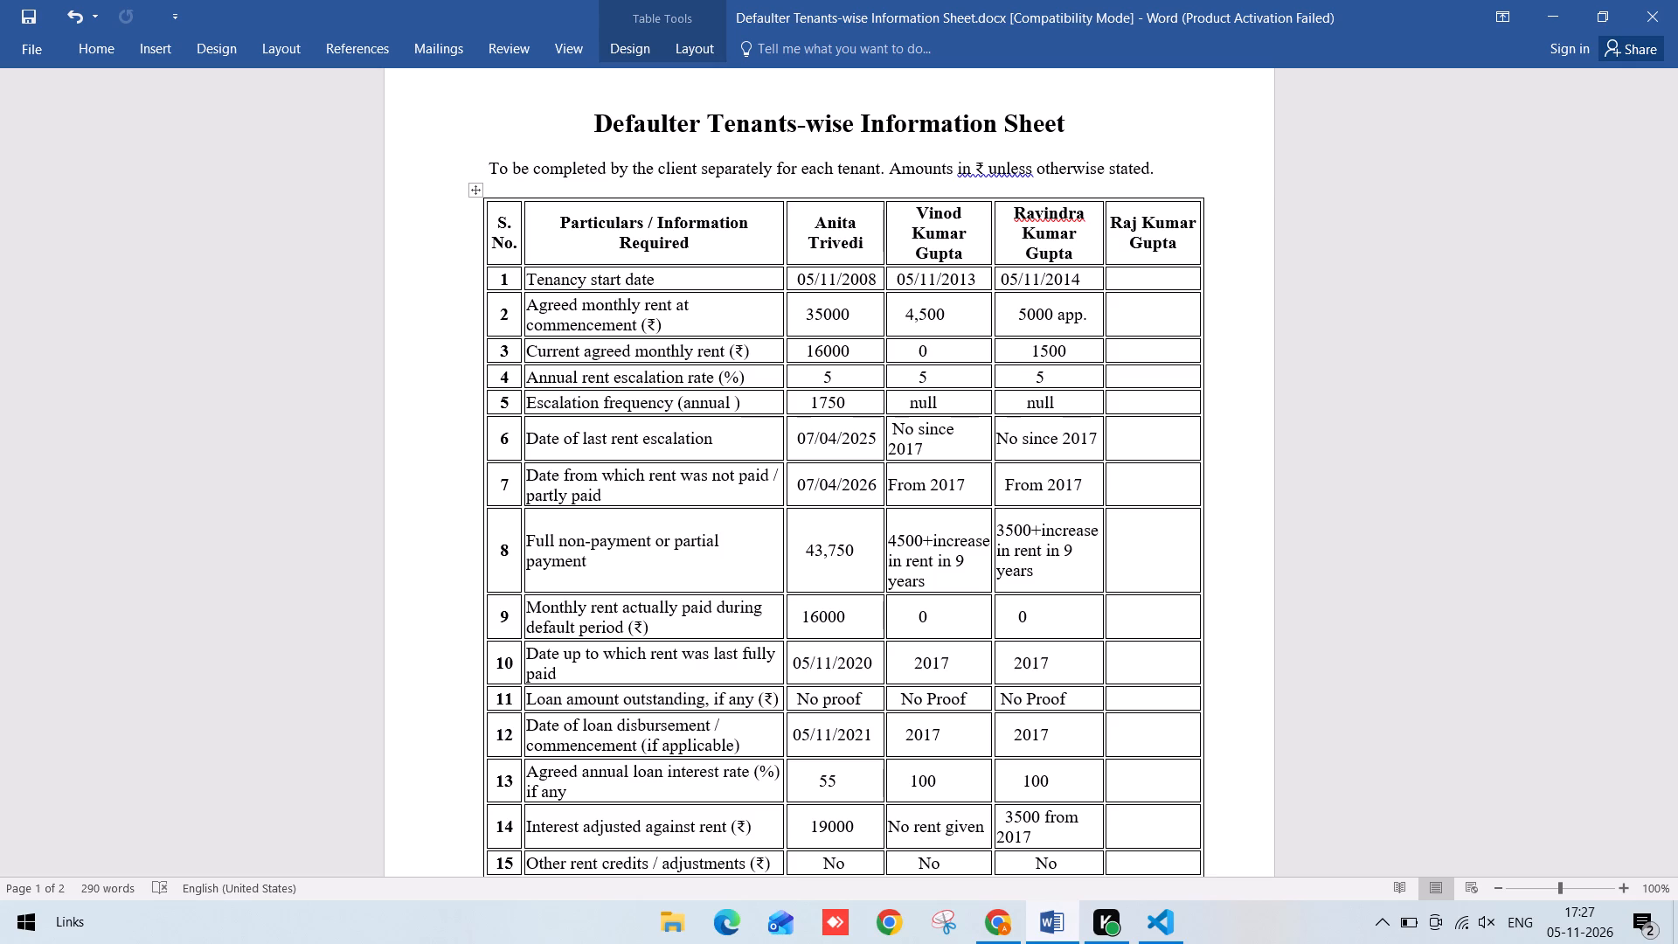
key(space)
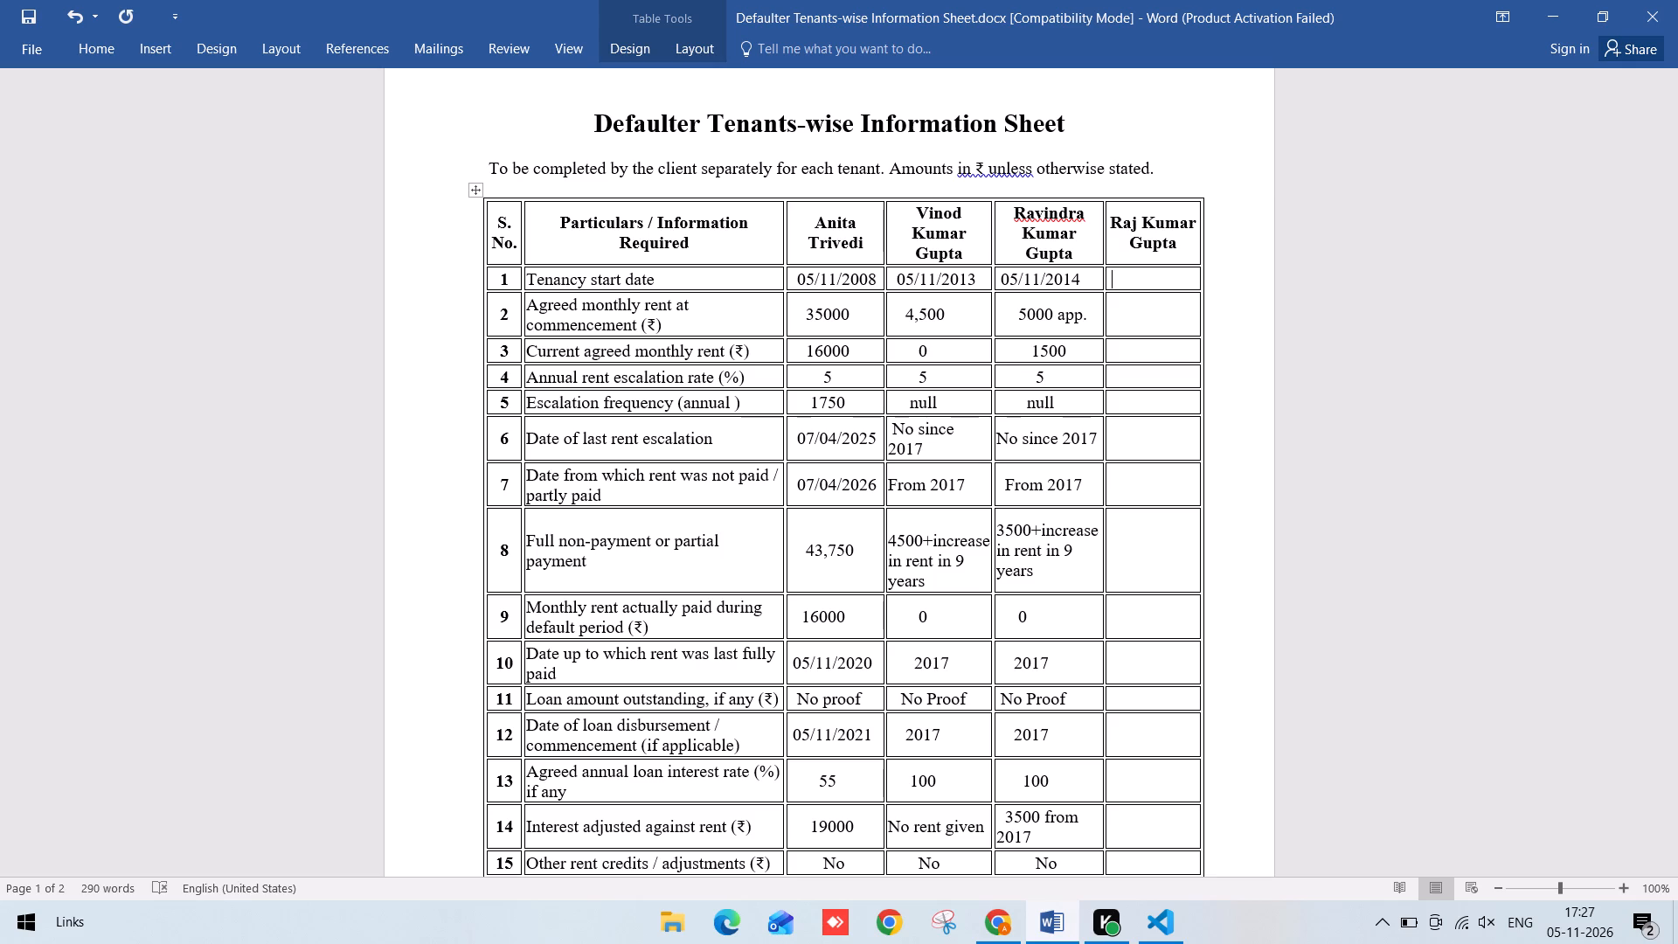
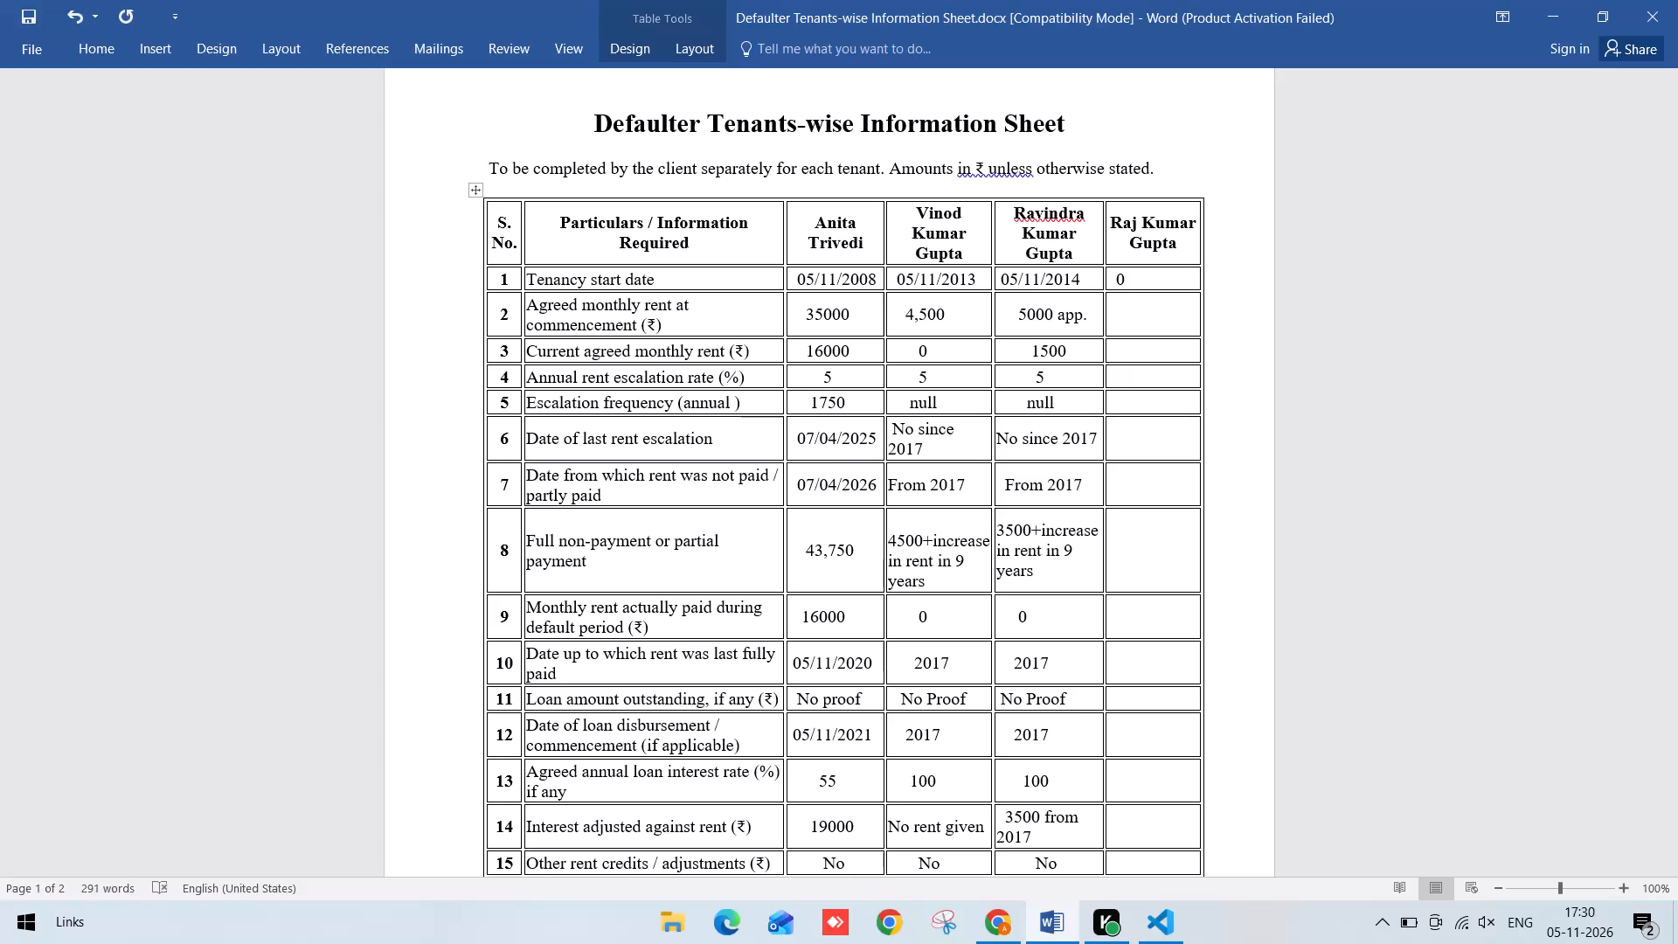
Complete the fourth tenant's tenancy start date as 05/11/2022.
key(5)
key(slash)
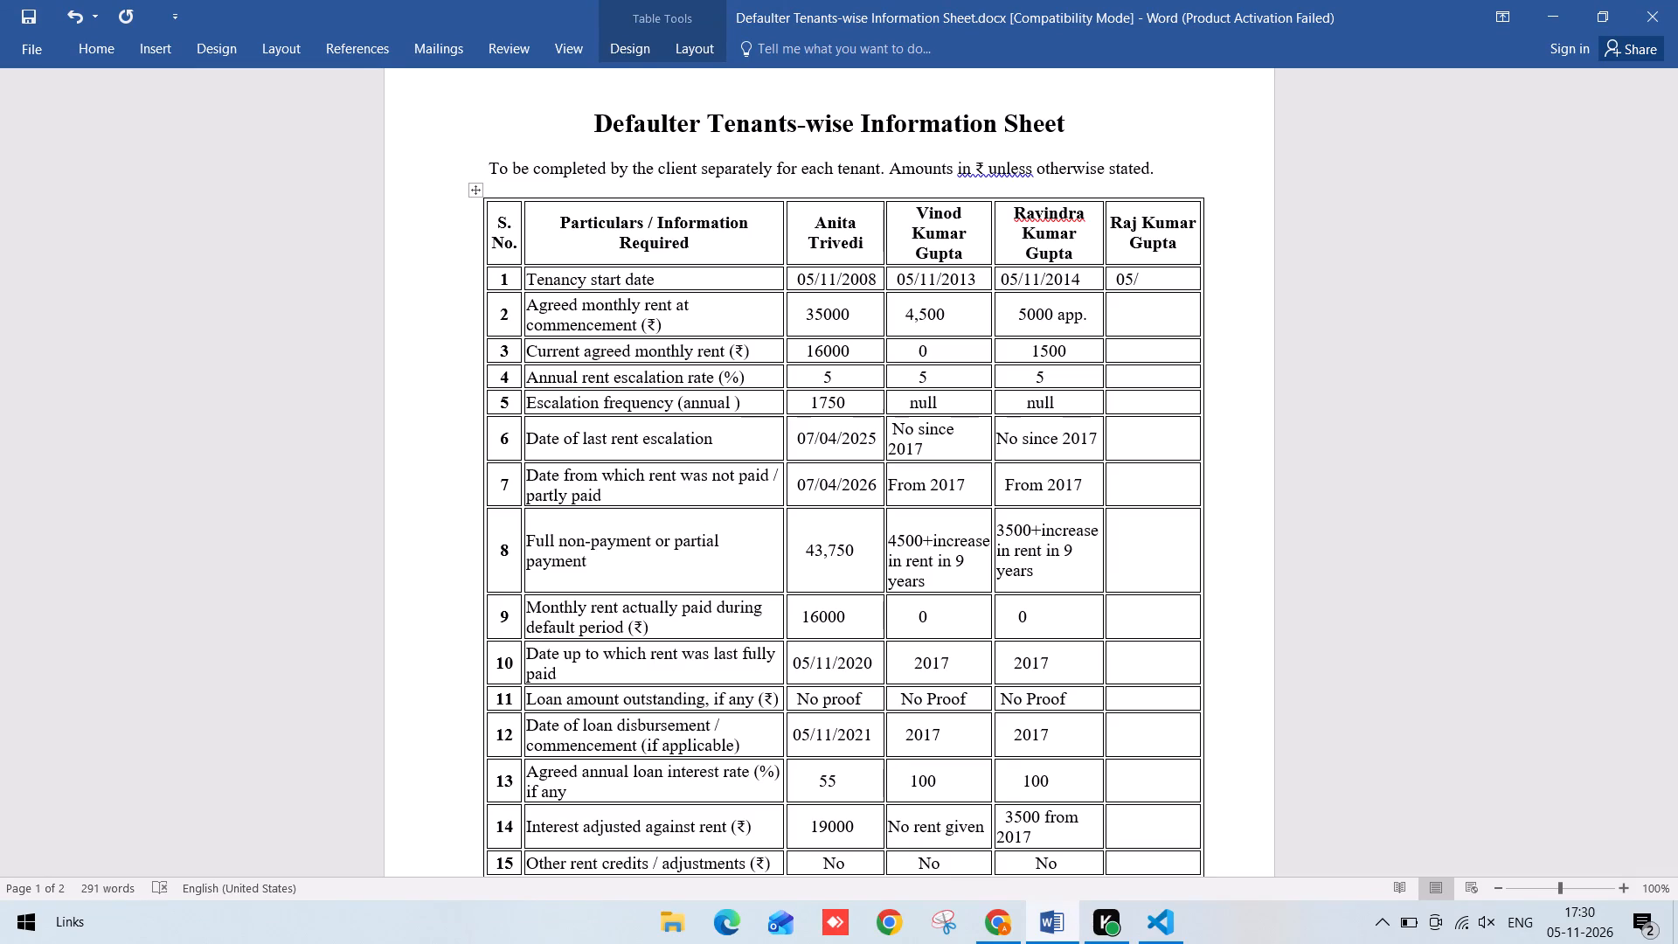
text(11)
key(period)
key(BackSpace)
key(slash)
key(2)
key(0)
text(22)
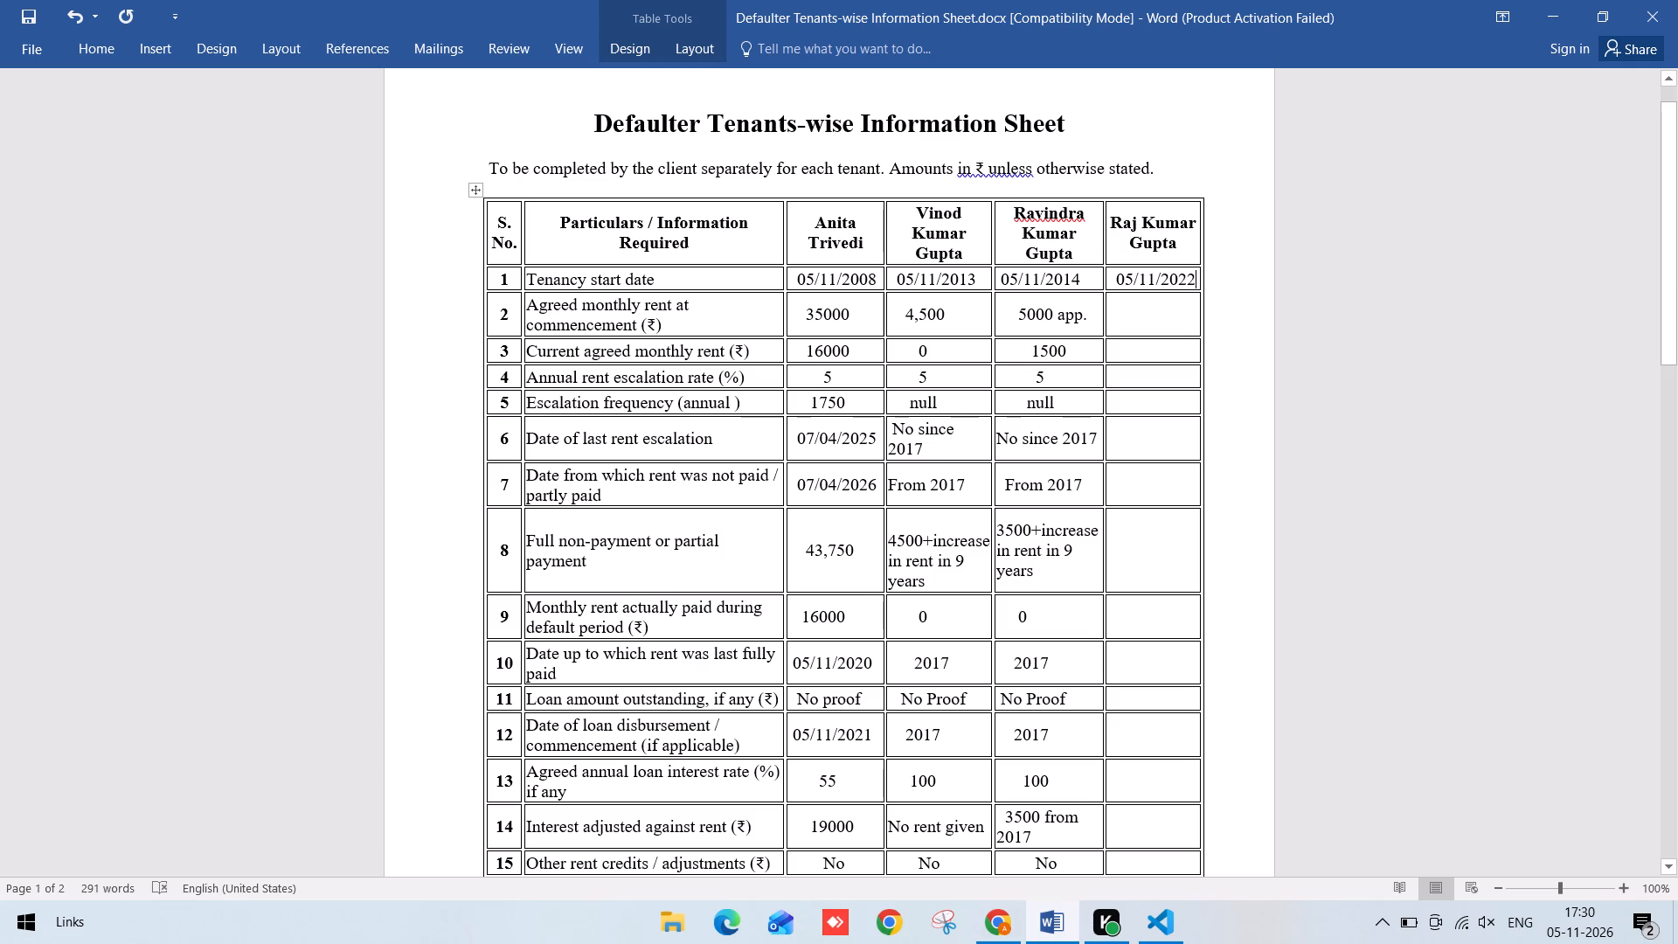
Start the fourth tenant's entry for agreed monthly rent at commencement with a short indent of leading spaces.
click(1145, 323)
key(space)
key(space)
key(space)
key(space)
key(space)
key(space)
key(space)
key(space)
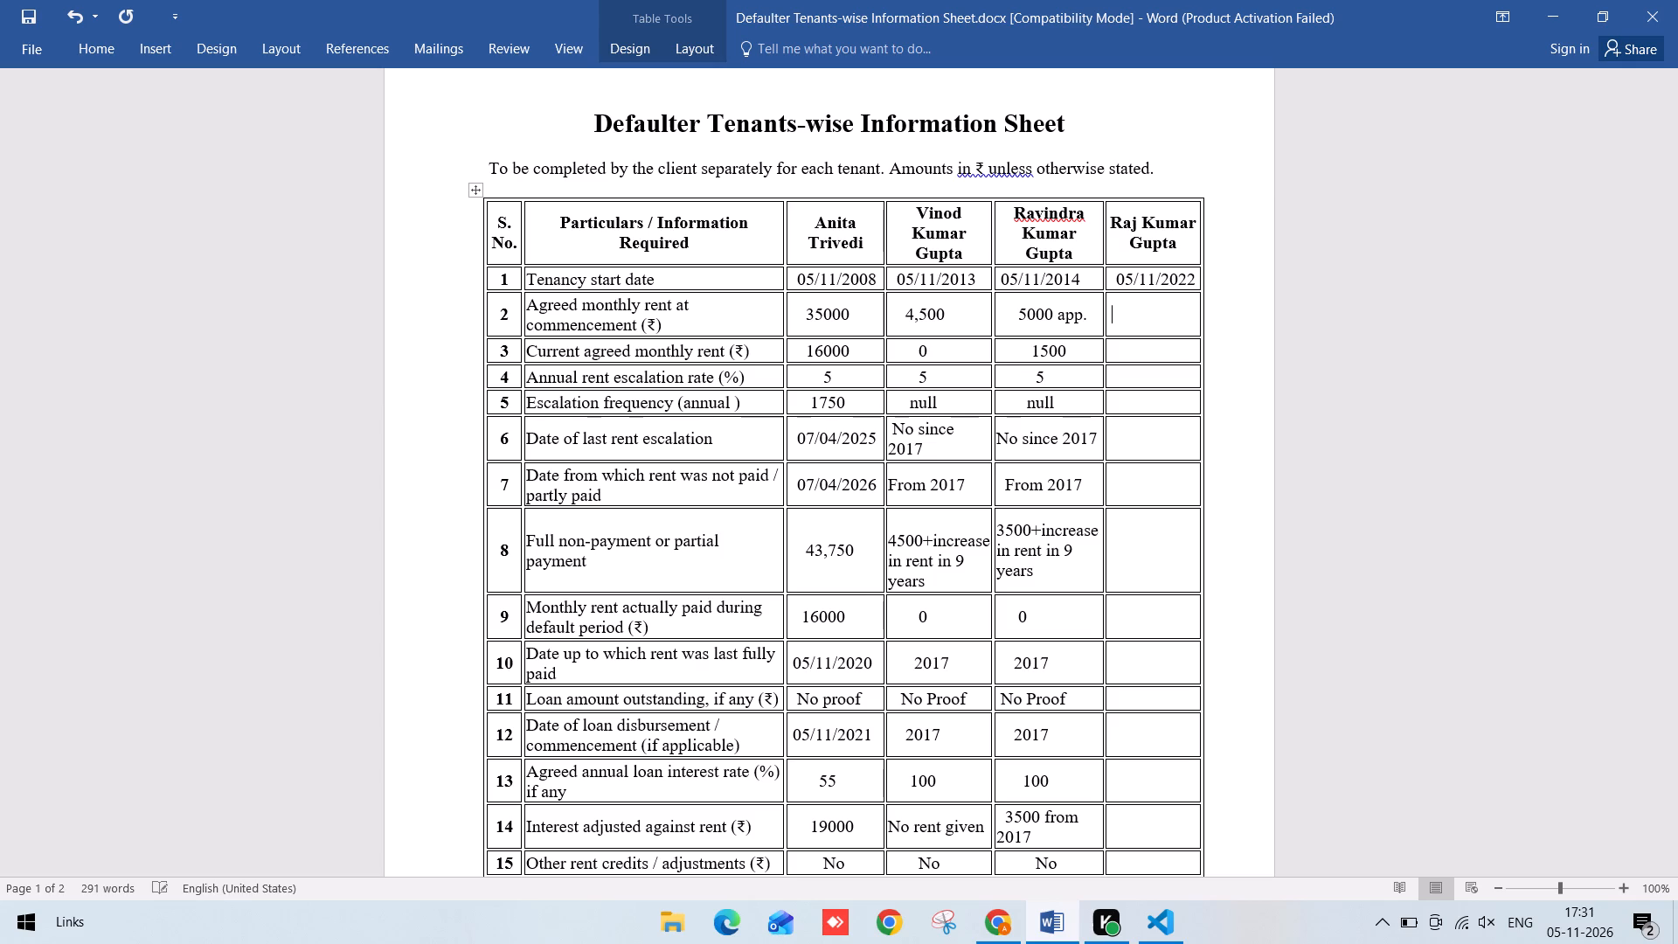
key(BackSpace)
key(BackSpace)
key(BackSpace)
key(BackSpace)
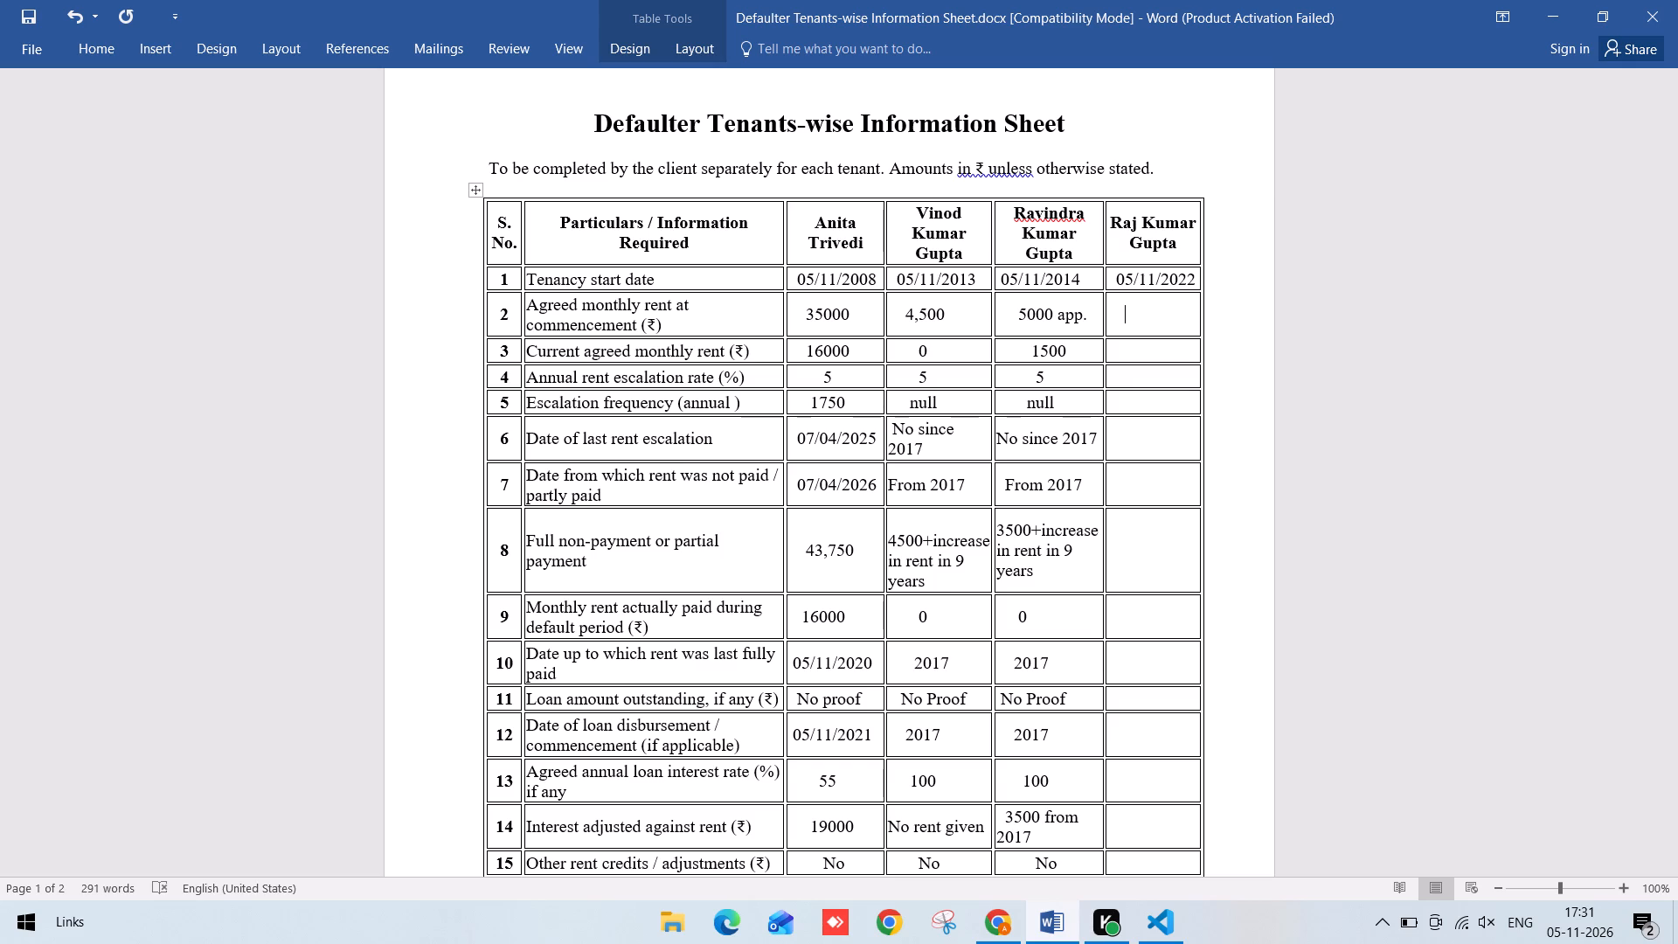
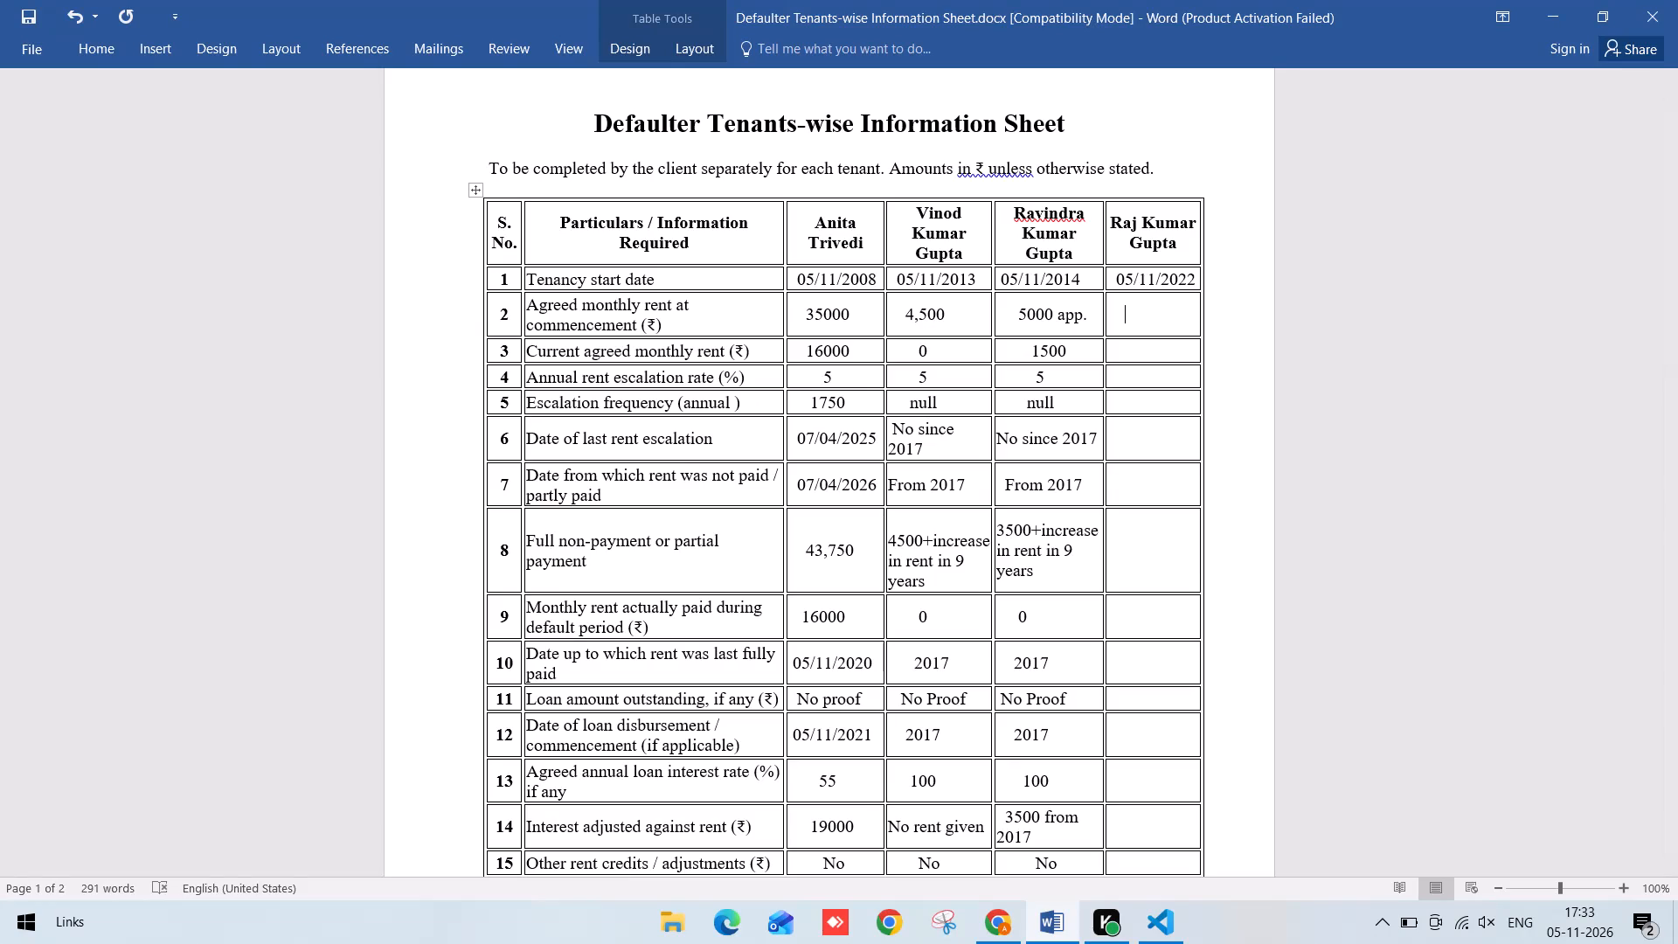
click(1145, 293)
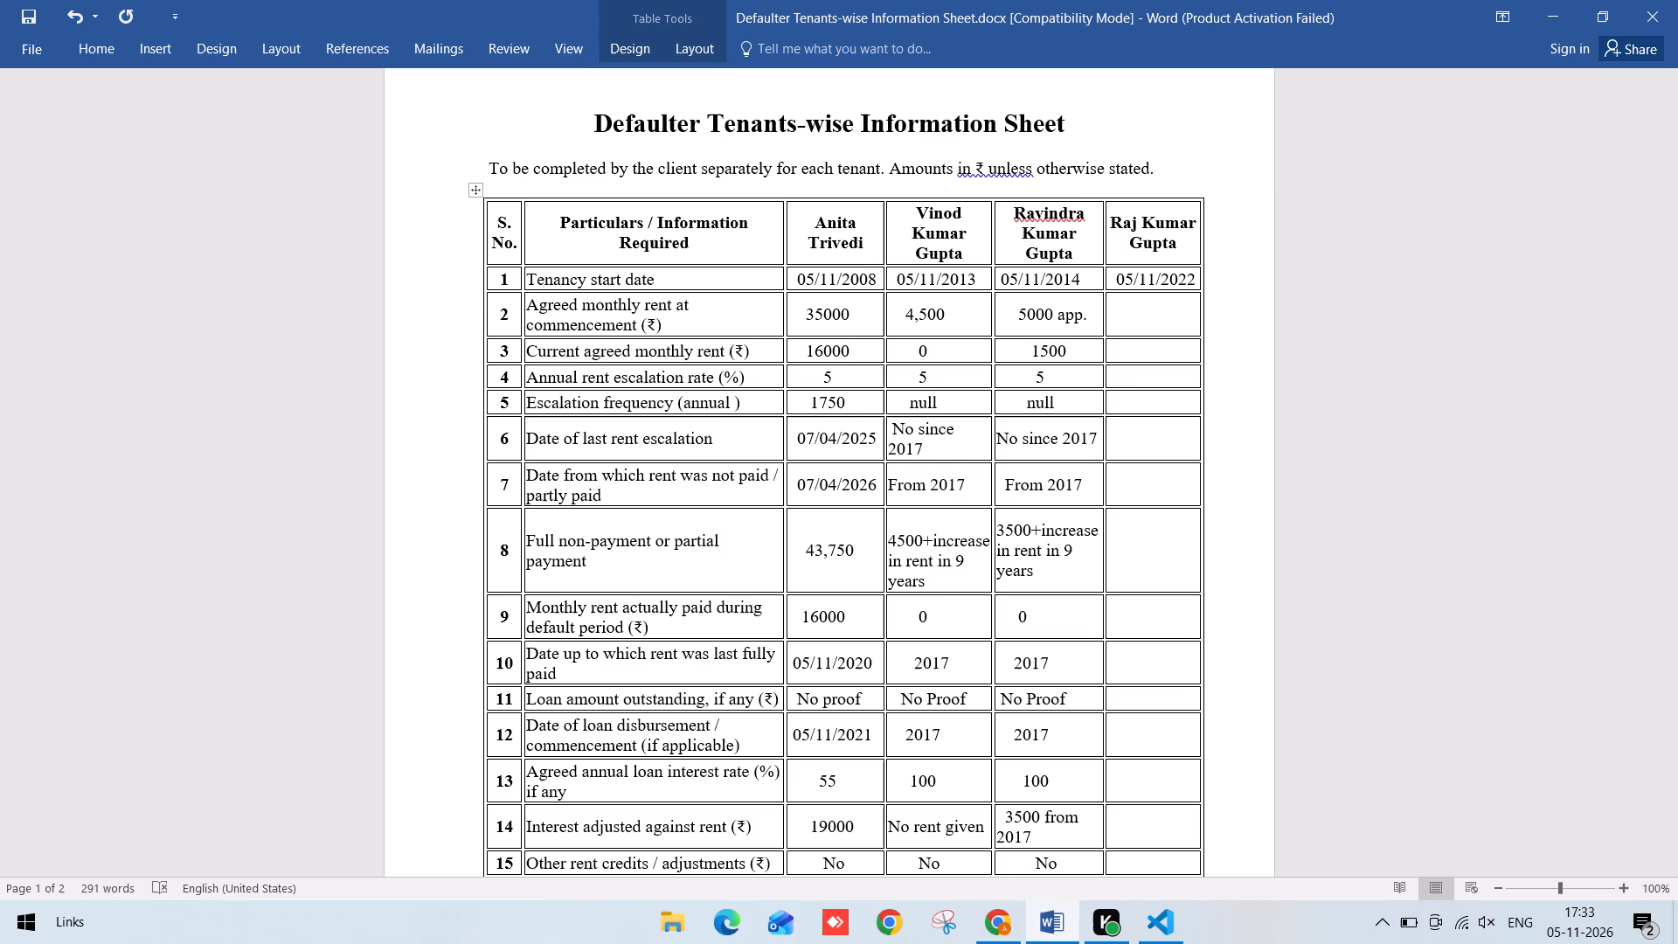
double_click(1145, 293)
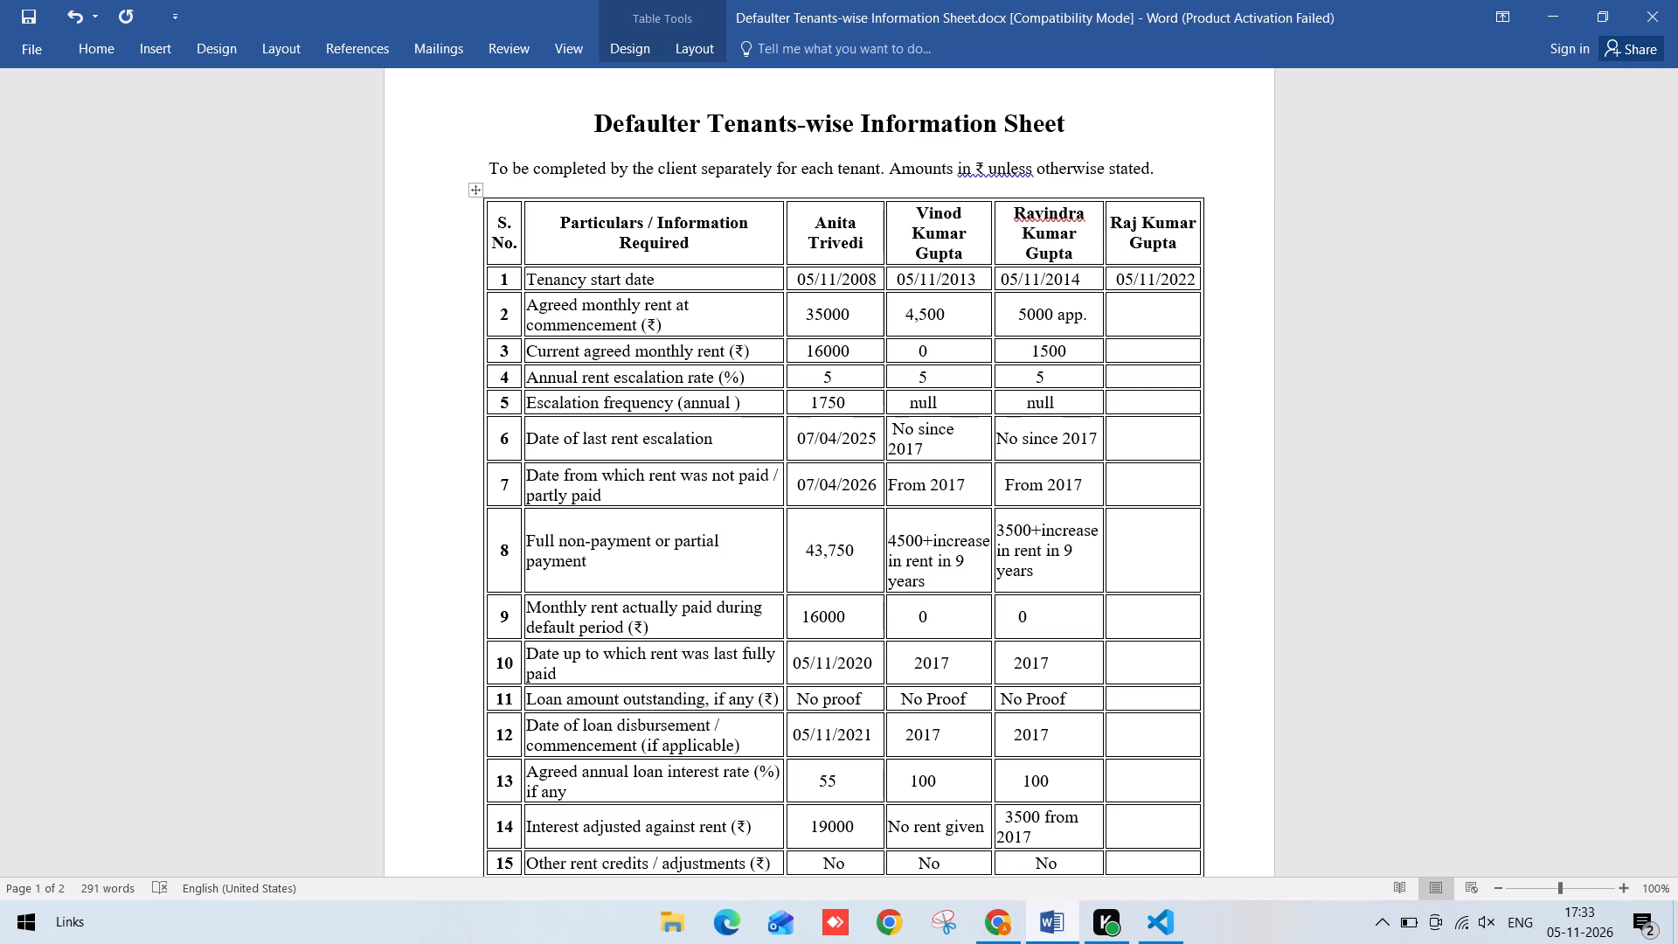
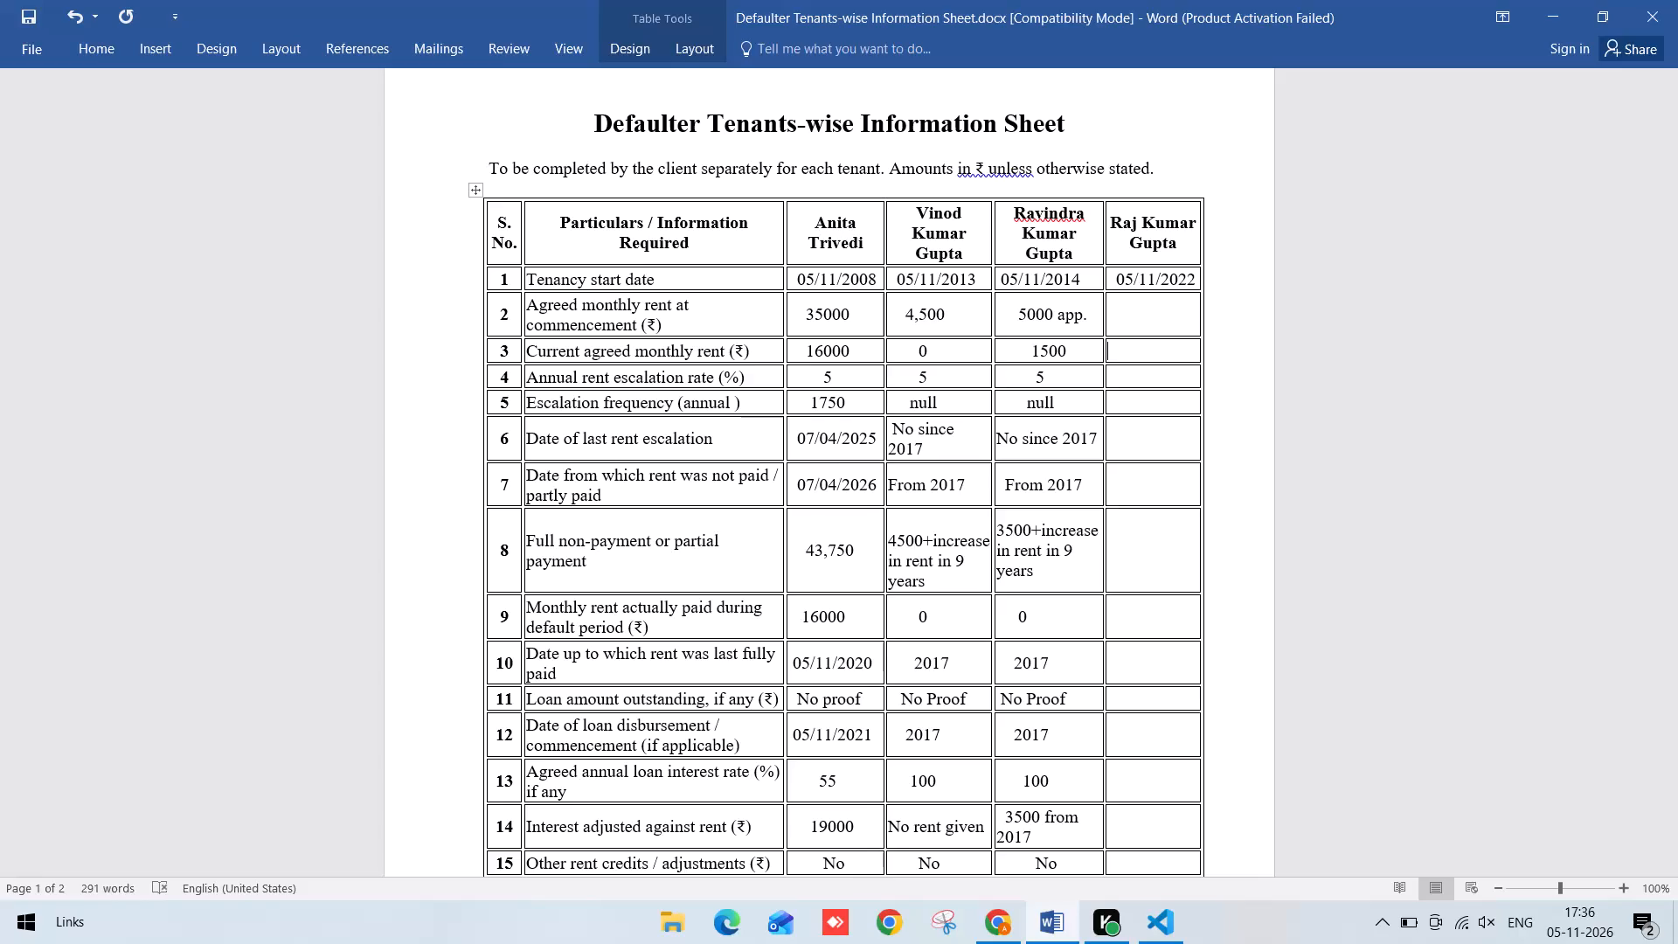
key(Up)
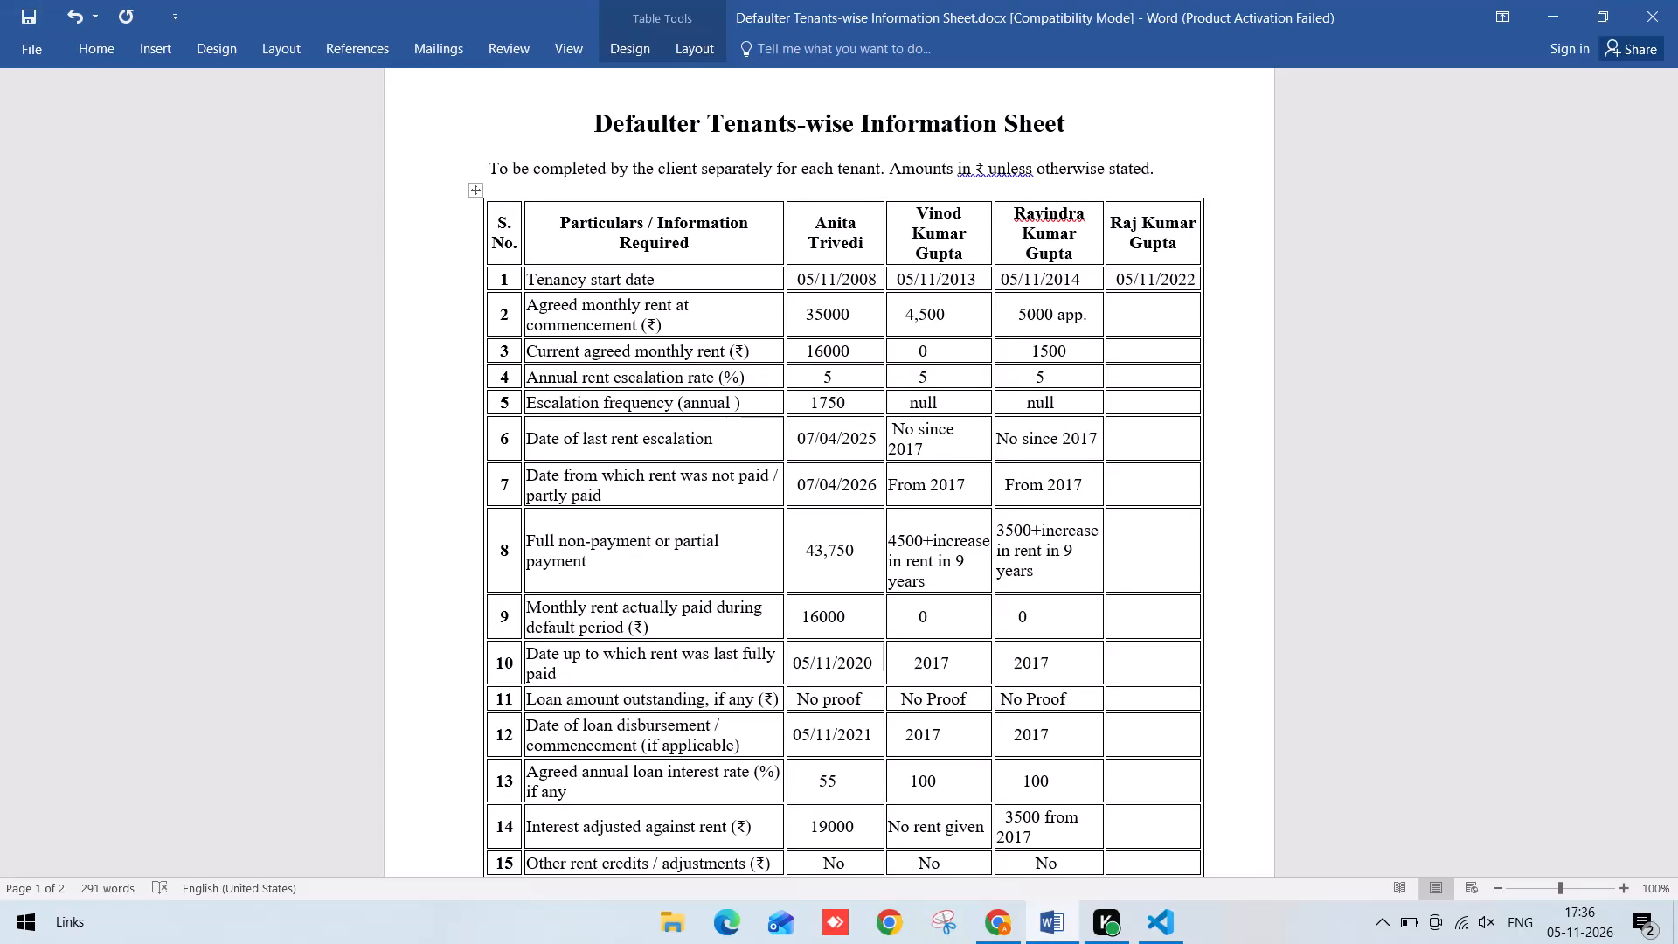
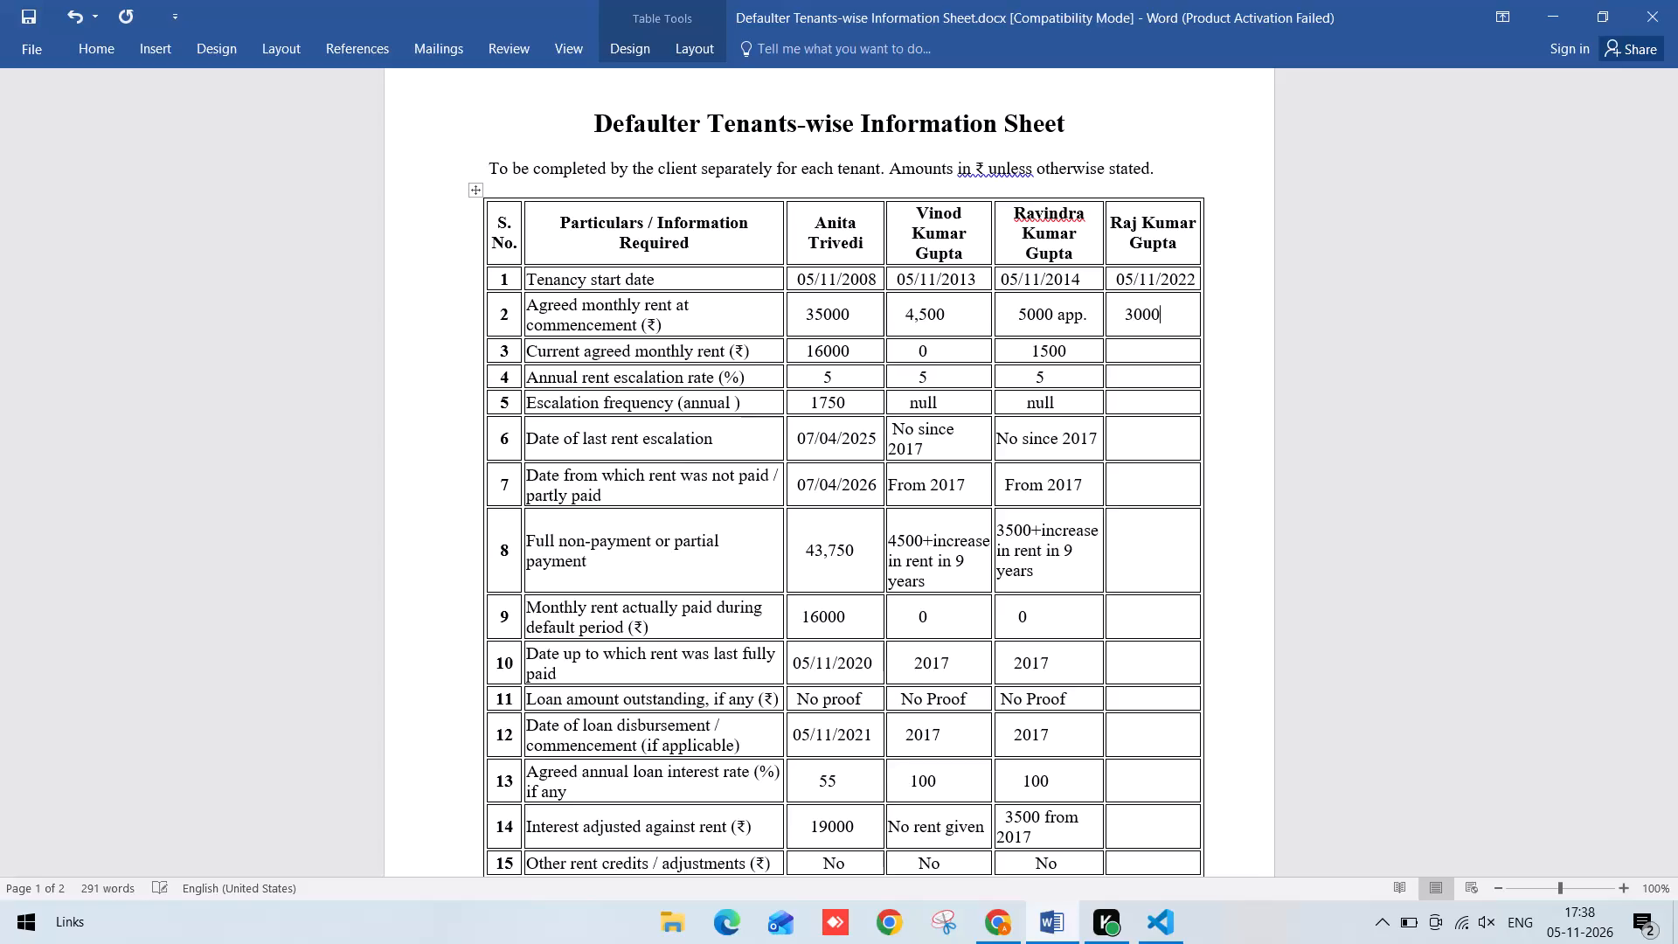
Complete the fourth tenant's agreed monthly rent at commencement as 30000.
text(-0)
key(BackSpace)
key(BackSpace)
key(0)
Enter 10974 as the fourth tenant's current agreed monthly rent in row 3, indented within the cell.
click(1139, 346)
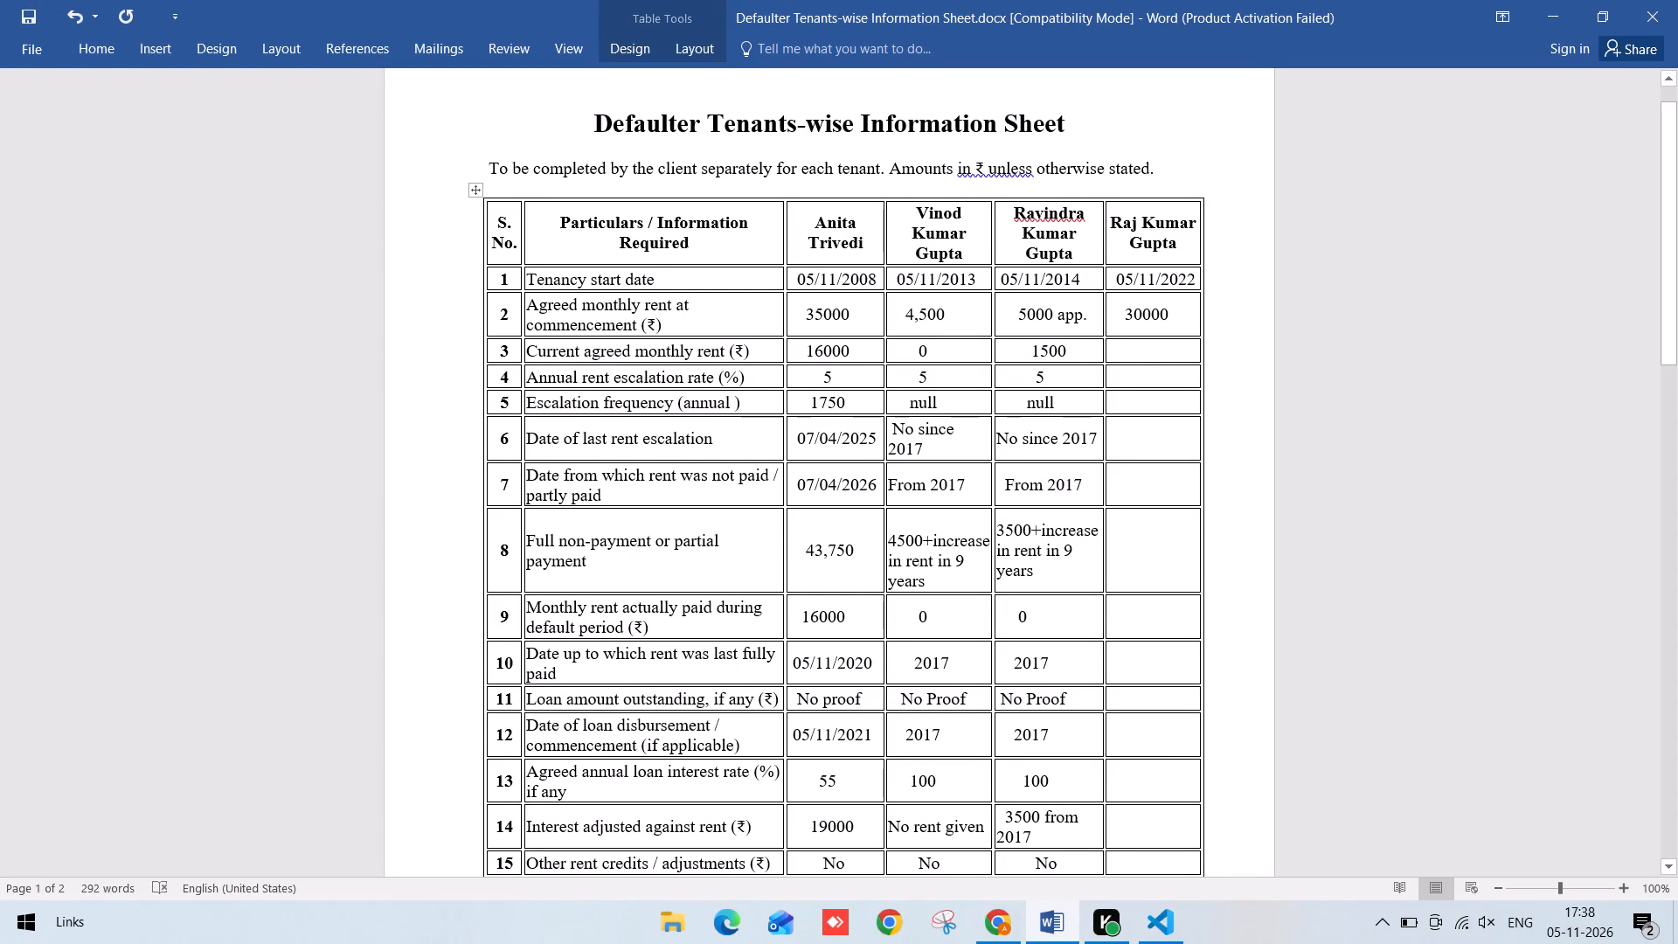
key(space)
key(space)
key(space)
key(space)
key(space)
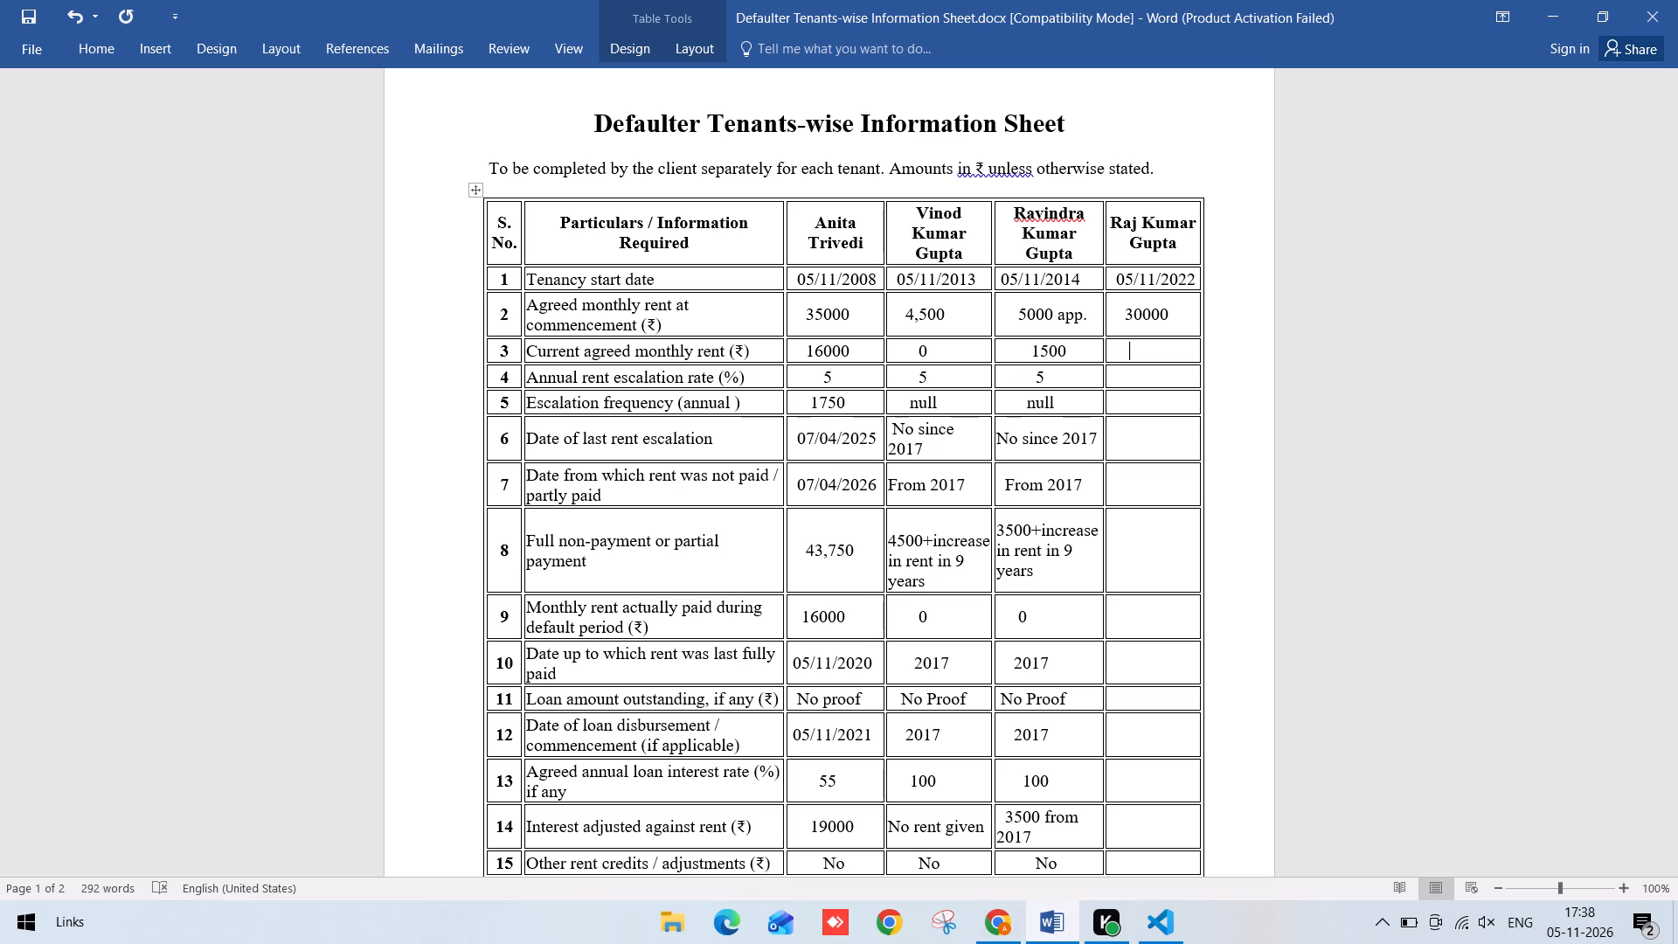
key(BackSpace)
text(10)
text(974)
Enter 5 as the fourth tenant's annual rent escalation rate in row 4, indented toward the cell's middle.
click(1144, 372)
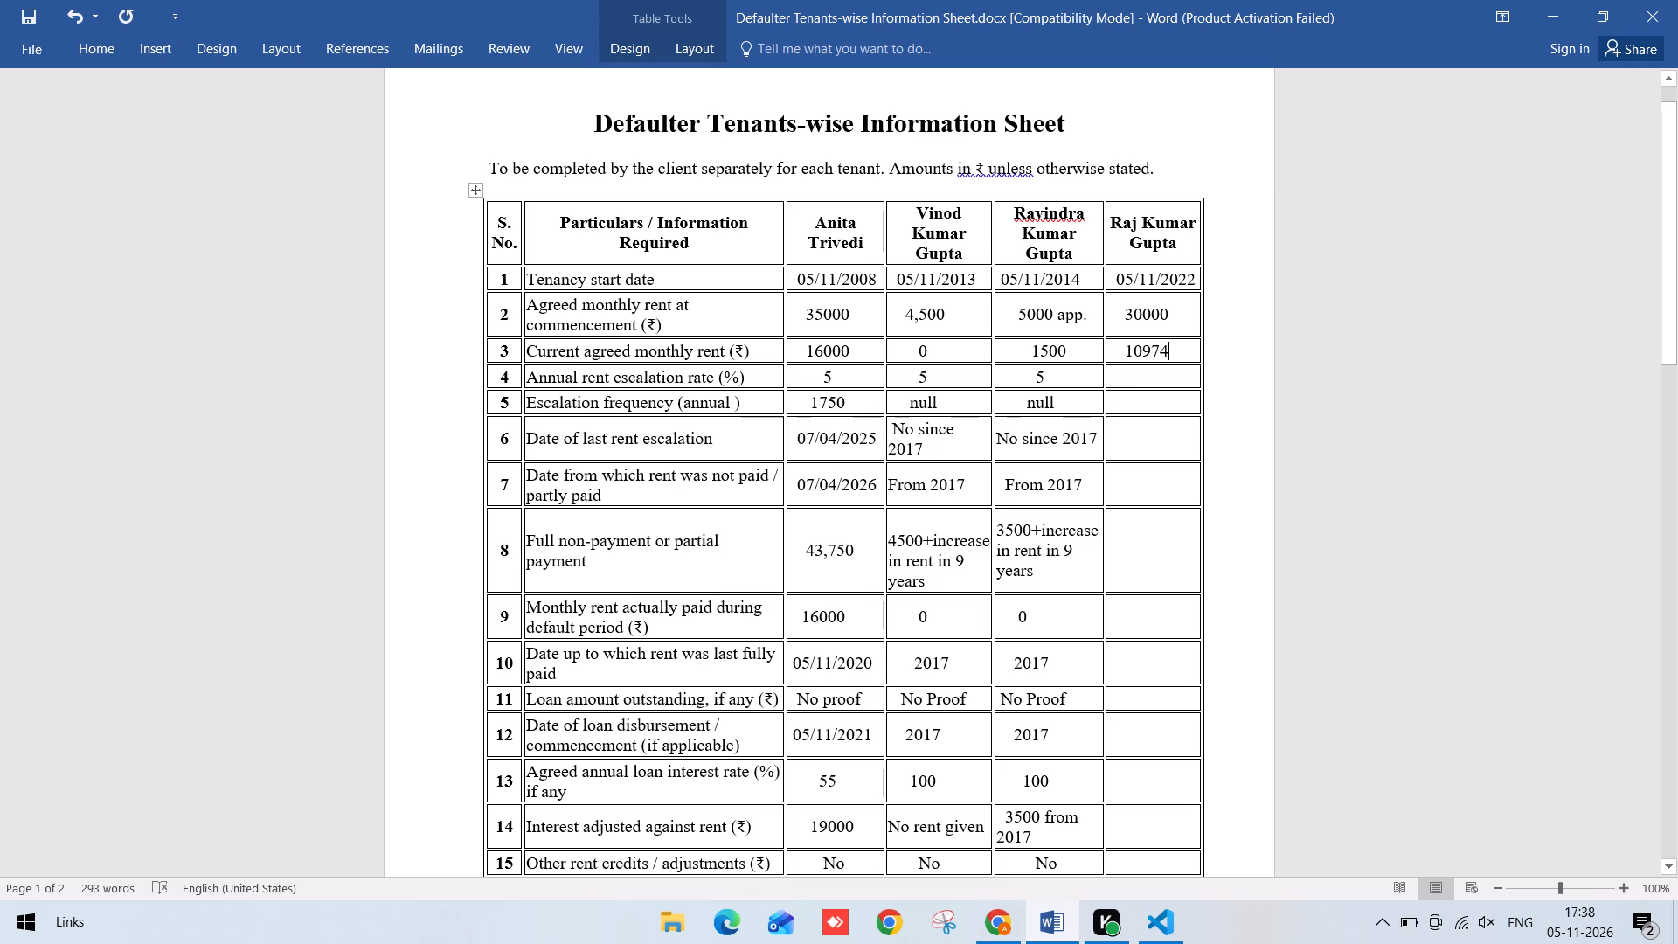
key(space)
key(space)
key(space)
key(space)
key(space)
key(space)
key(space)
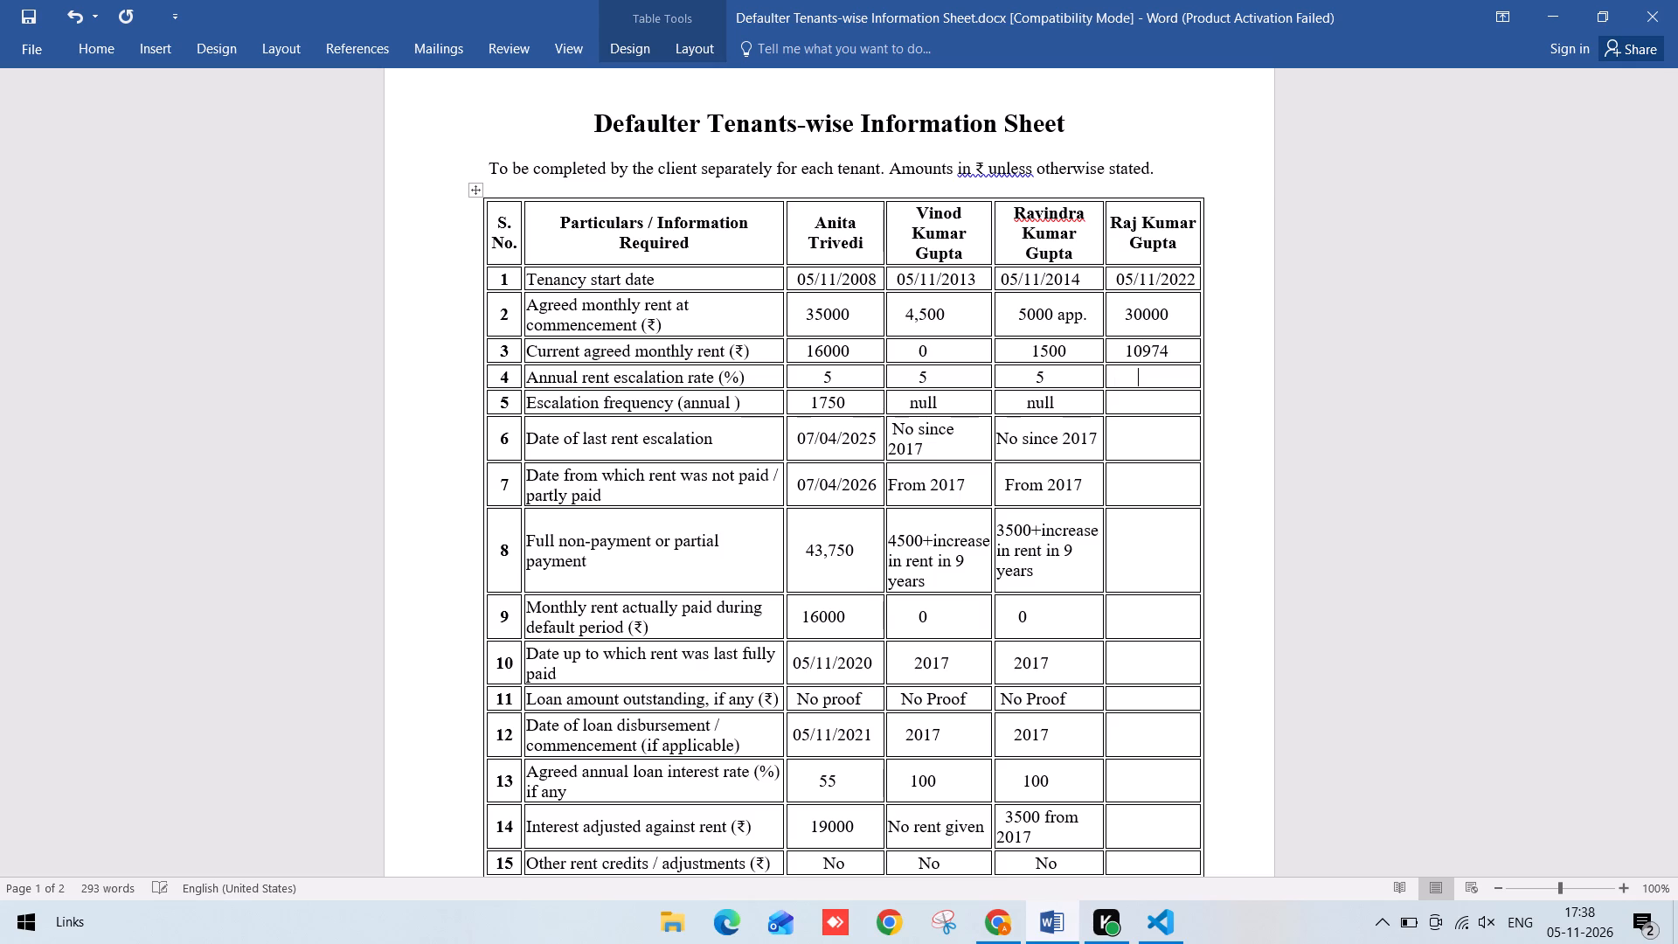
key(5)
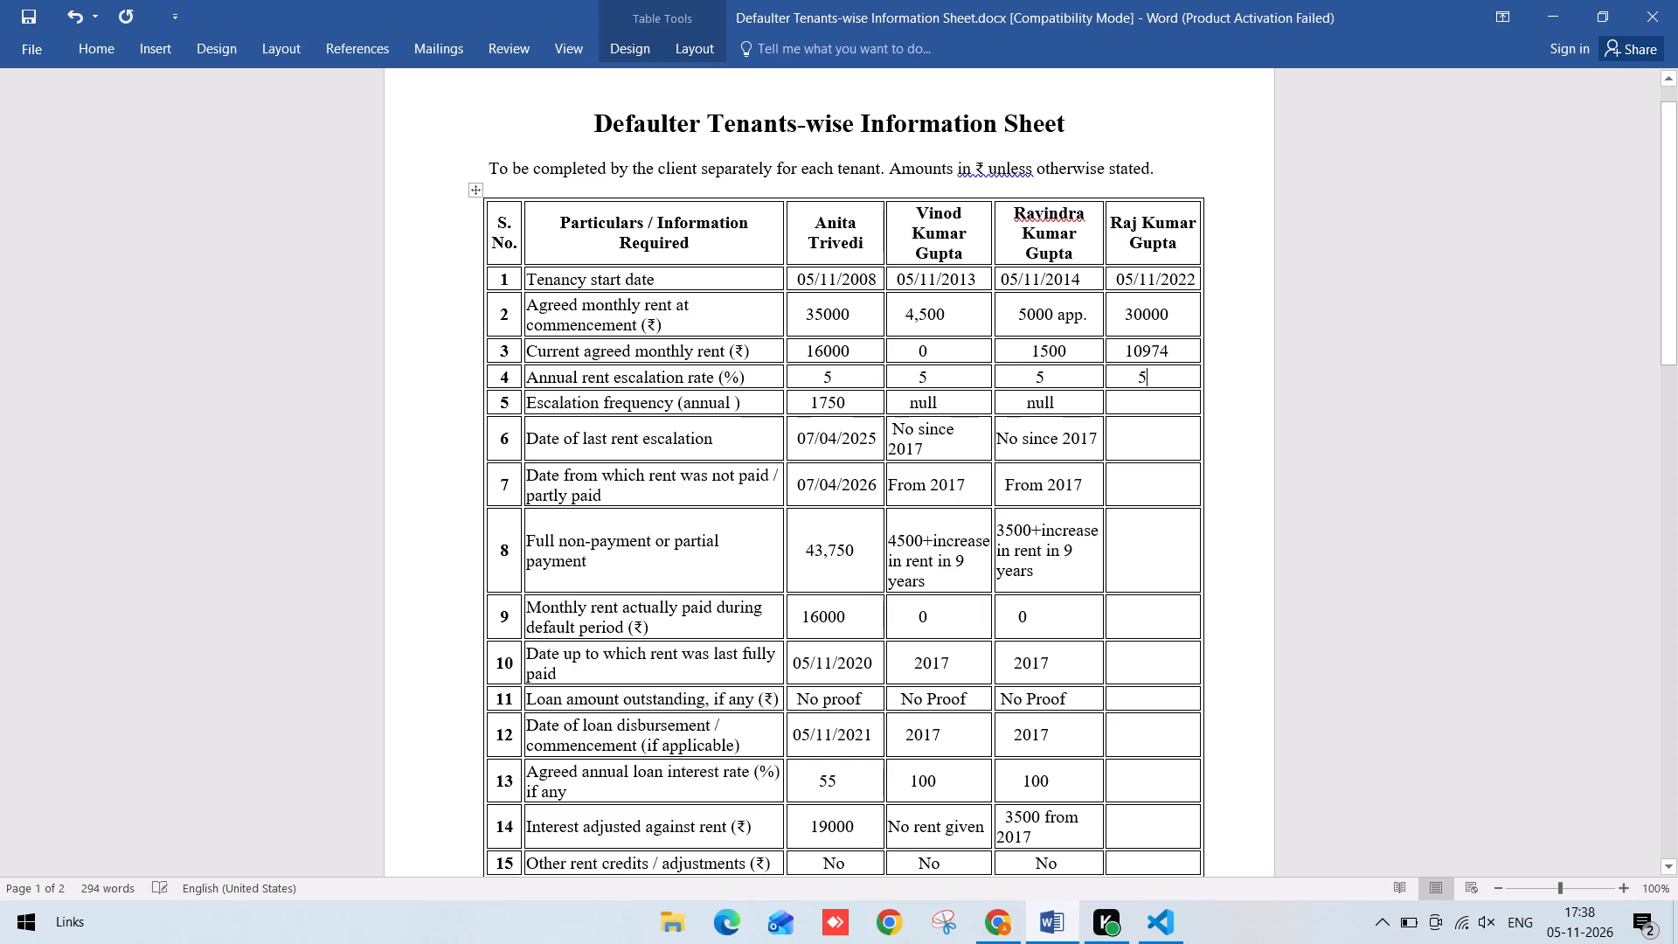
Enter 1500 as the fourth tenant's annual escalation frequency in row 5, indented within the cell.
click(1154, 406)
key(space)
key(space)
key(space)
key(space)
key(space)
key(space)
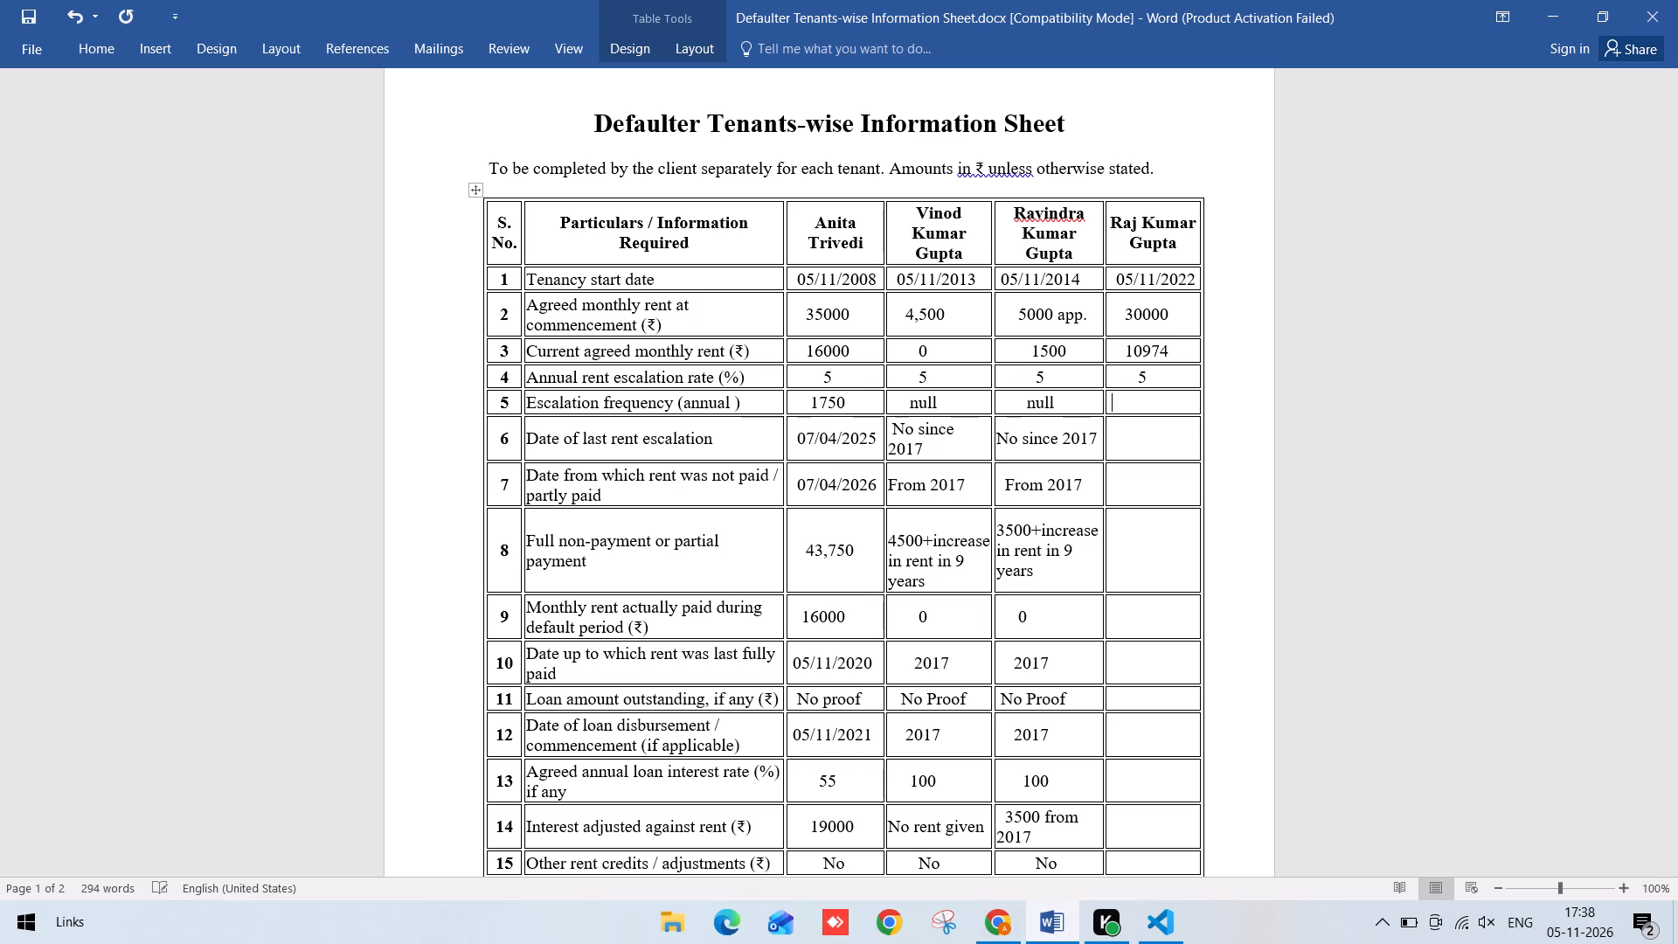
key(BackSpace)
text(1500)
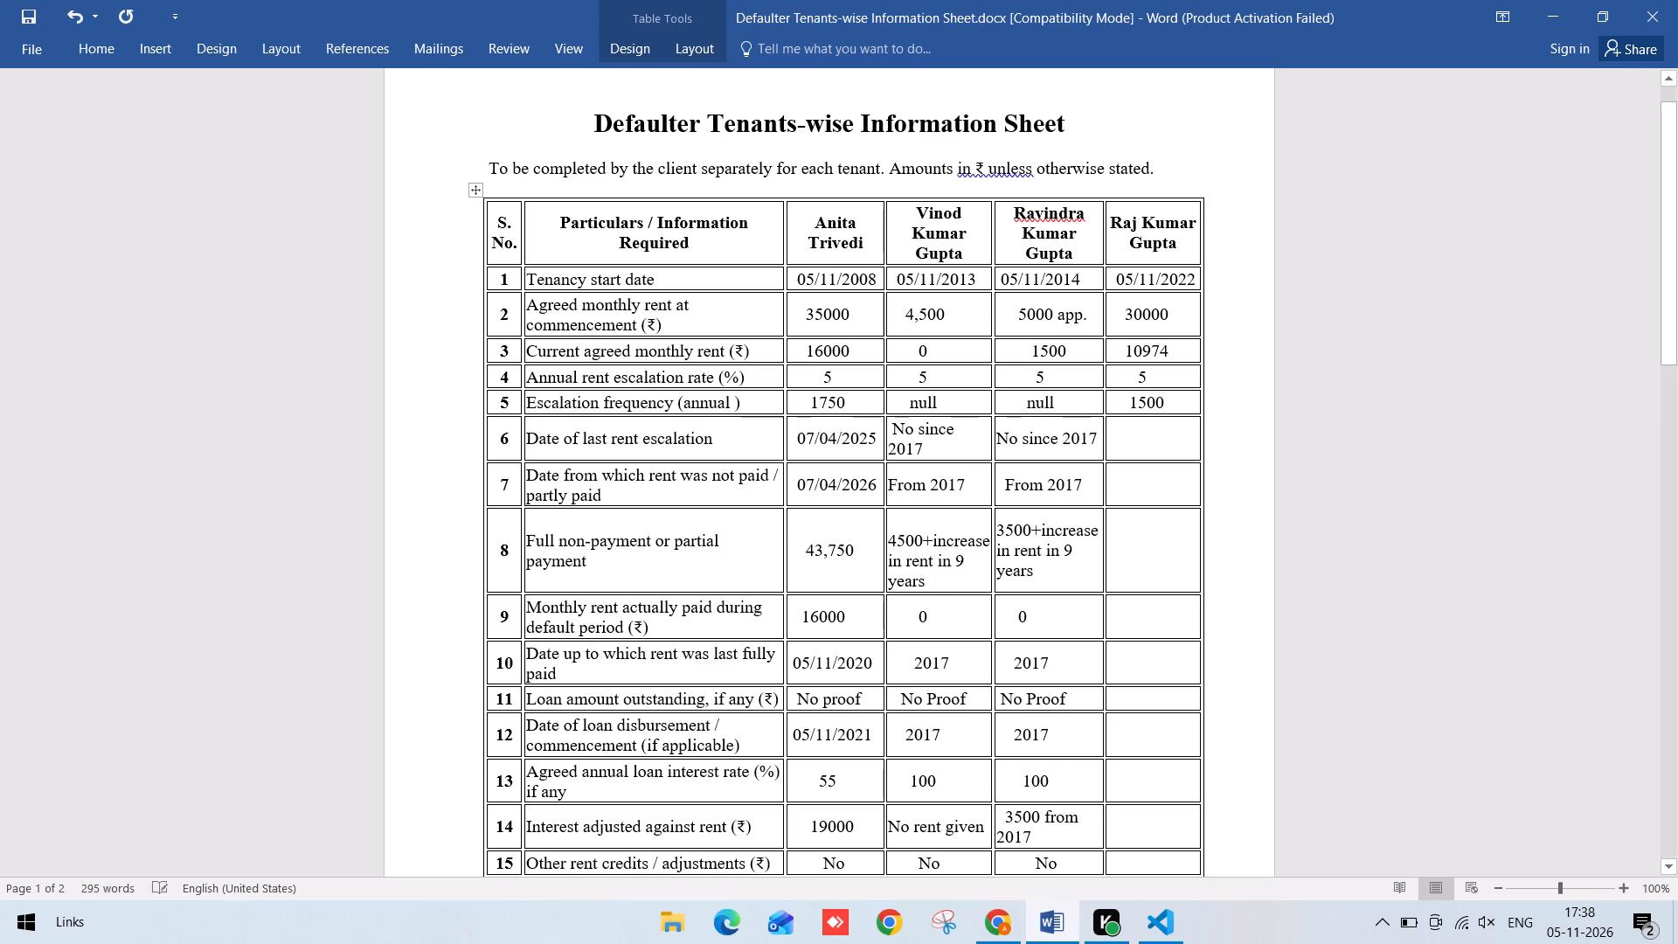
Enter 05/04/2026 as the fourth tenant's date of last rent escalation in row 6, slightly indented.
click(1148, 442)
key(space)
key(space)
key(space)
key(space)
key(space)
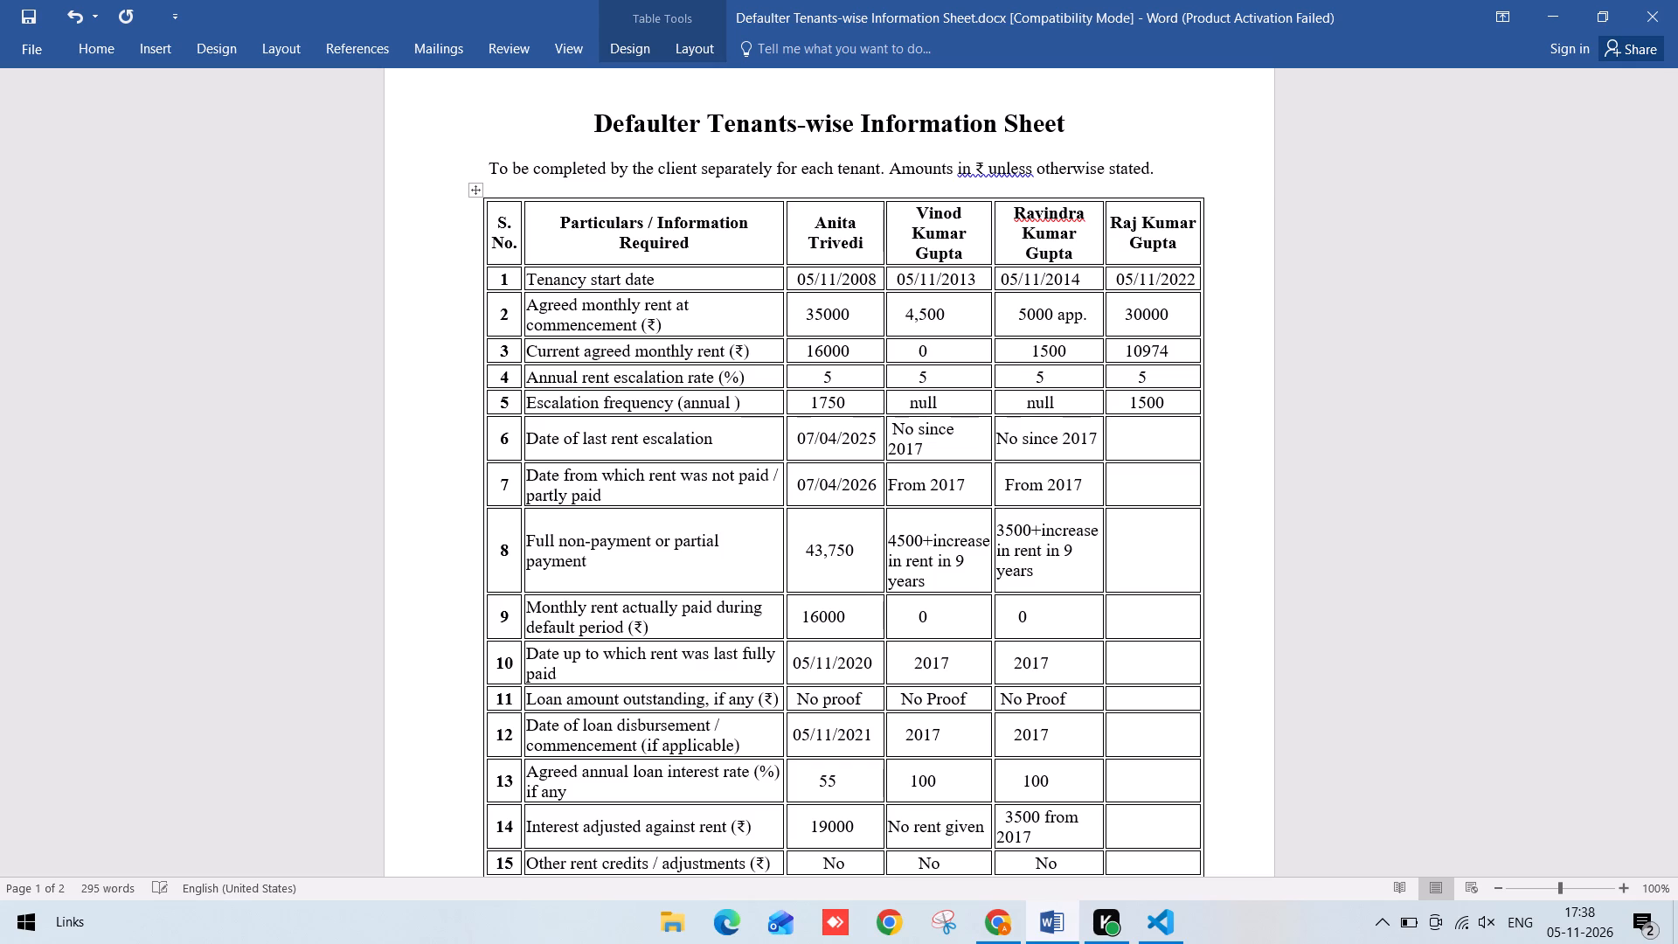
key(BackSpace)
key(BackSpace)
key(BackSpace)
text(05)
text(/11/)
key(BackSpace)
key(BackSpace)
key(BackSpace)
text(04)
text(/202)
key(6)
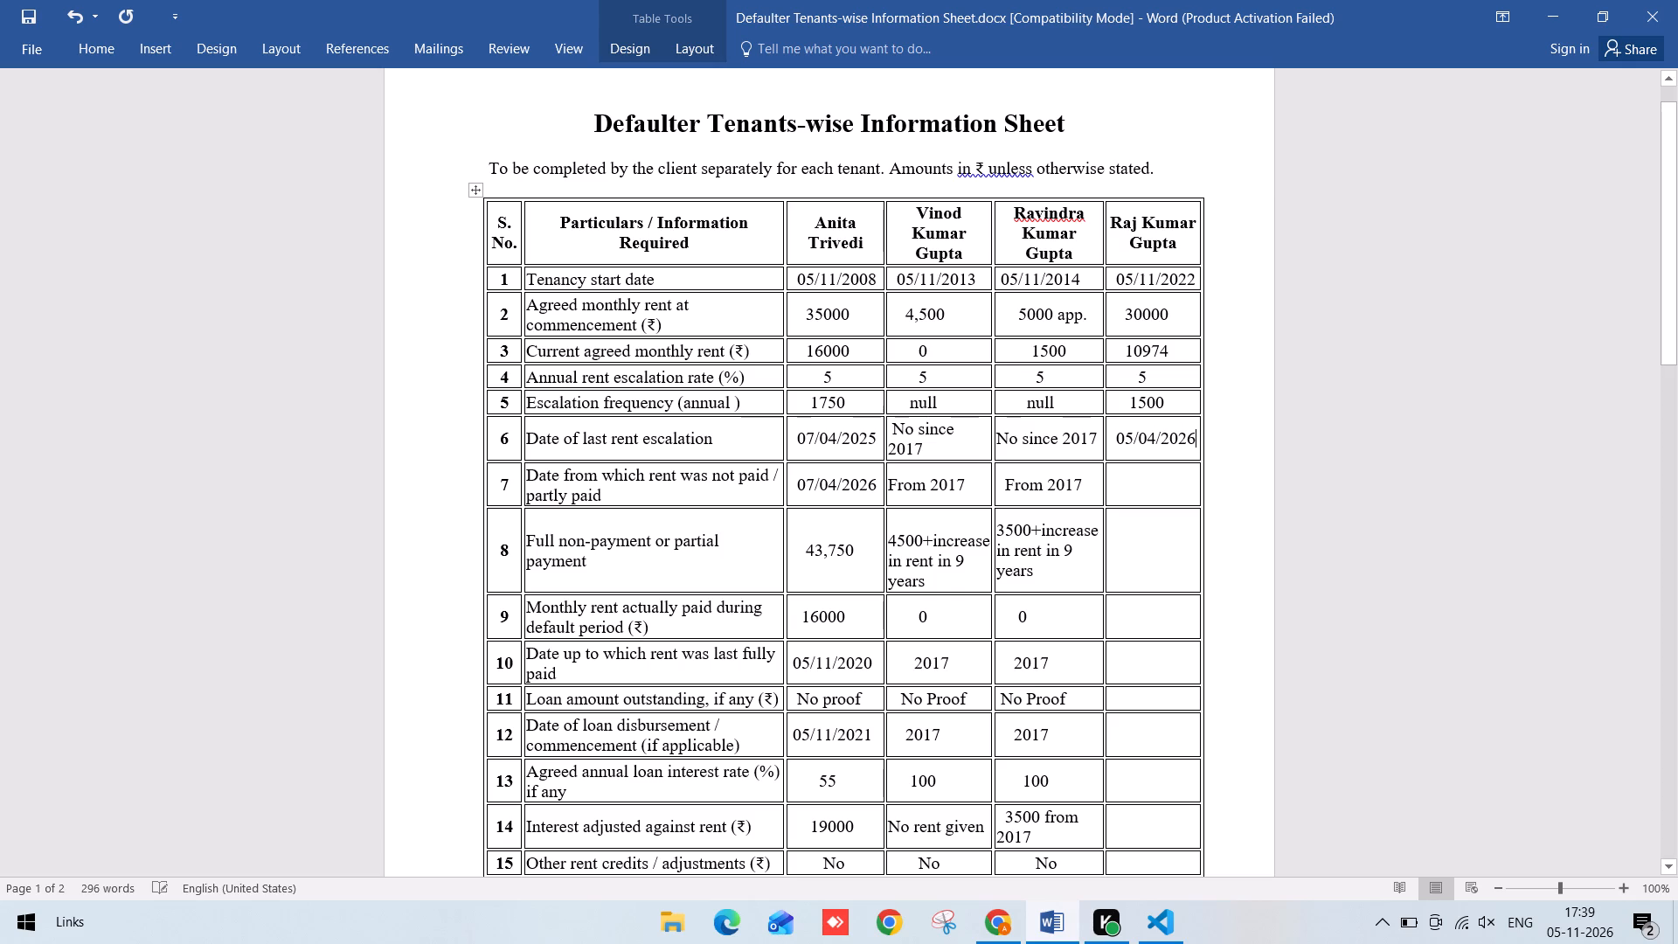
Enter "Partly paid since 2022" in row 7 of the fourth tenant's column, for the date rent was not or partly paid.
click(1140, 496)
key(space)
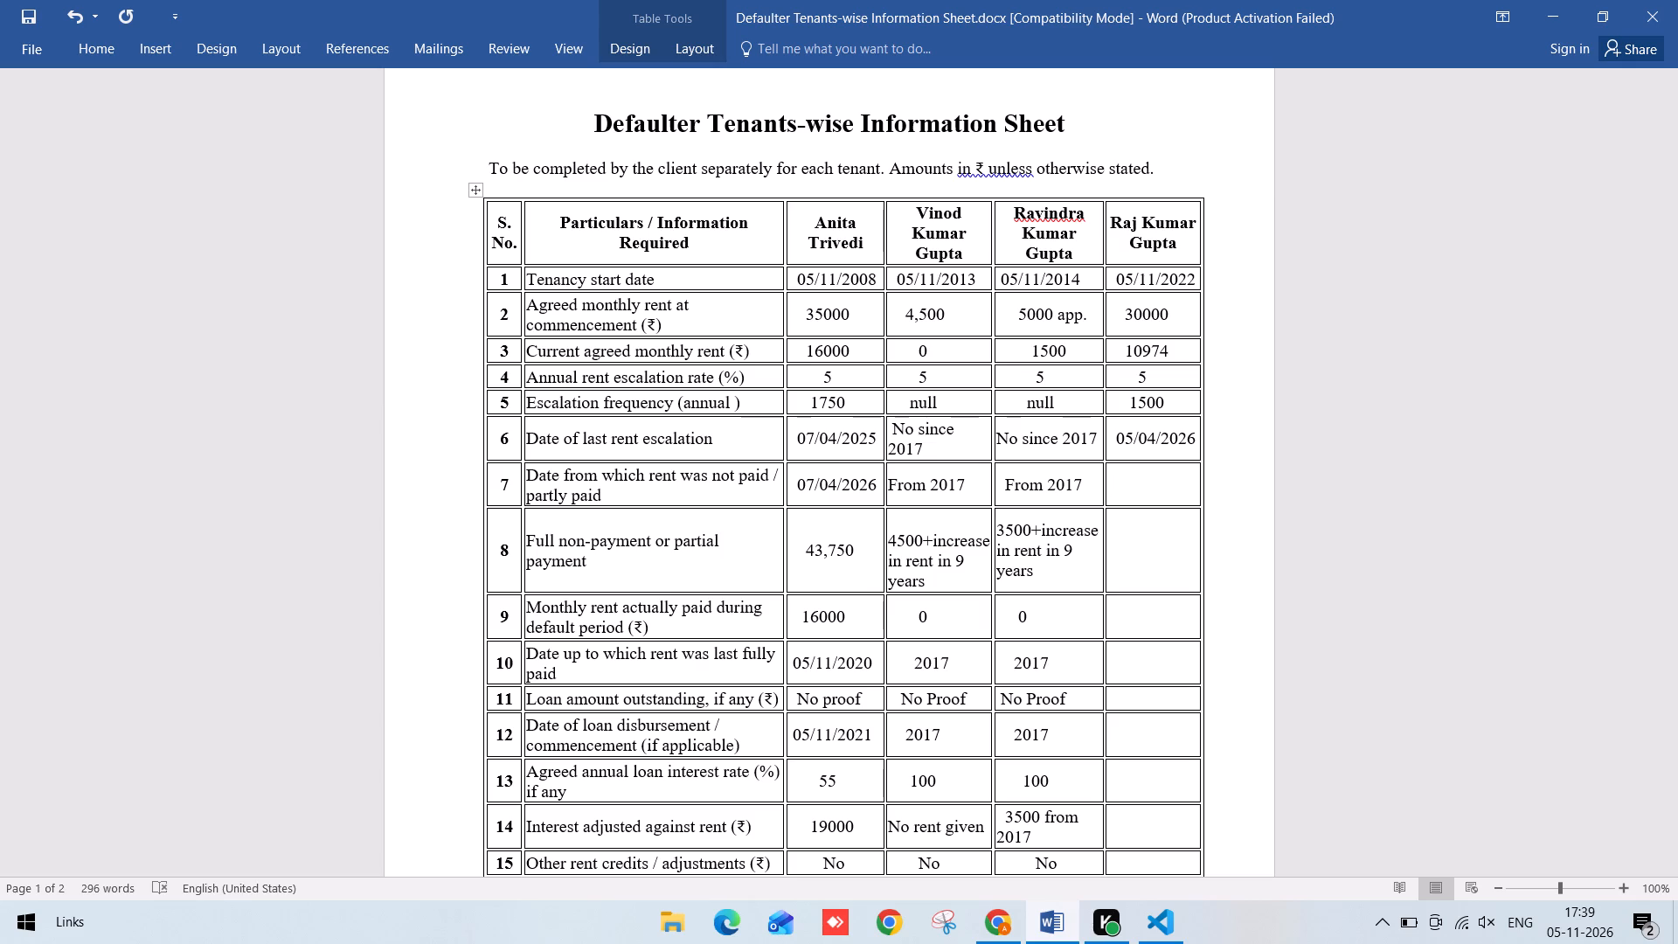
key(BackSpace)
text(partly paid)
key(space)
text(since 2022)
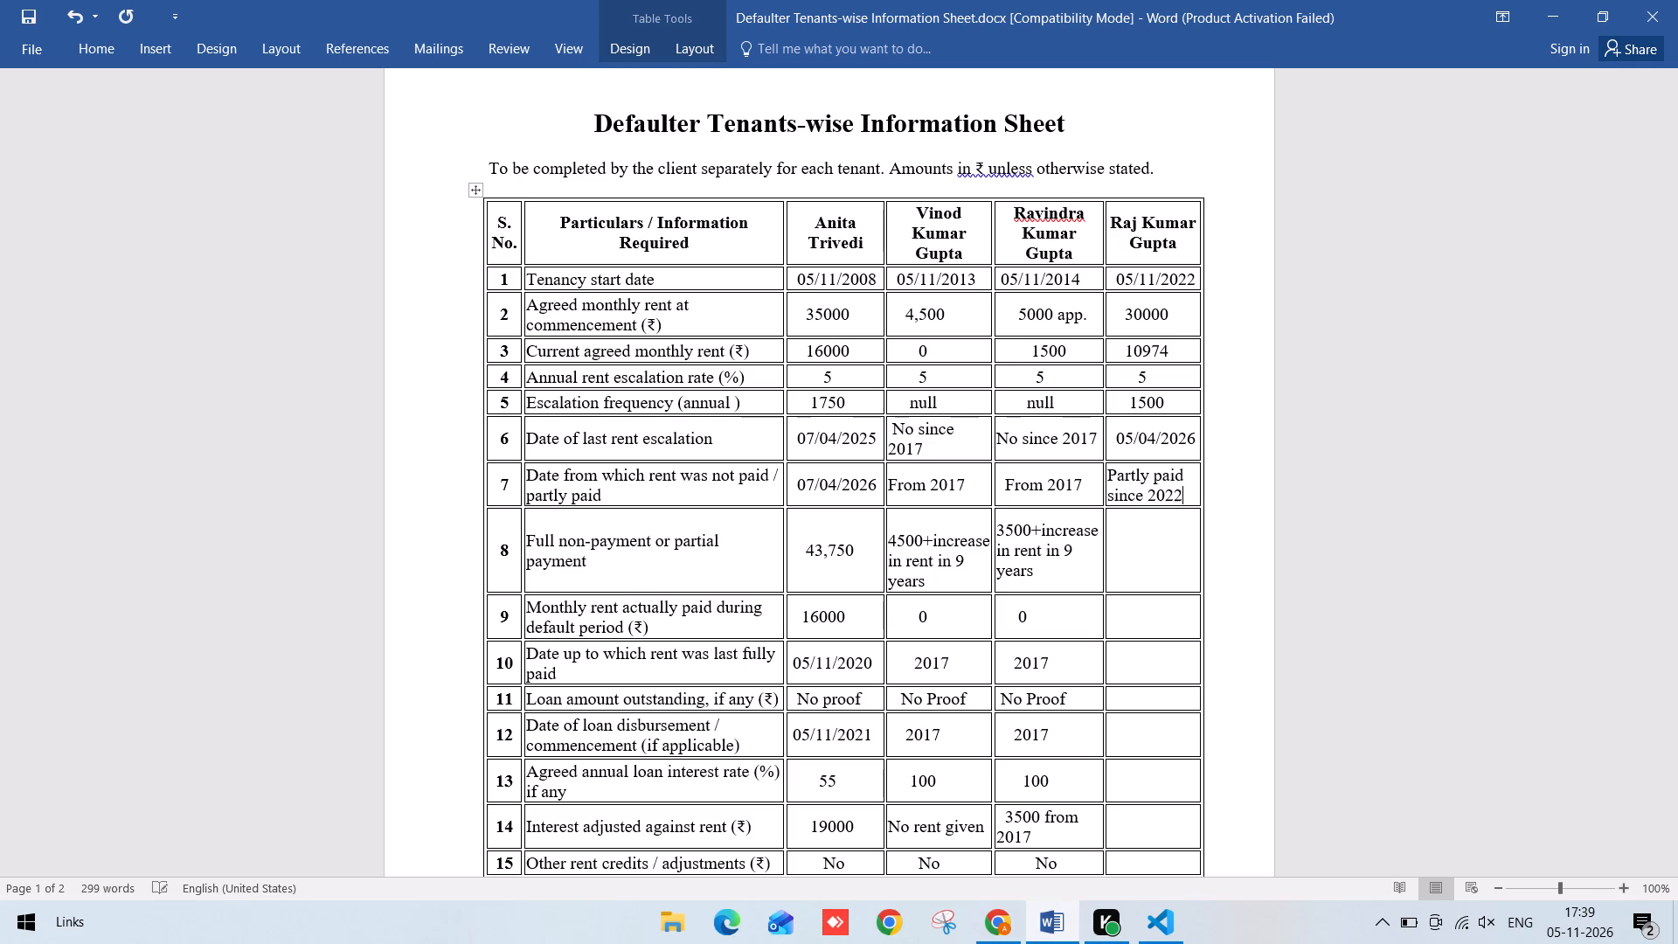
Enter 19000 for full non-payment or partial payment in row 8 of the fourth tenant's column.
click(1129, 538)
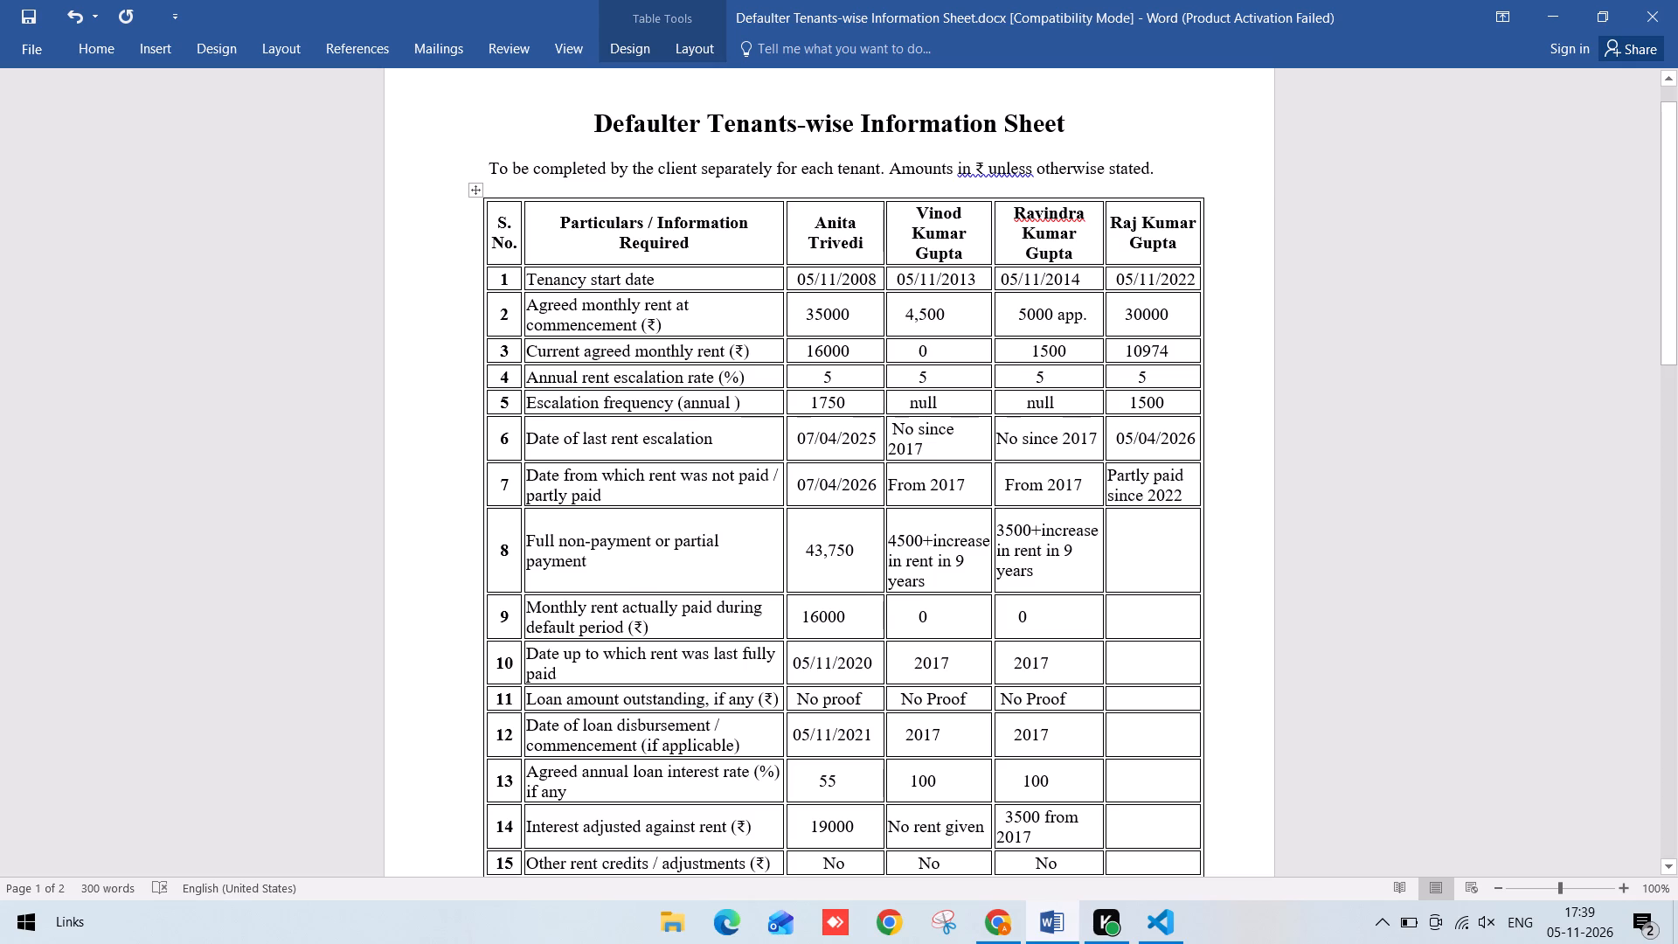
key(space)
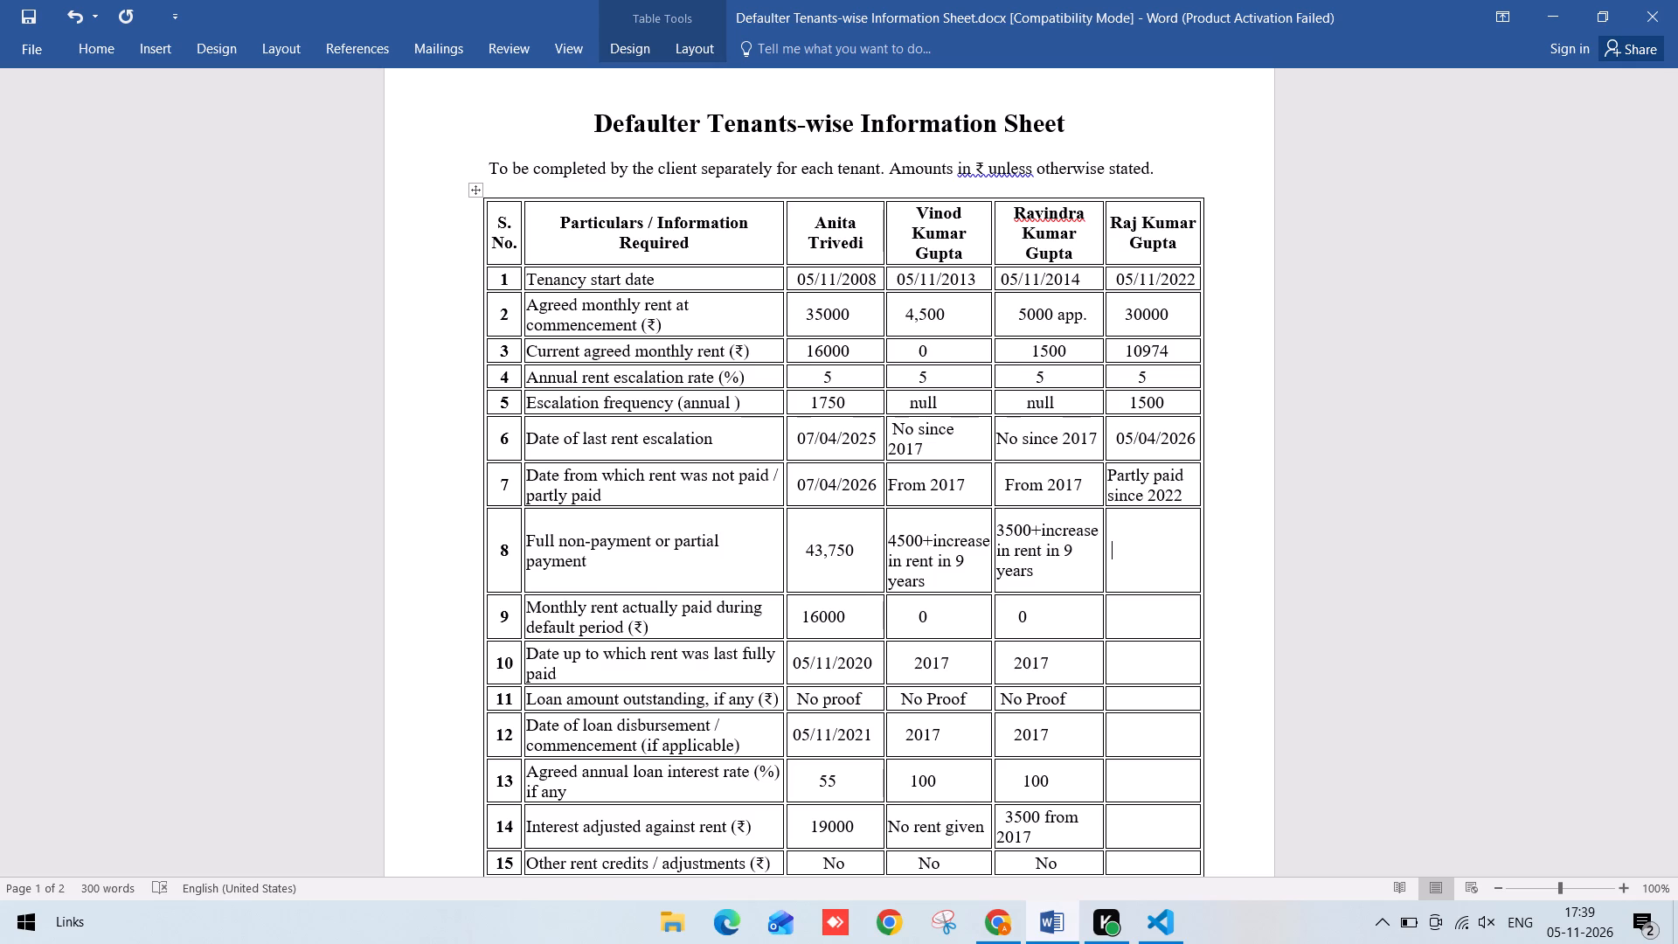
text(19000)
key(BackSpace)
key(0)
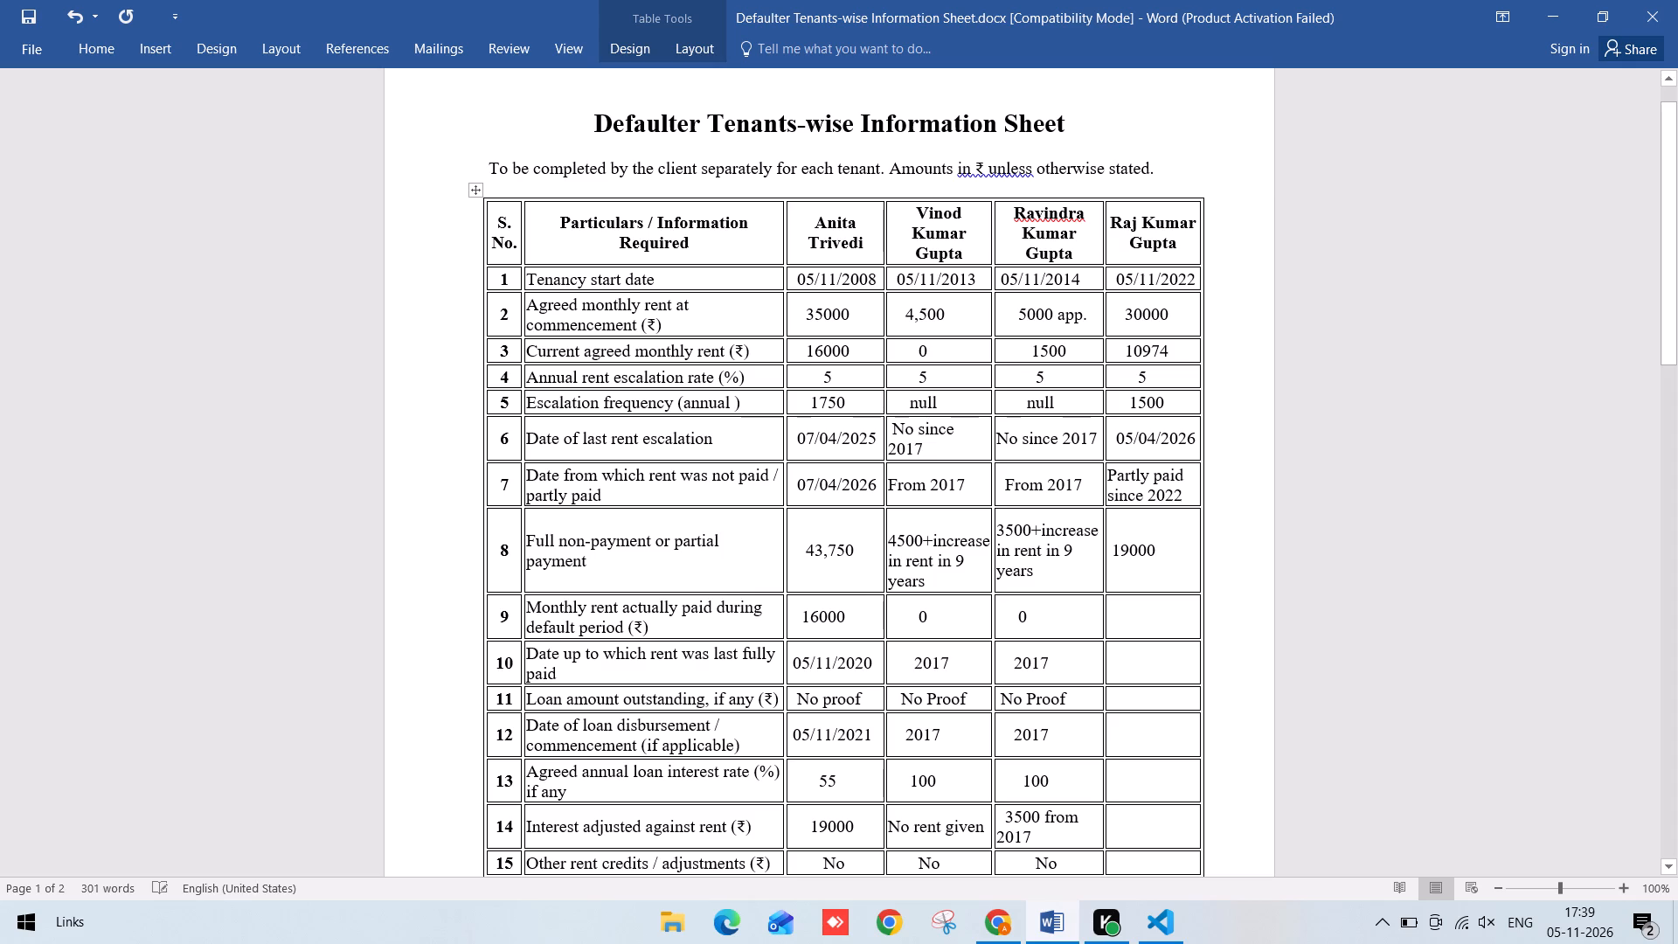
Enter 10974 as the monthly rent the fourth tenant actually paid during the default period, in row 9.
click(1137, 619)
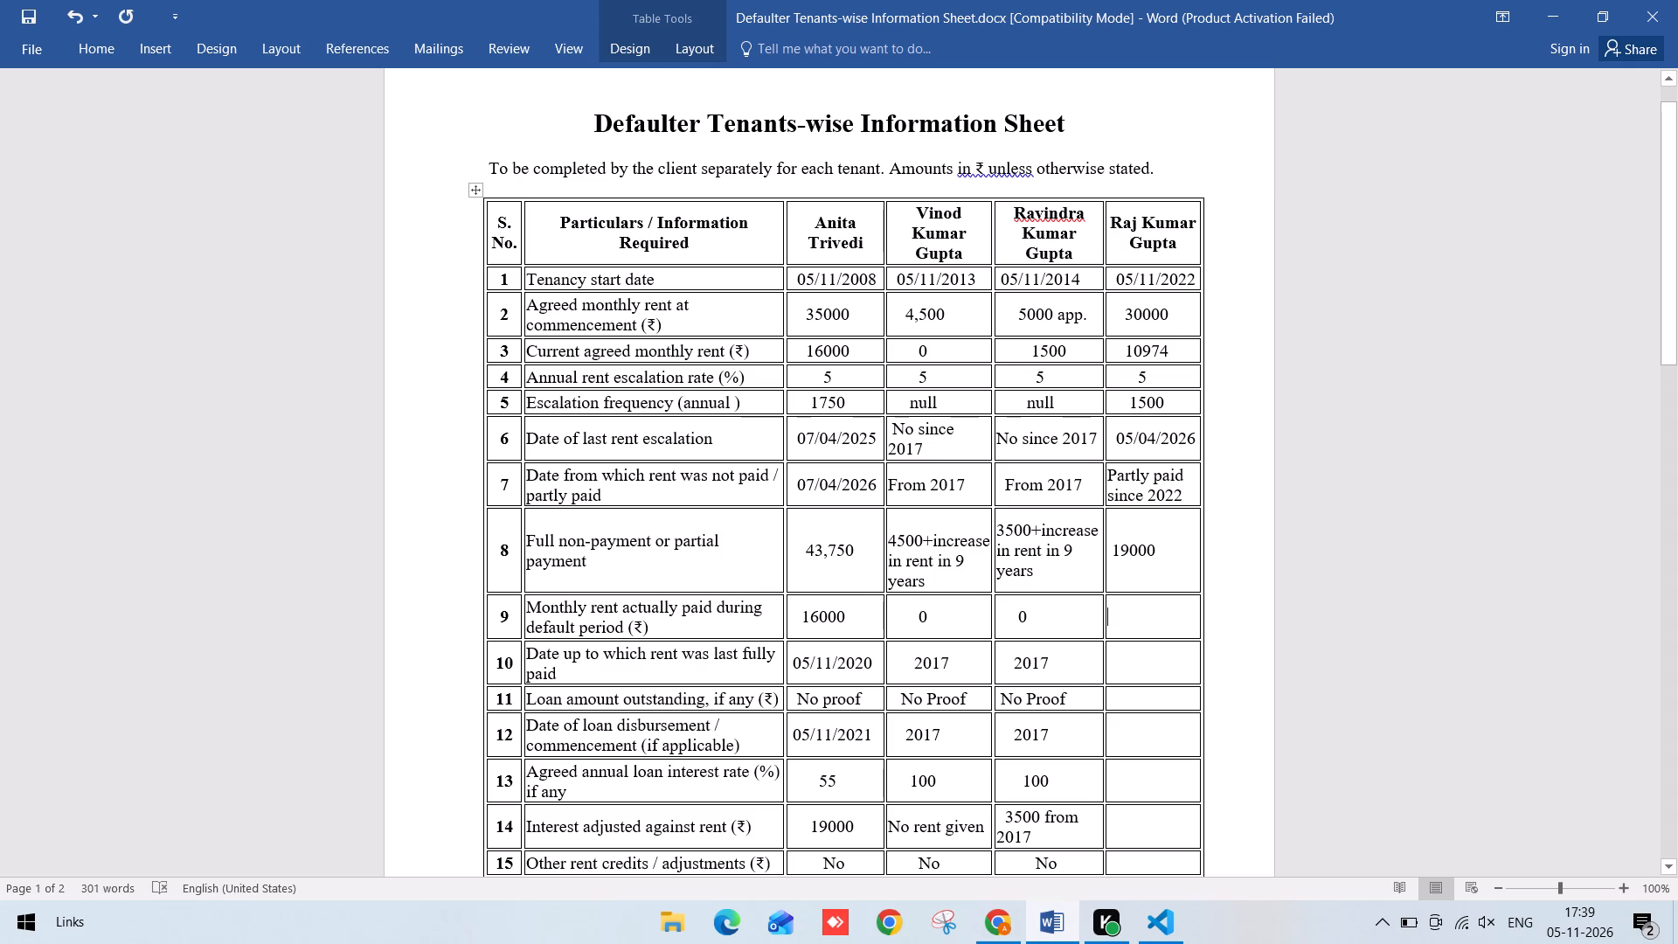
click(1137, 619)
key(space)
key(space)
key(space)
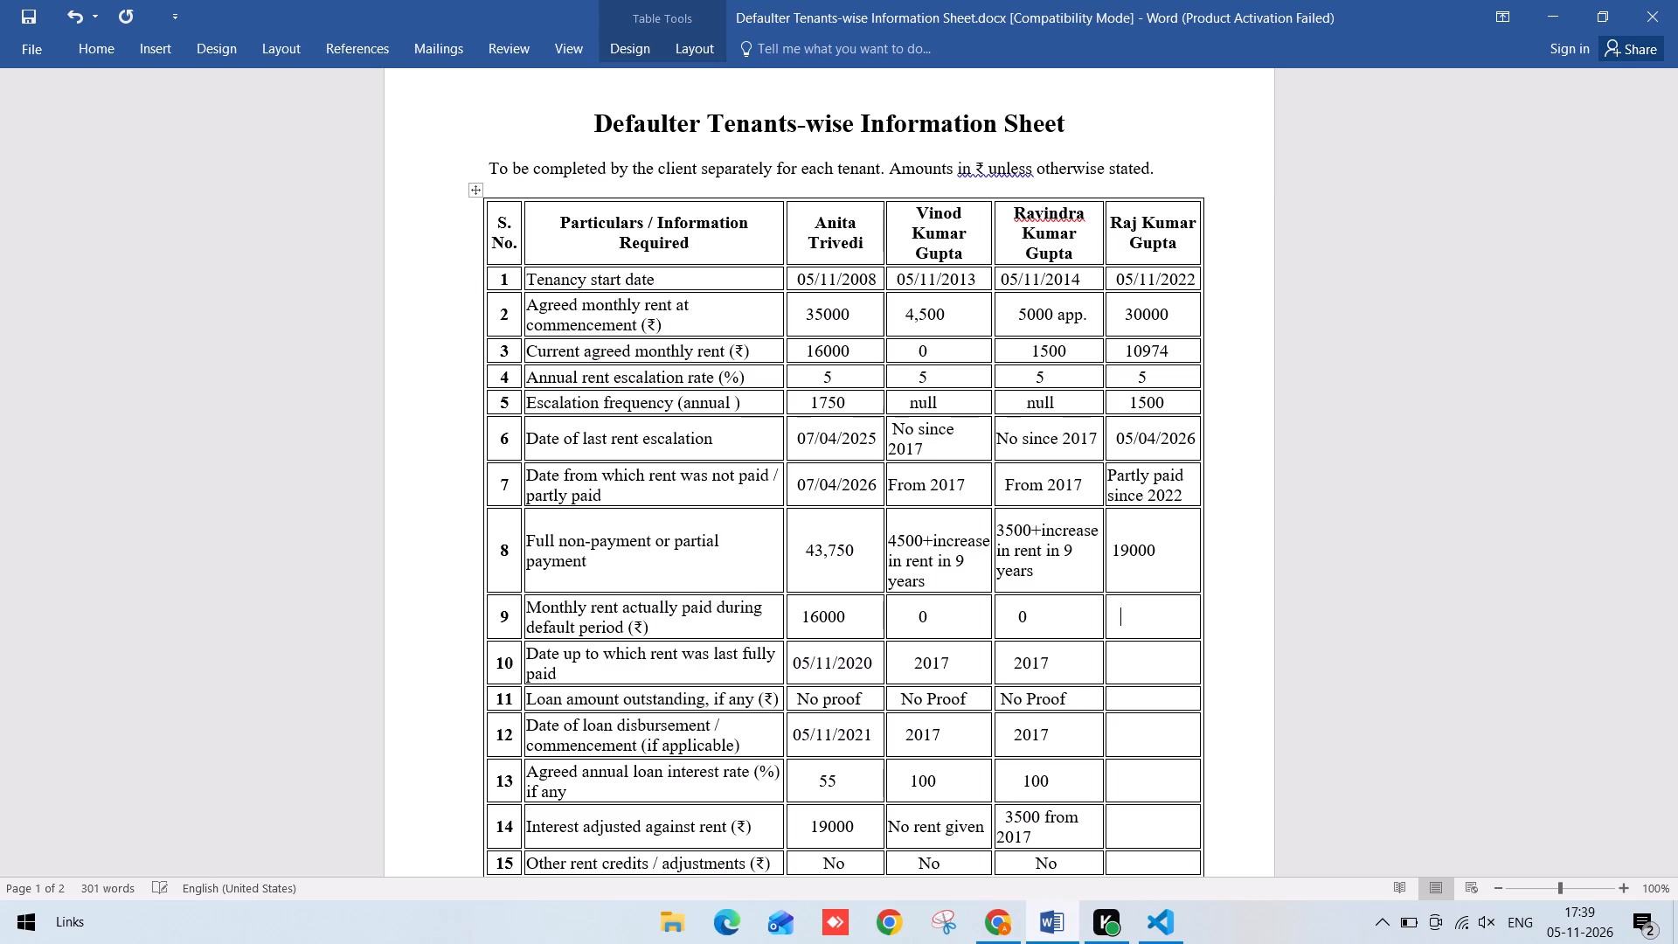
key(BackSpace)
text(10)
text(974)
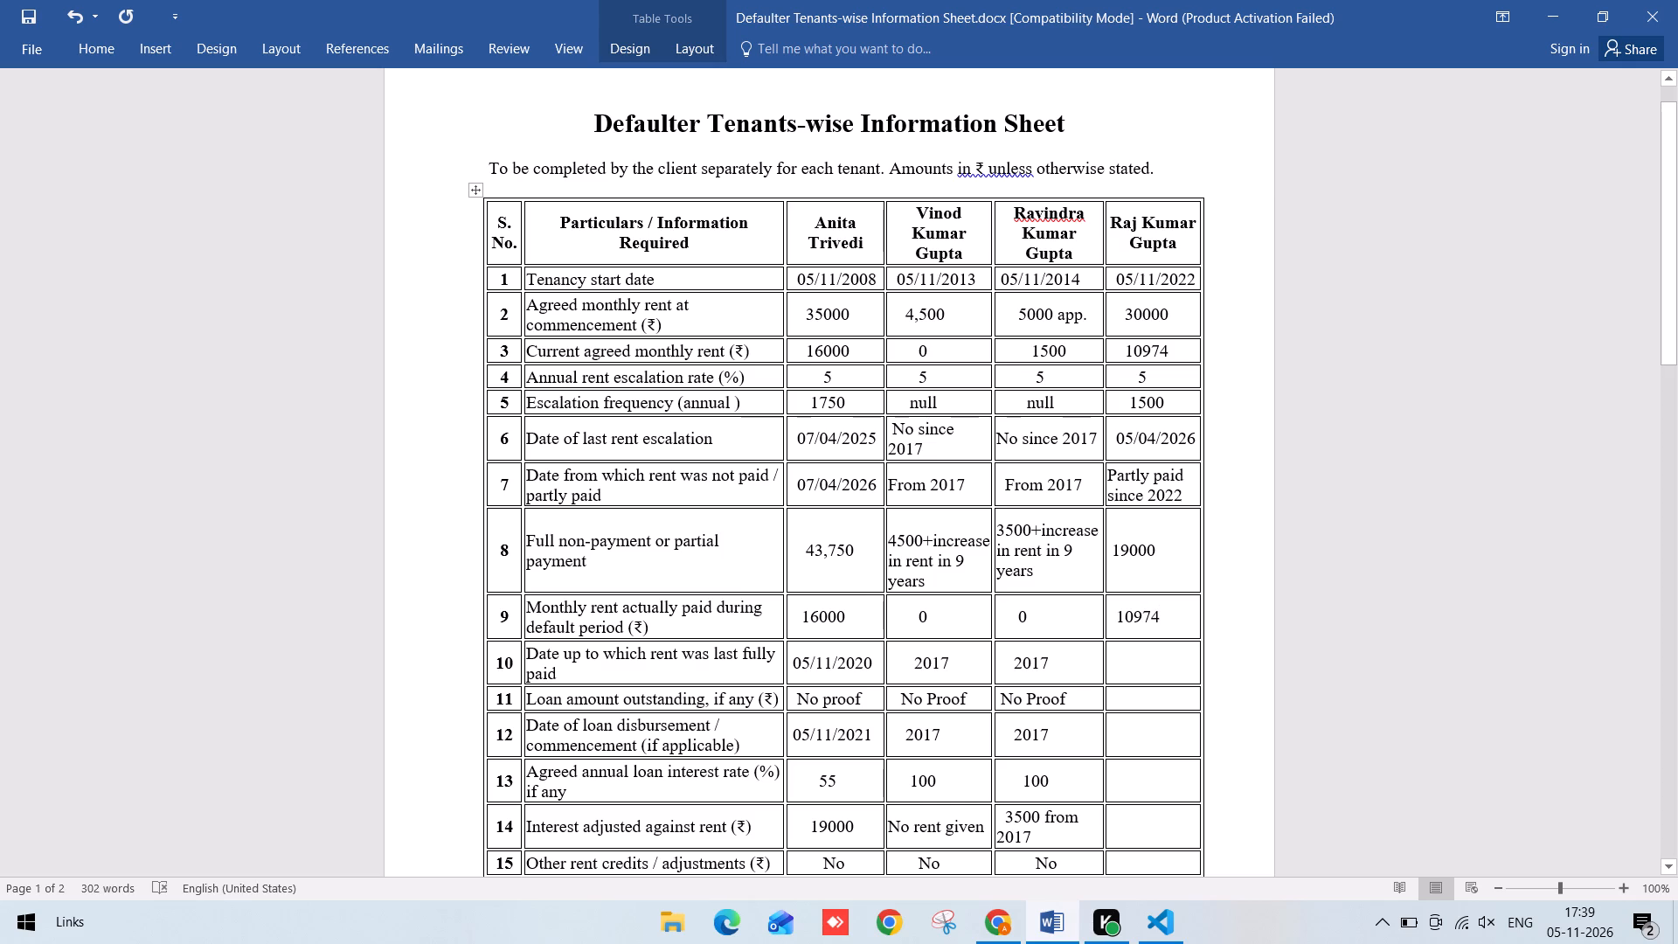
Enter "never" in row 10 of the fourth tenant's column, for the date up to which rent was last fully paid.
click(1141, 670)
key(space)
key(space)
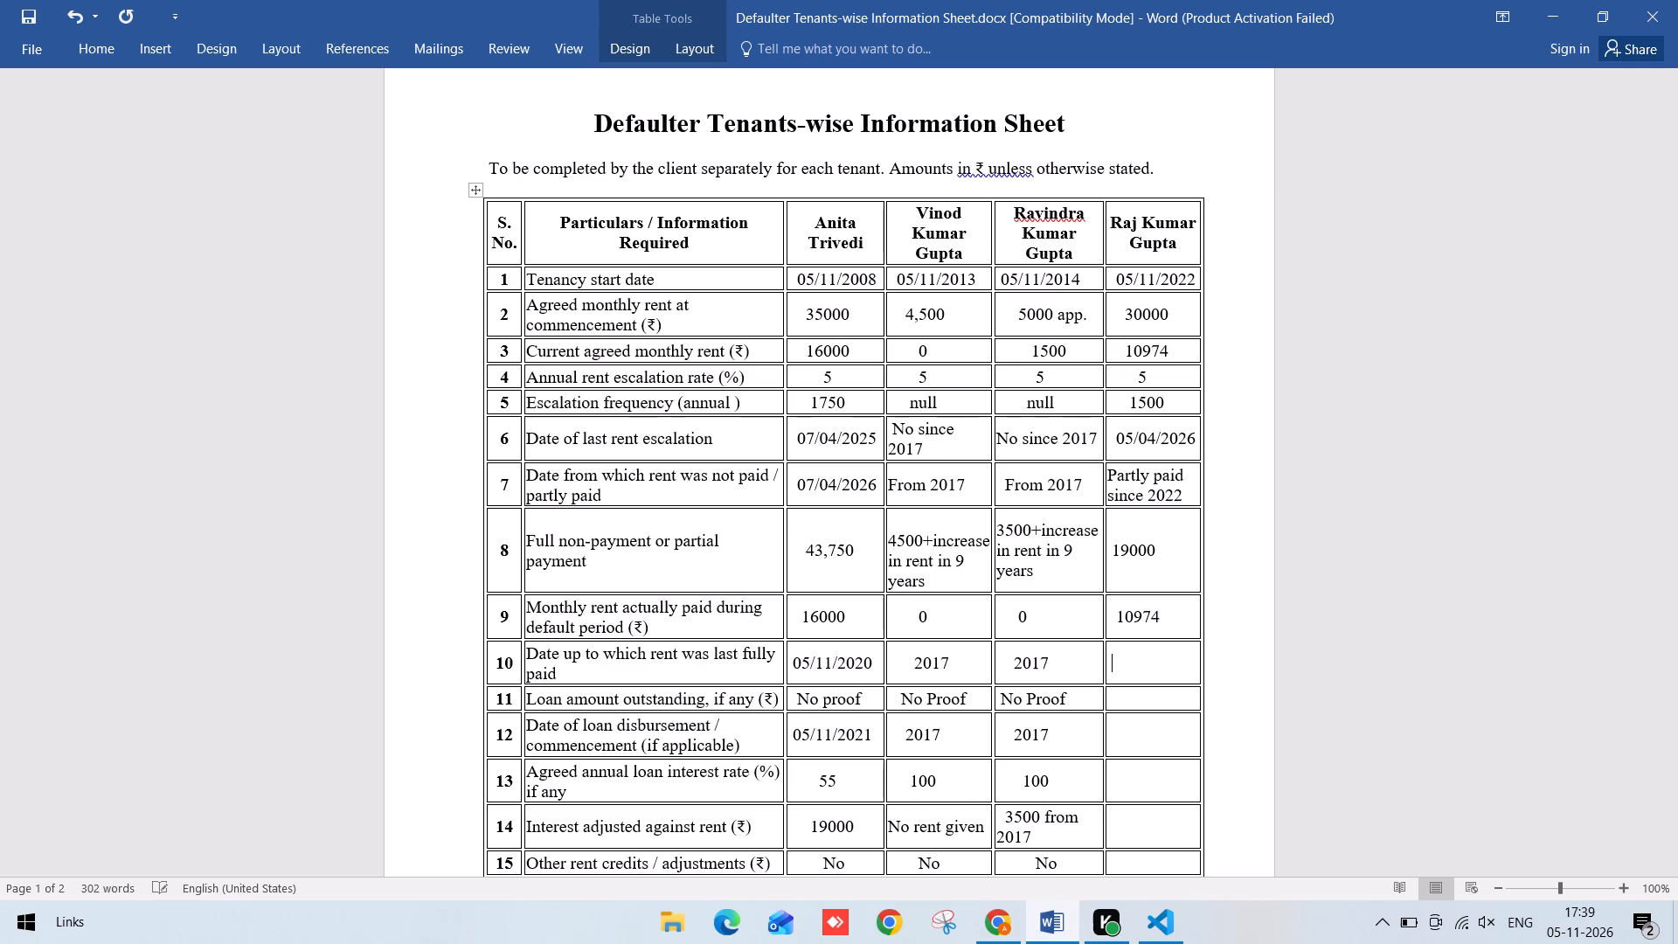
key(space)
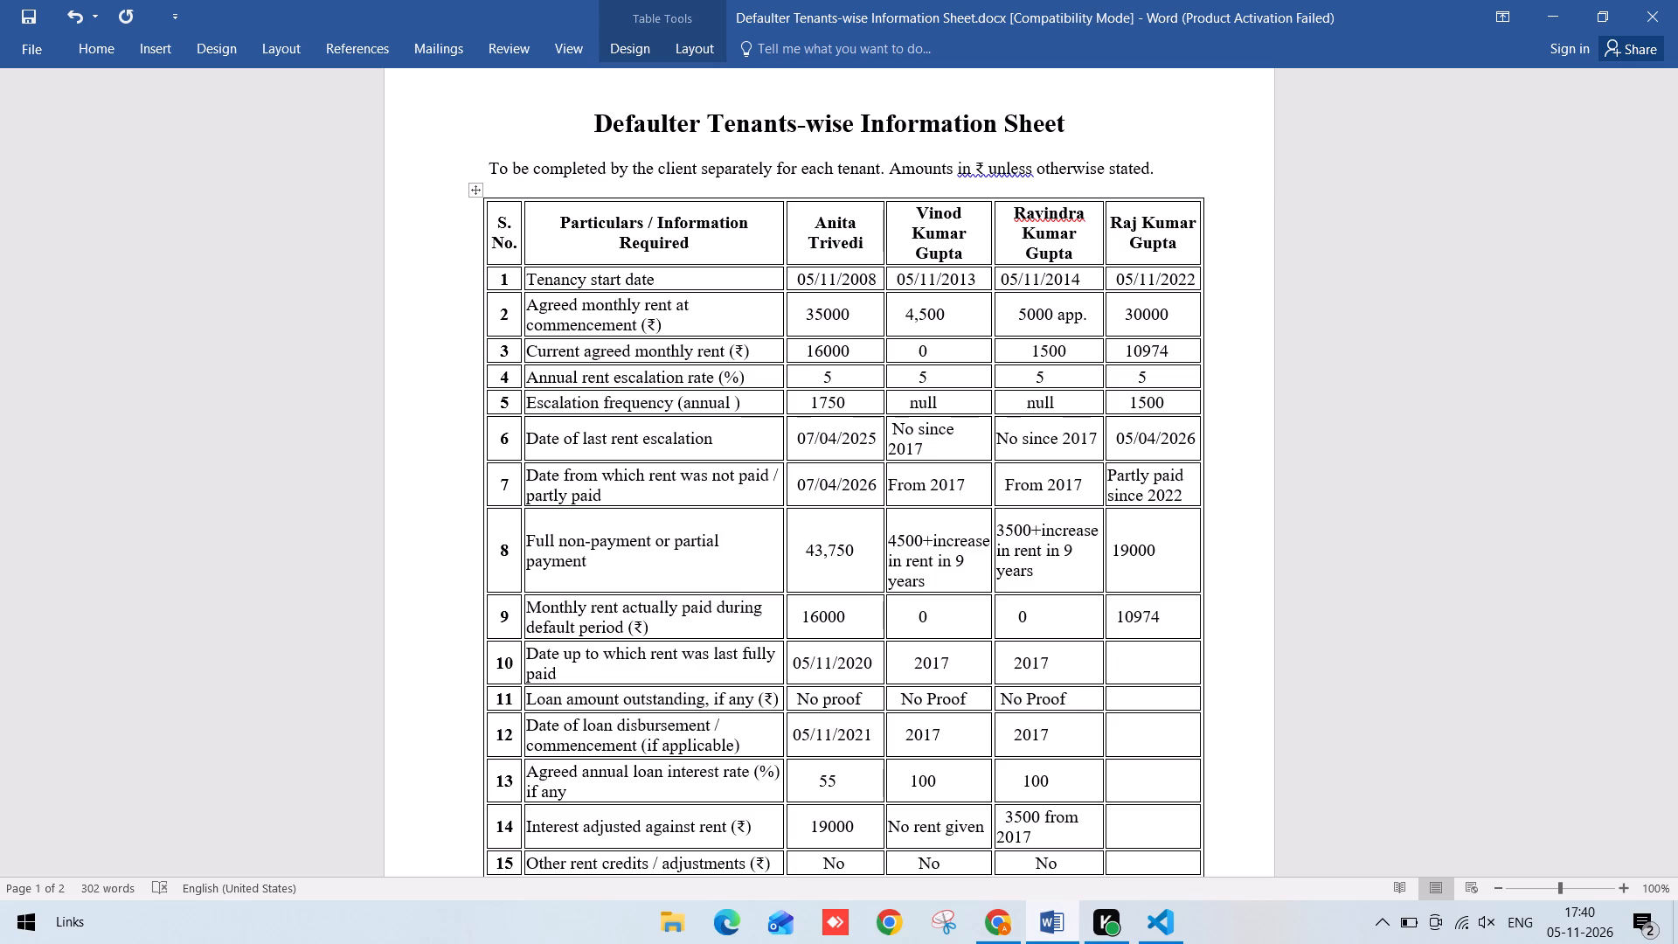
text(2022)
key(BackSpace)
key(BackSpace)
key(BackSpace)
key(BackSpace)
text(nwvw)
key(BackSpace)
key(BackSpace)
key(BackSpace)
text(ever)
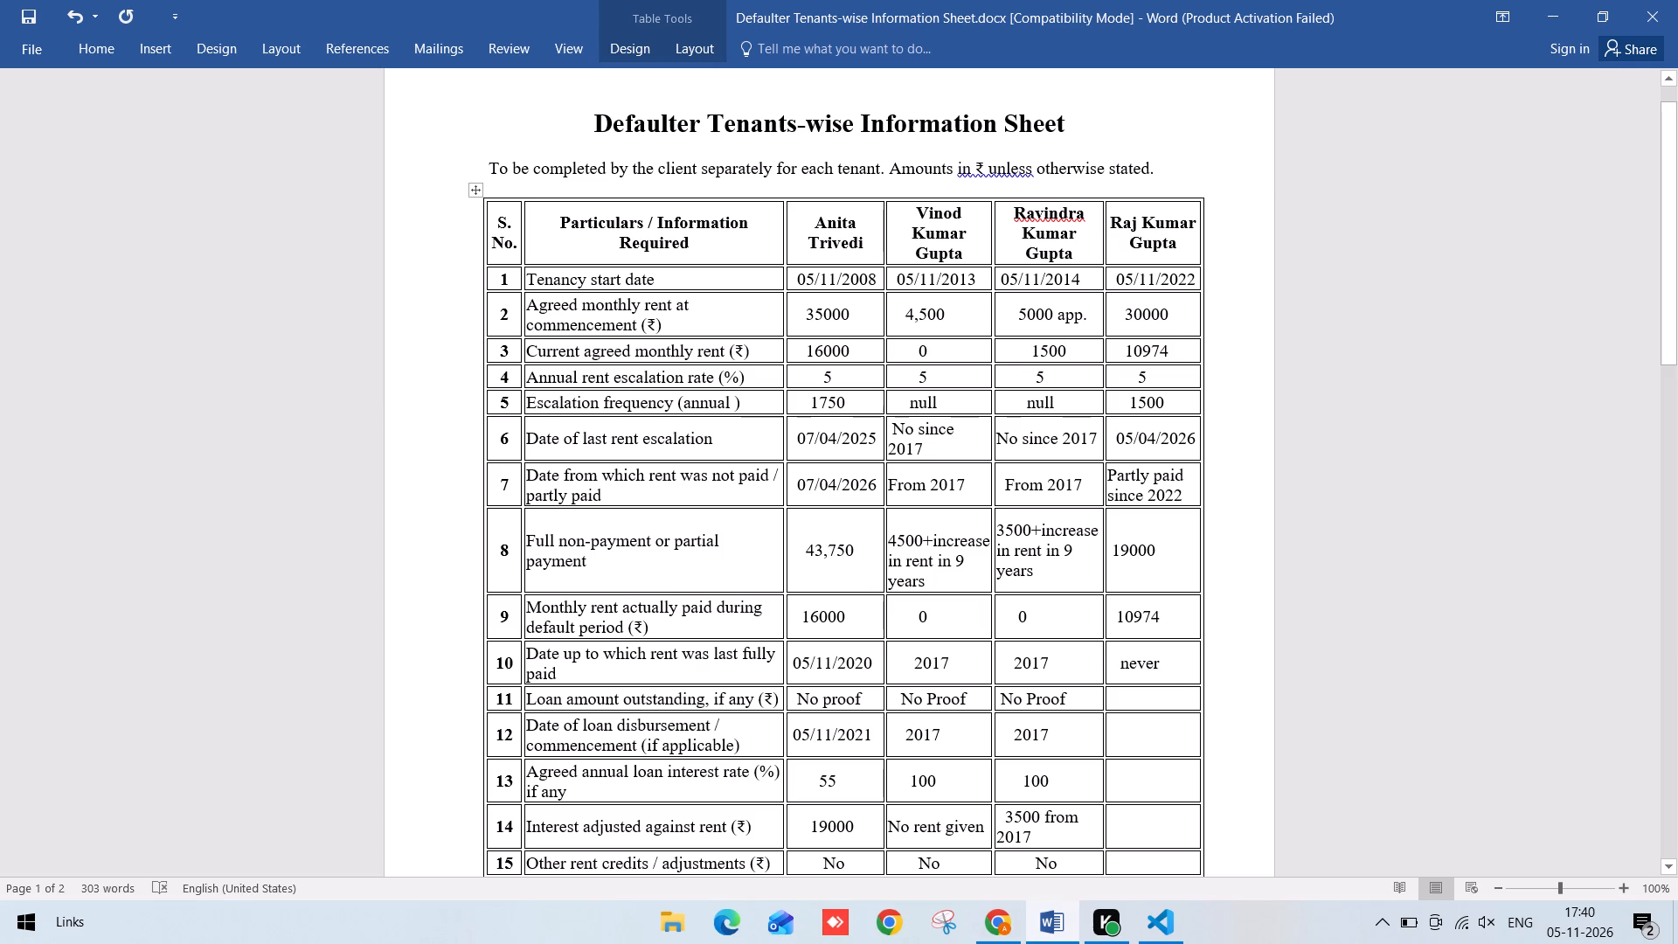
Enter "No Proof" as the fourth tenant's outstanding loan amount in row 11.
click(1142, 711)
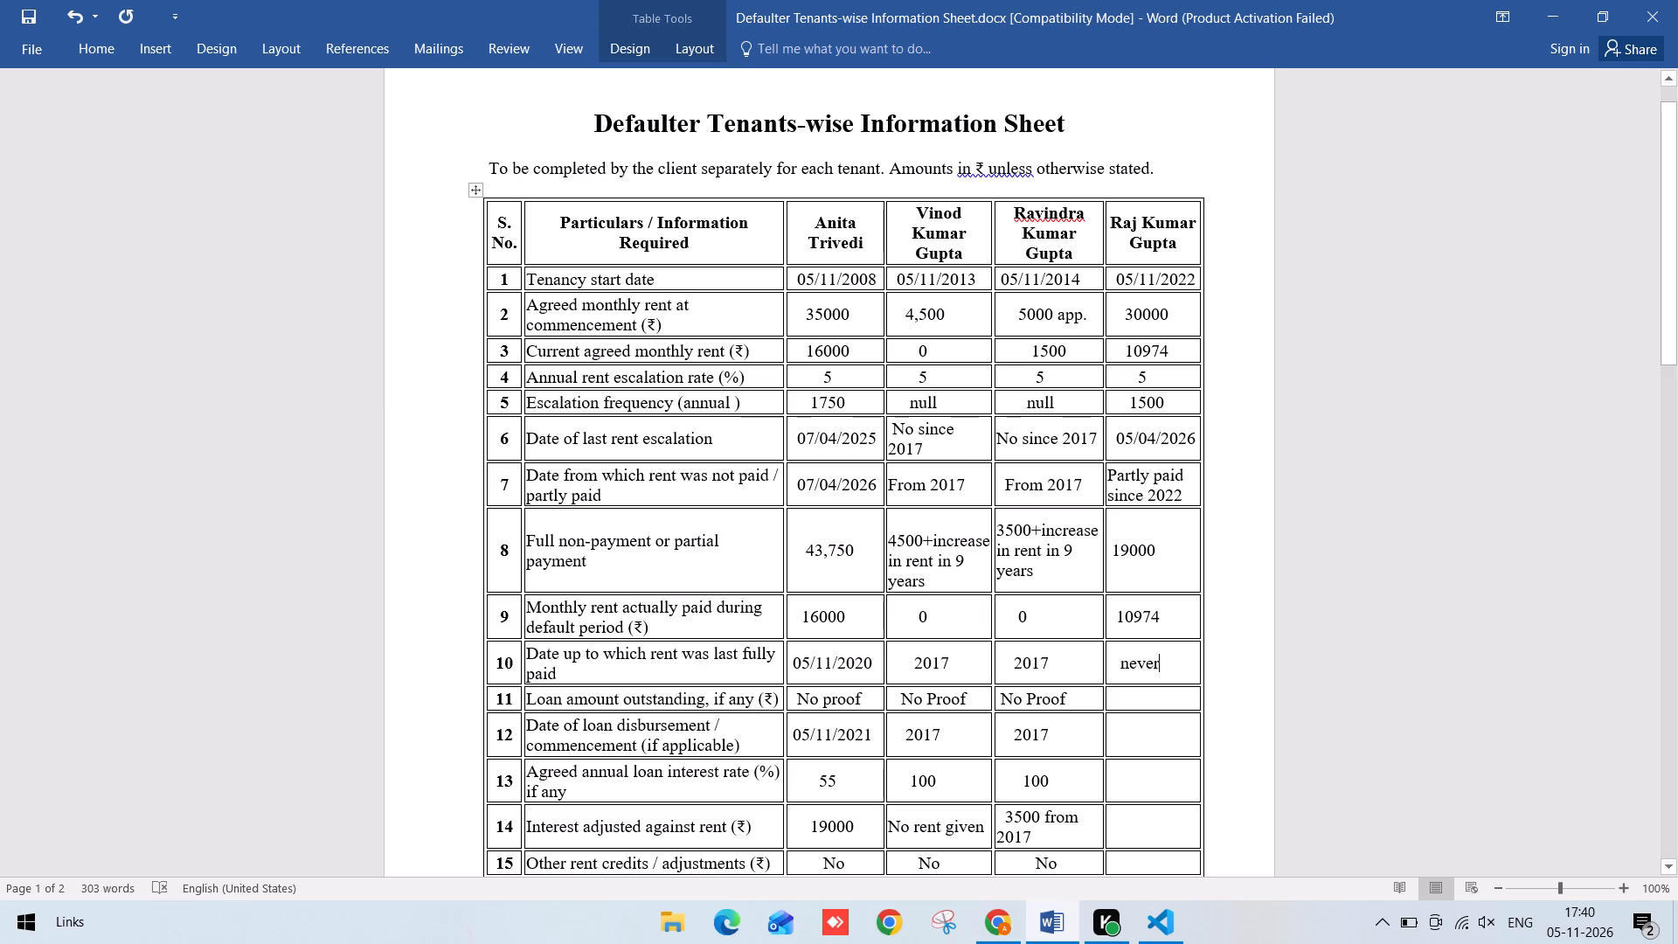
click(1142, 700)
key(b)
key(BackSpace)
key(n)
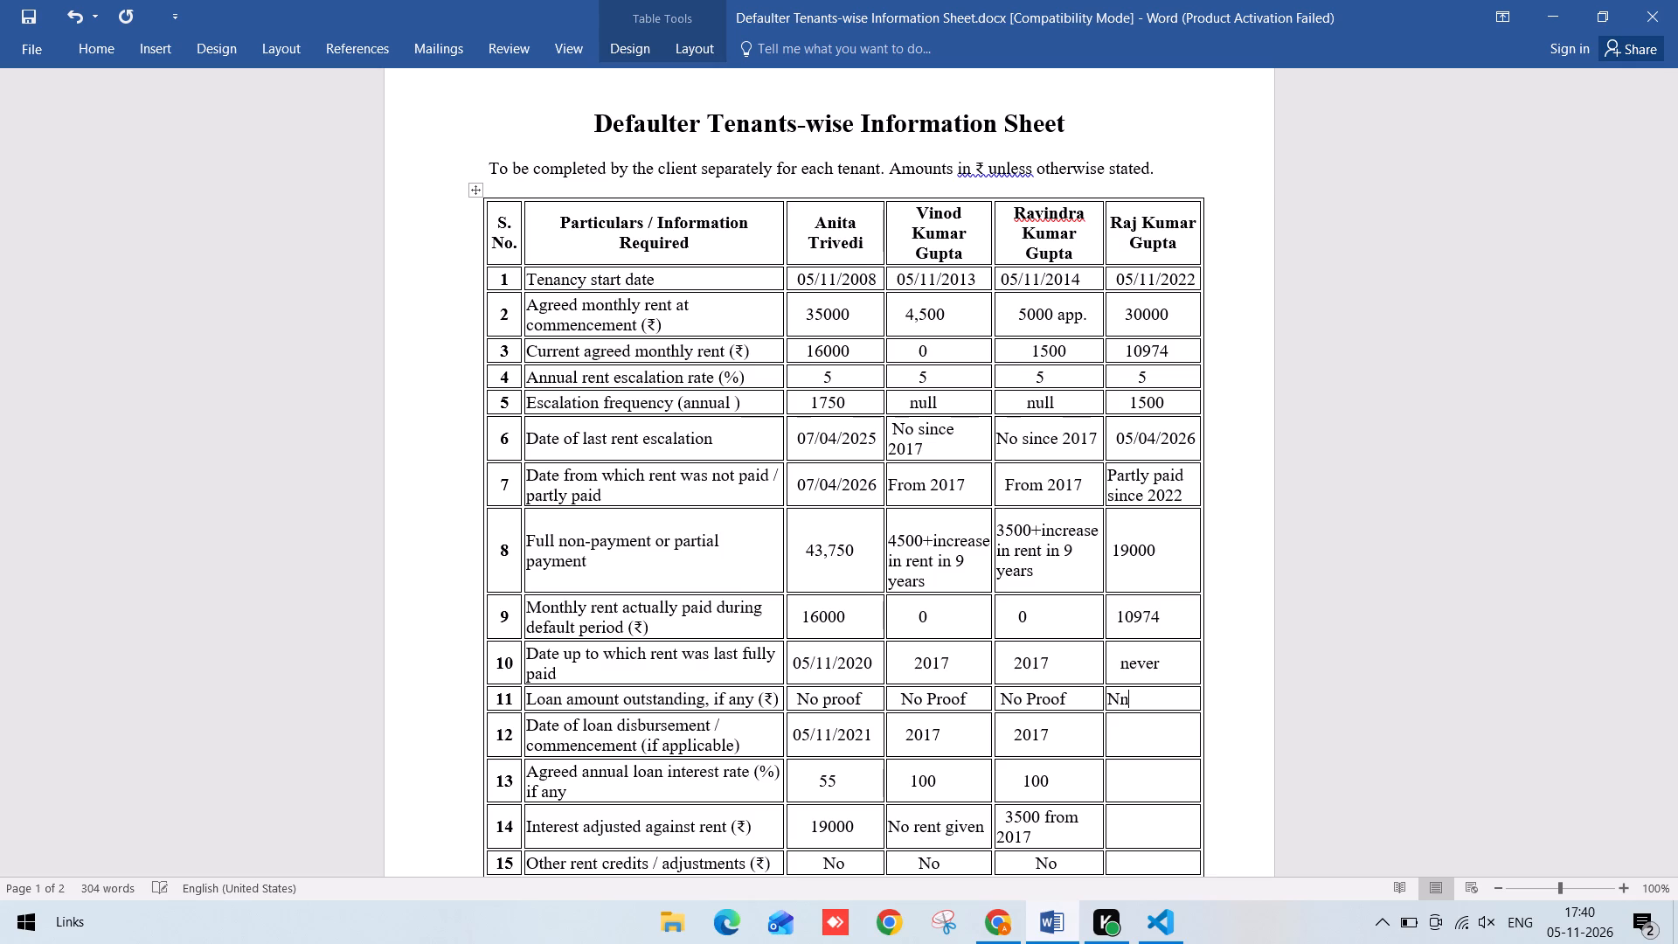
key(BackSpace)
key(BackSpace)
text(roof)
key(BackSpace)
key(BackSpace)
key(BackSpace)
key(BackSpace)
key(BackSpace)
key(BackSpace)
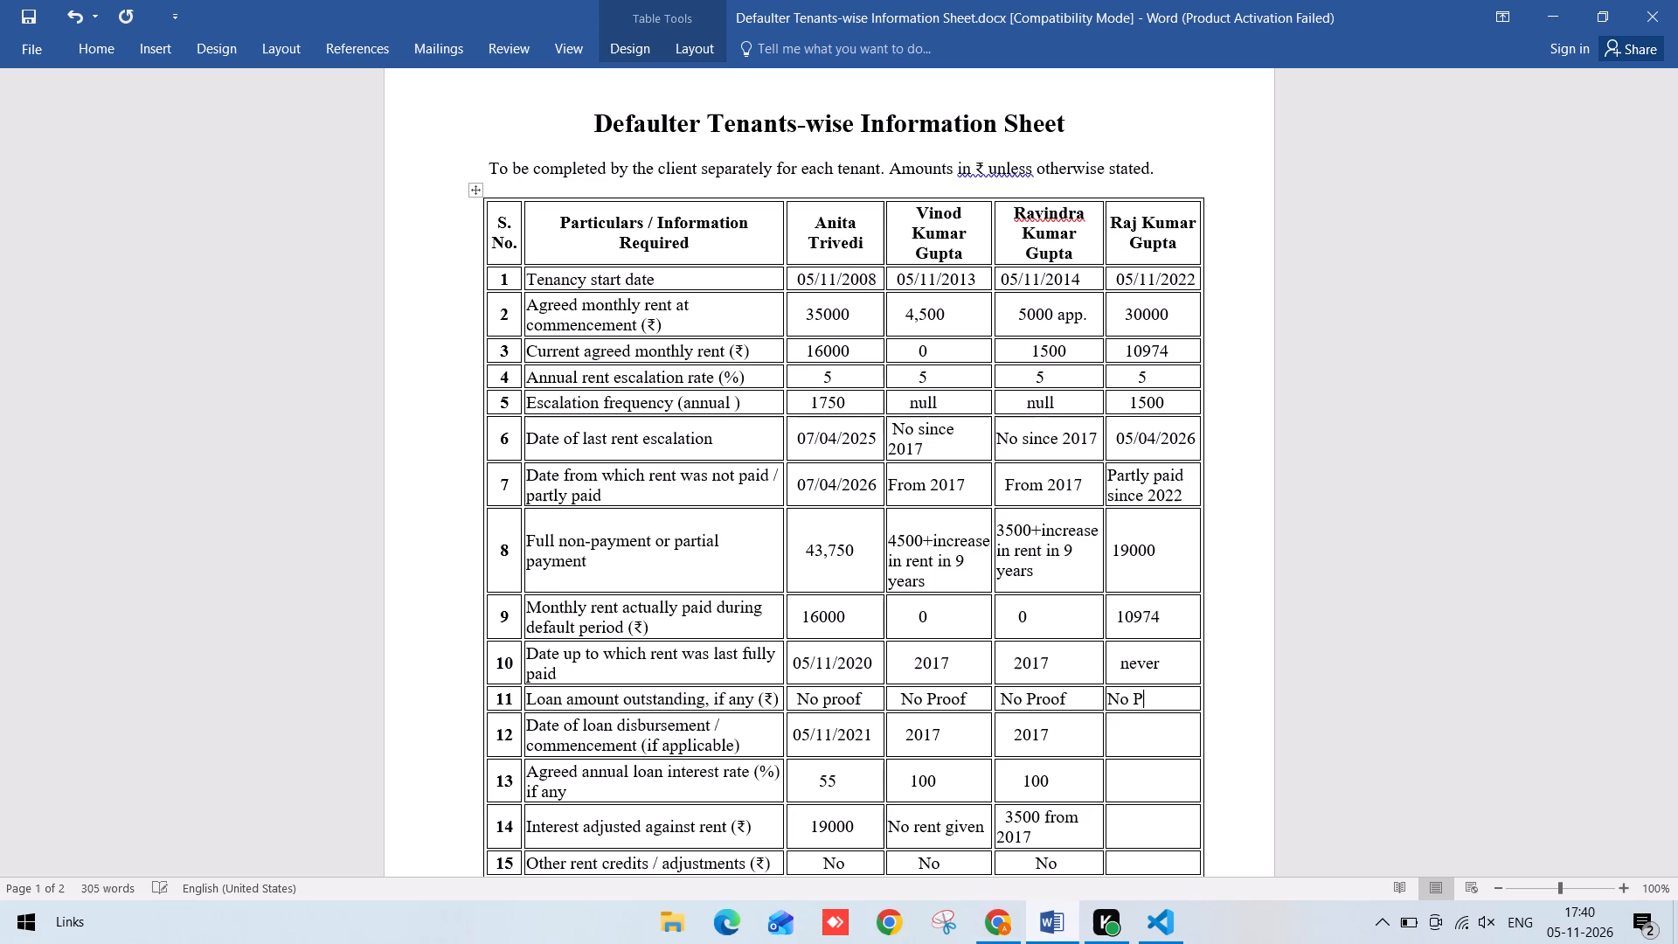
text(roof)
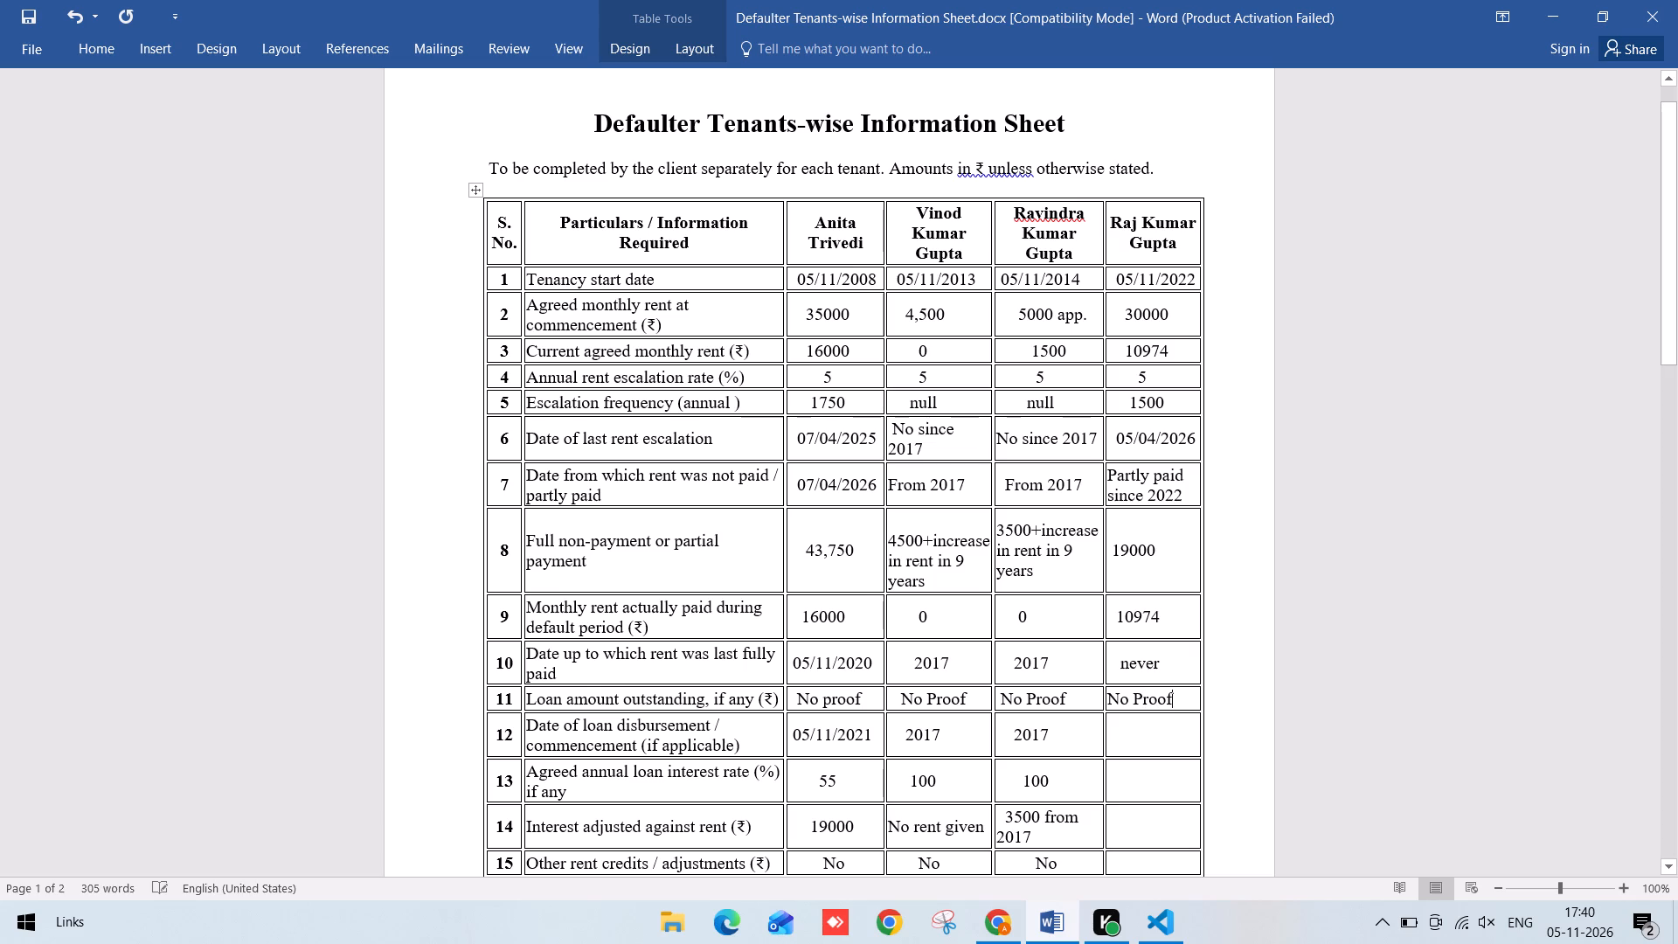
Enter 2022 as the fourth tenant's date of loan disbursement or commencement in row 12, slightly indented.
click(1144, 739)
key(space)
key(space)
key(space)
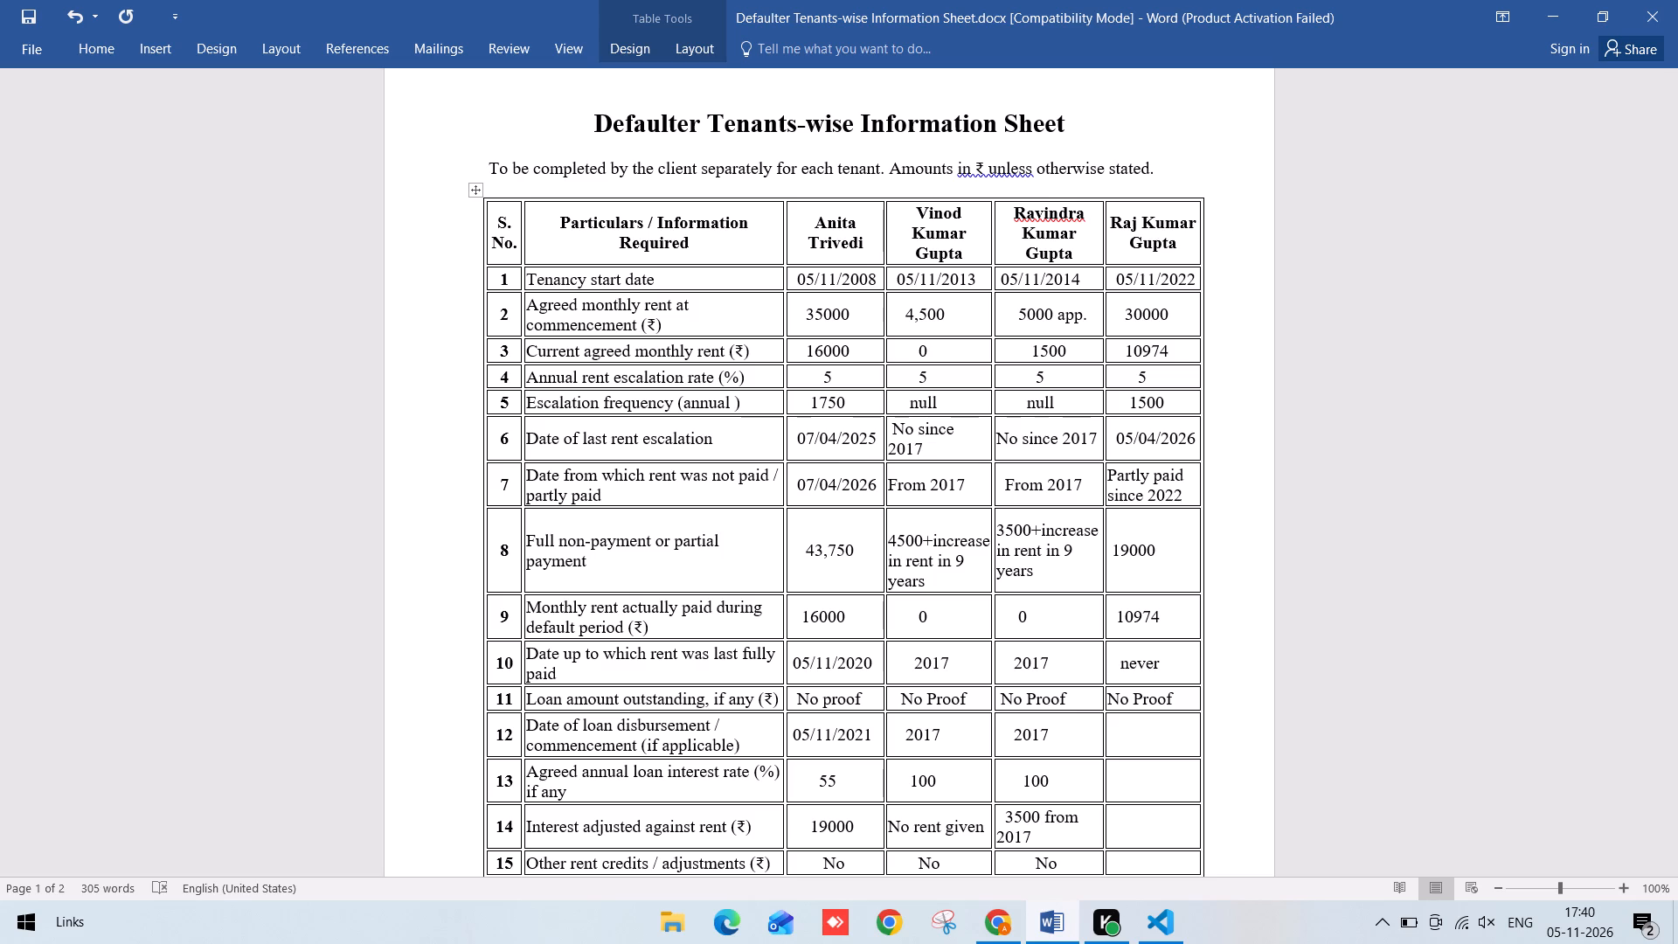
text(2022)
Enter 33 as the fourth tenant's agreed annual loan interest rate in row 13, indented toward the cell's middle.
drag(1677, 221, 1666, 296)
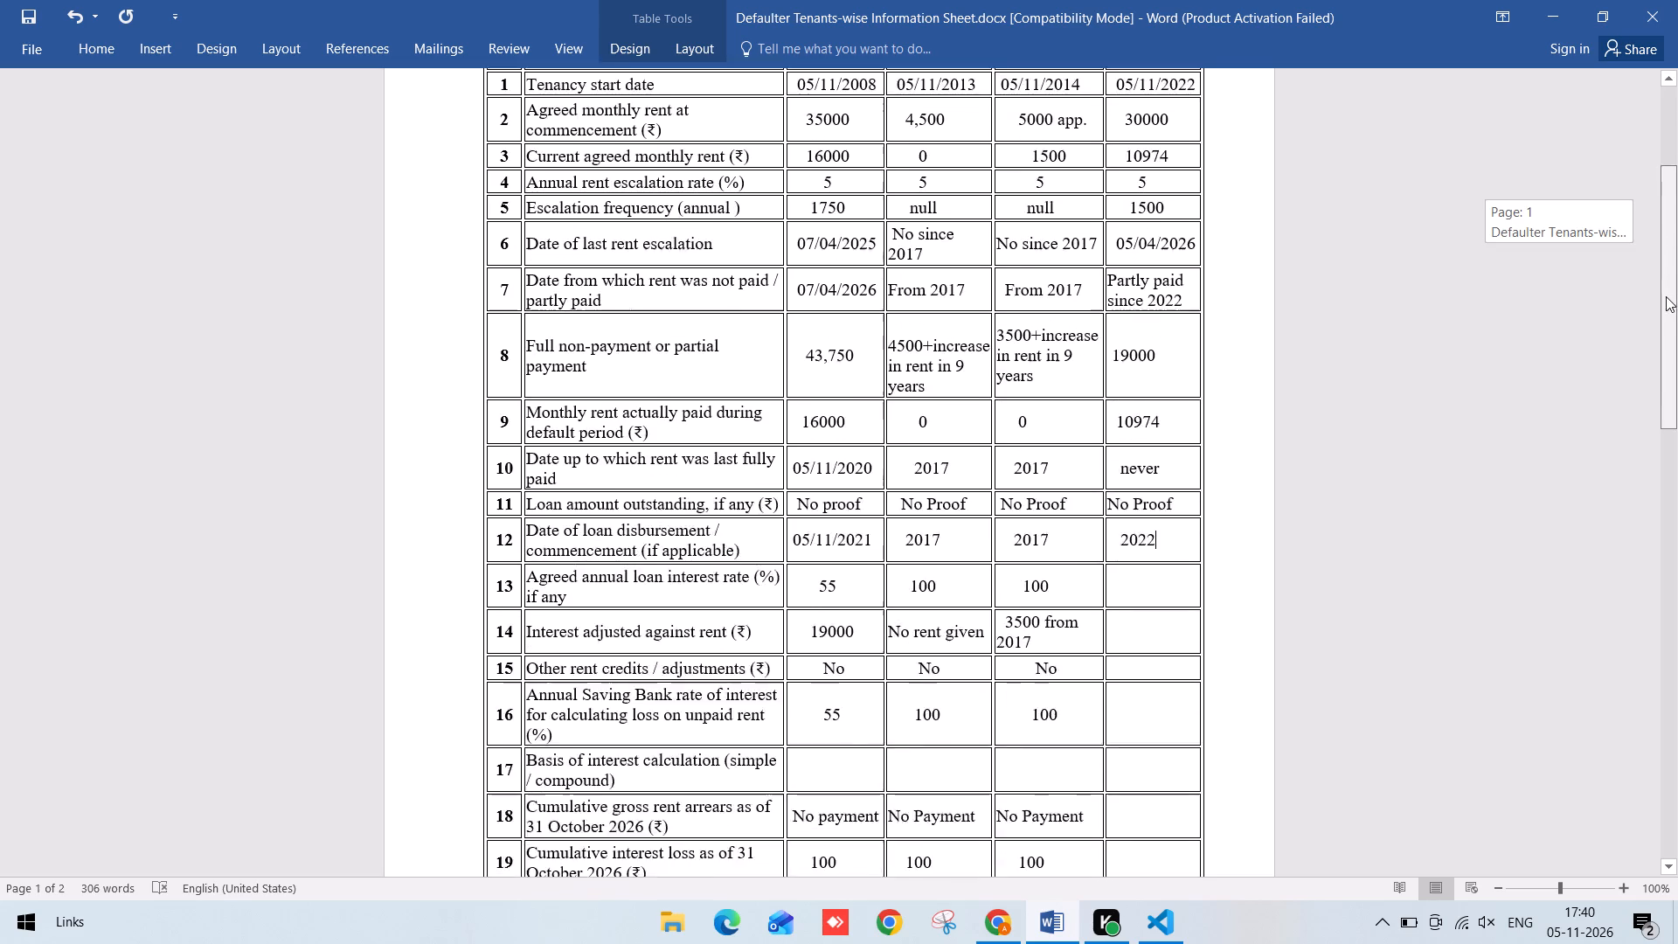
drag(1666, 296, 1656, 341)
click(1149, 423)
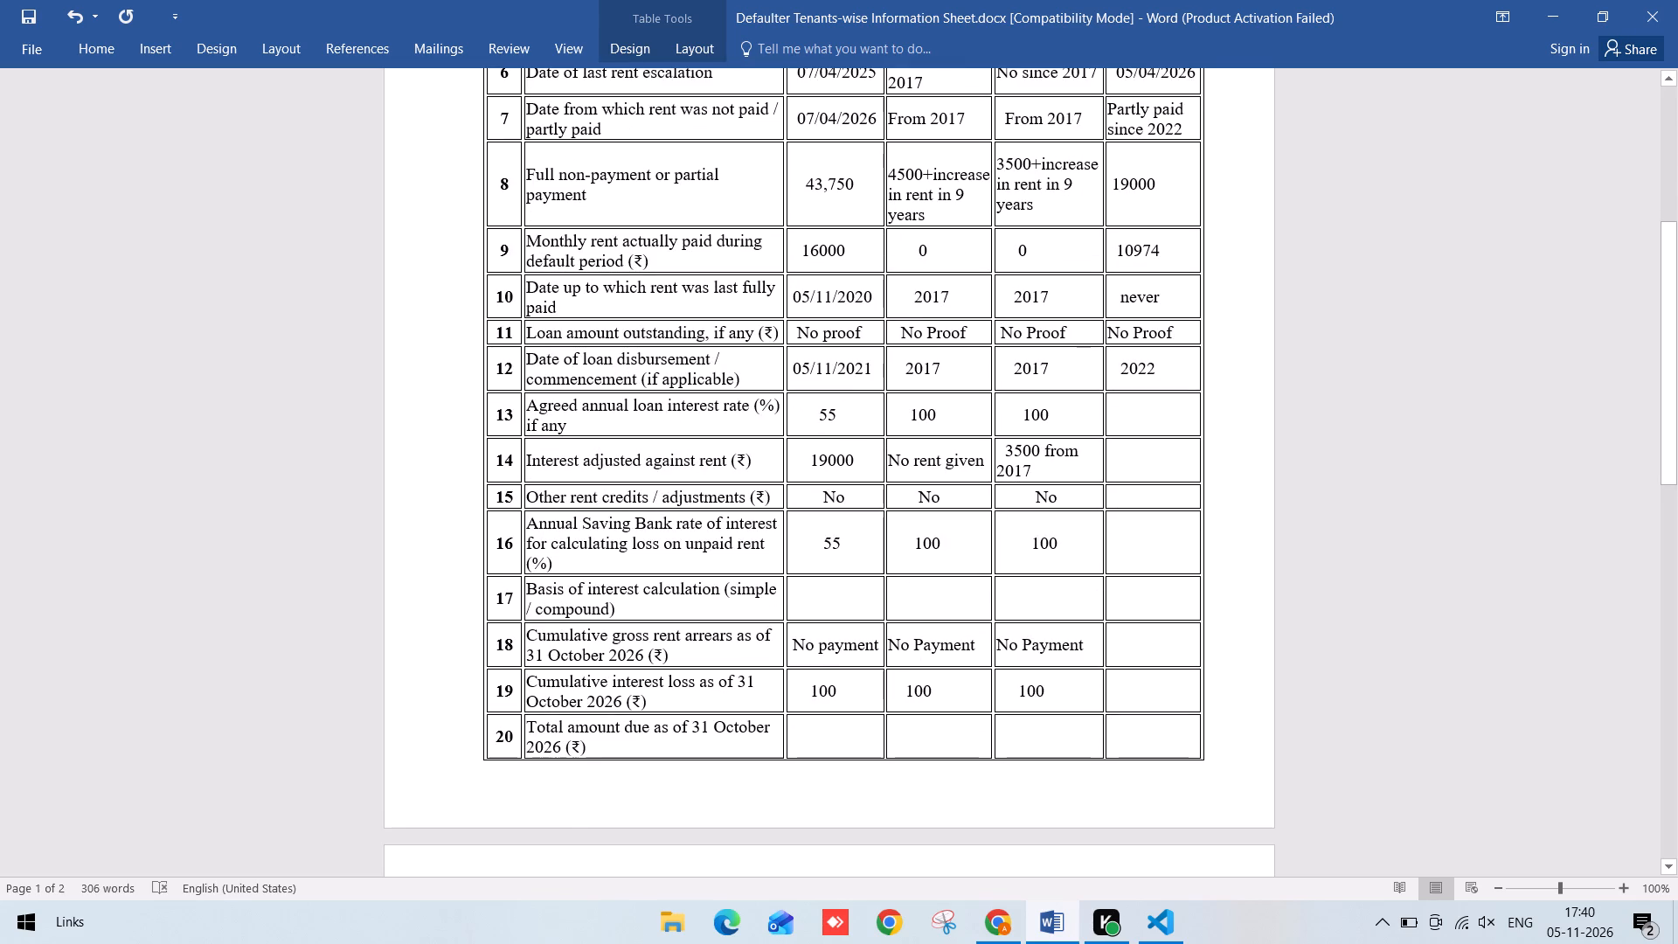
key(space)
key(space)
key(space)
key(space)
key(space)
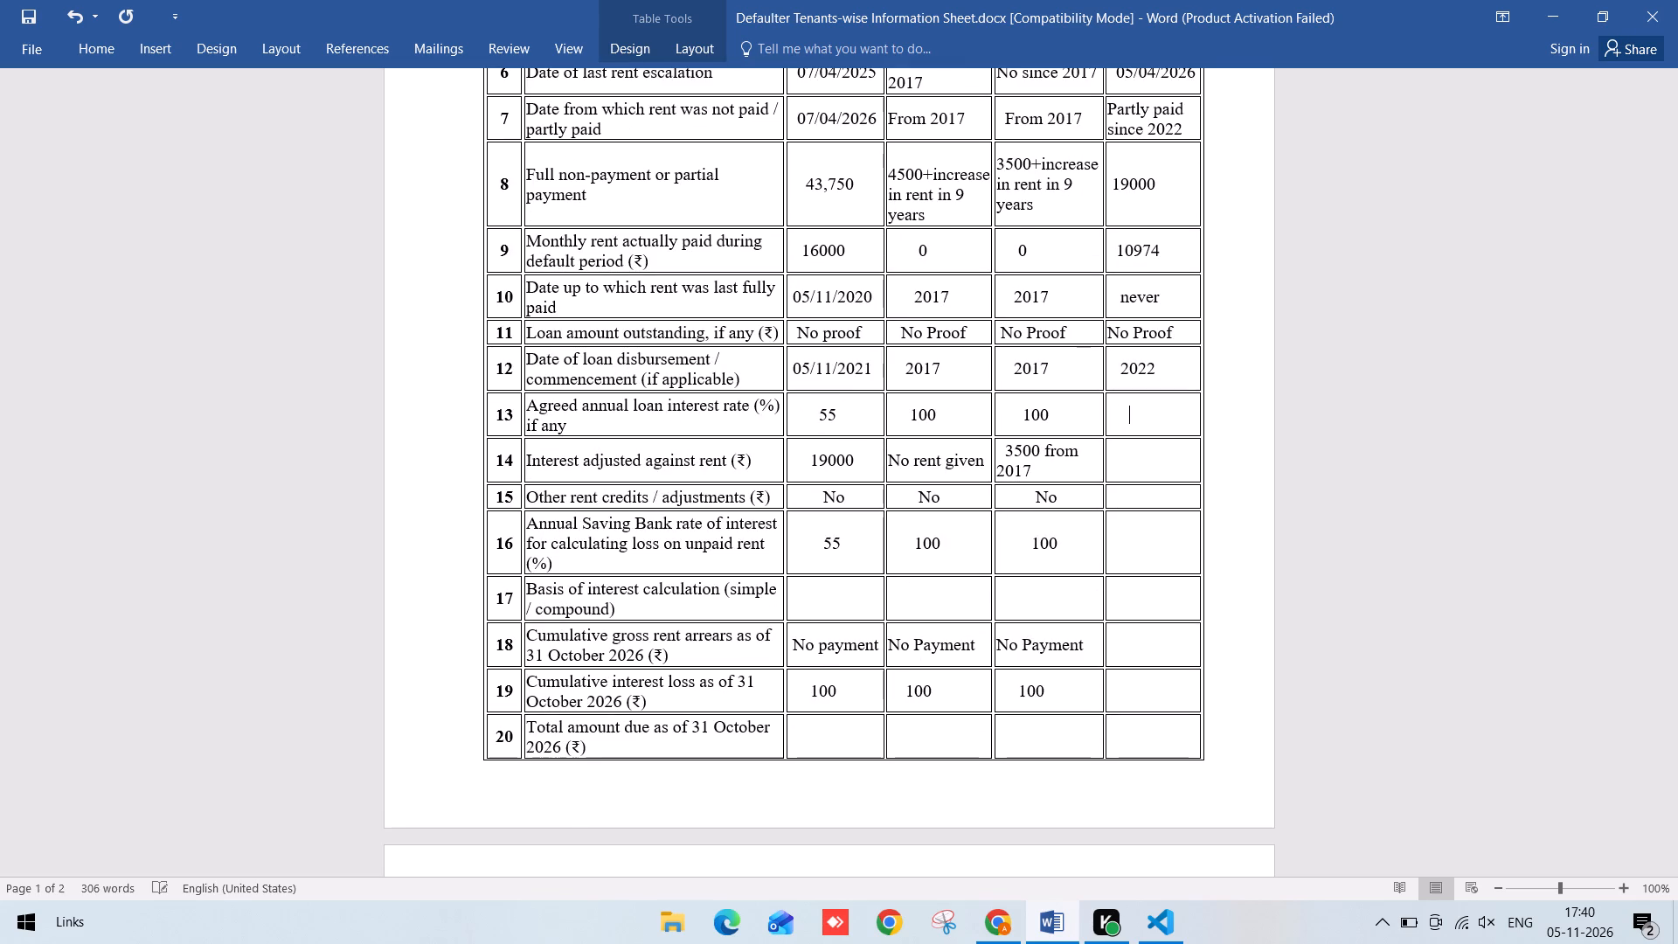
text(33)
Enter 19000 as the fourth tenant's interest adjusted against rent in row 14.
click(1150, 466)
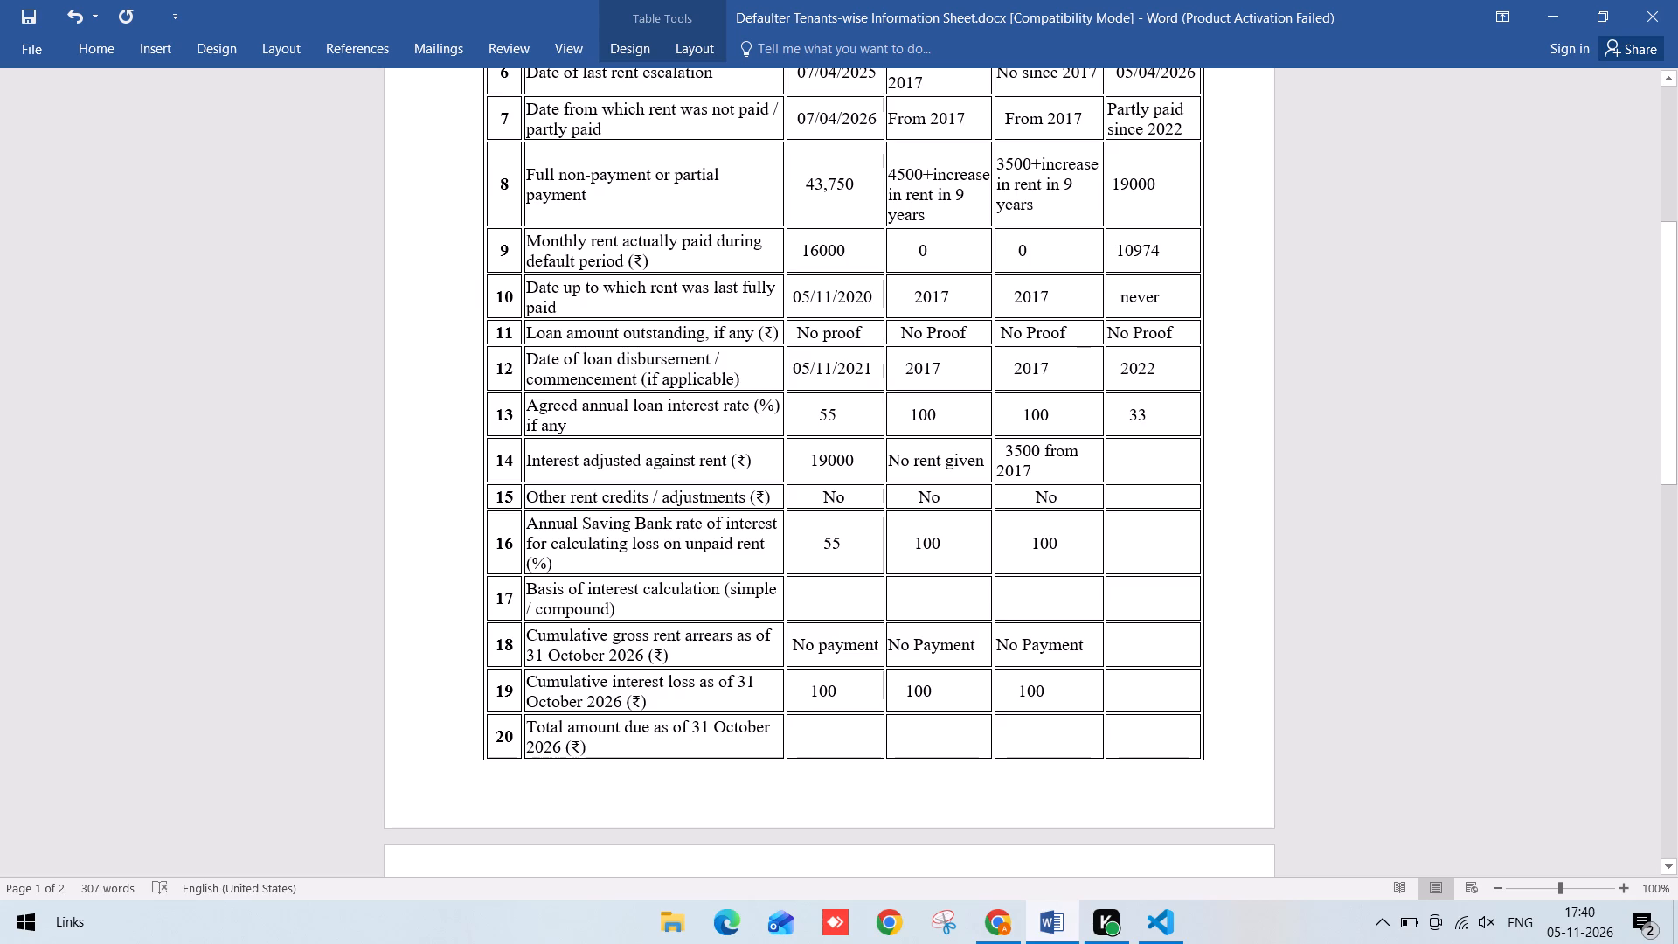
key(space)
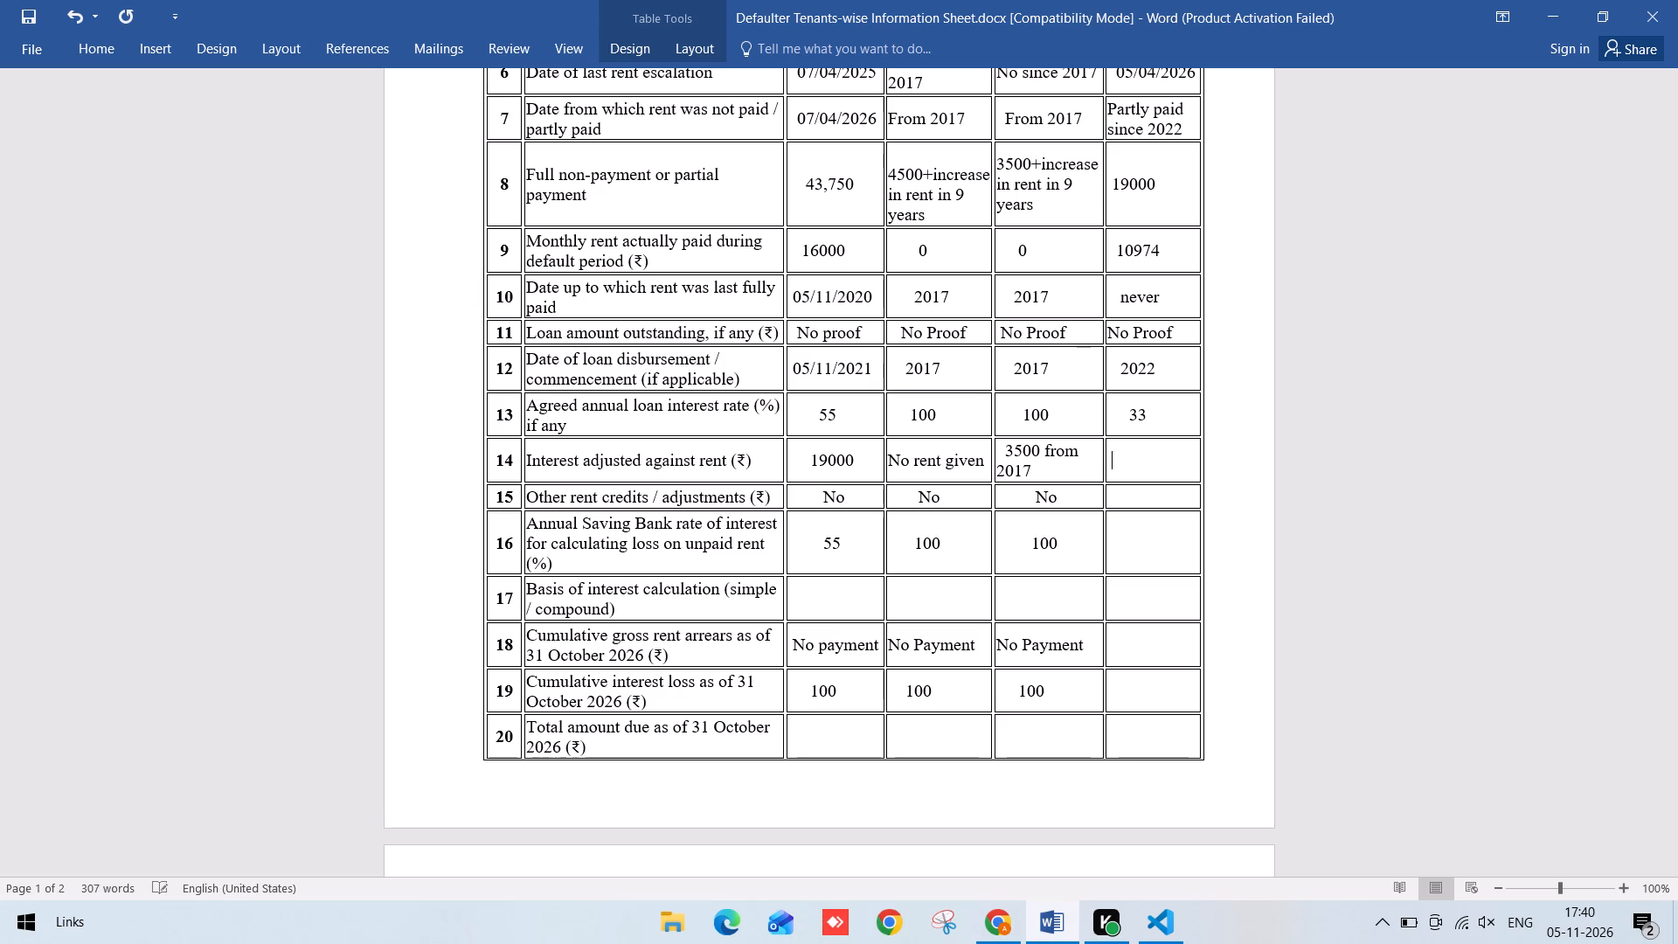
text(19000)
Enter "No" for the fourth tenant's other rent credits or adjustments in row 15, slightly indented.
click(1153, 498)
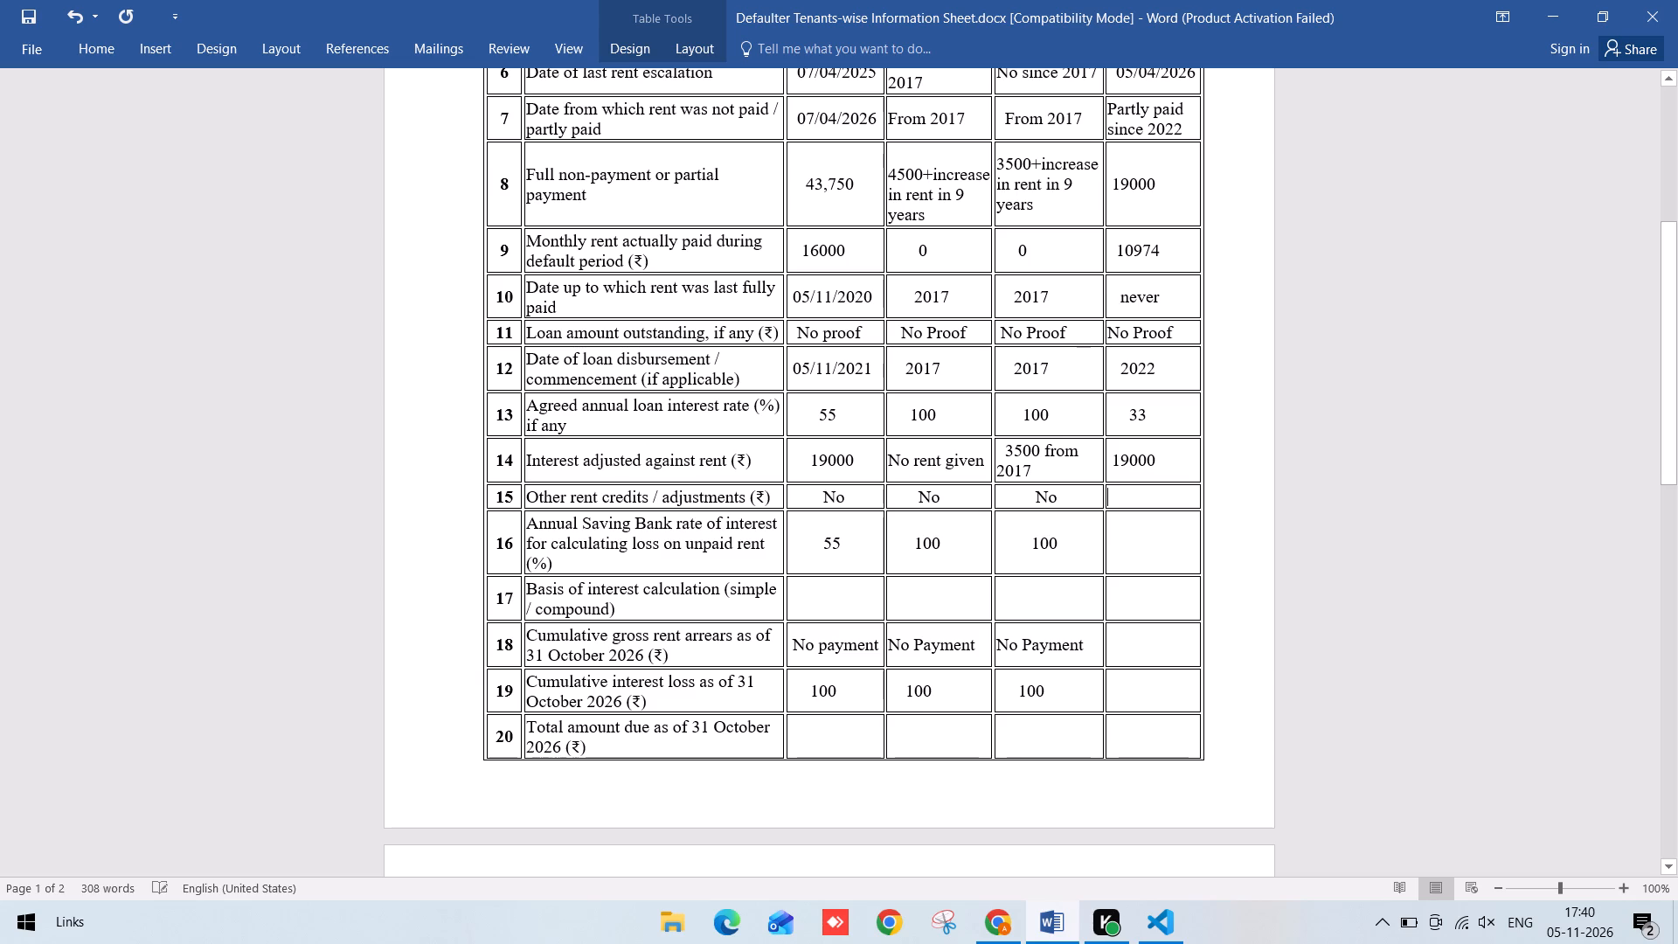
key(space)
key(space)
key(space)
key(space)
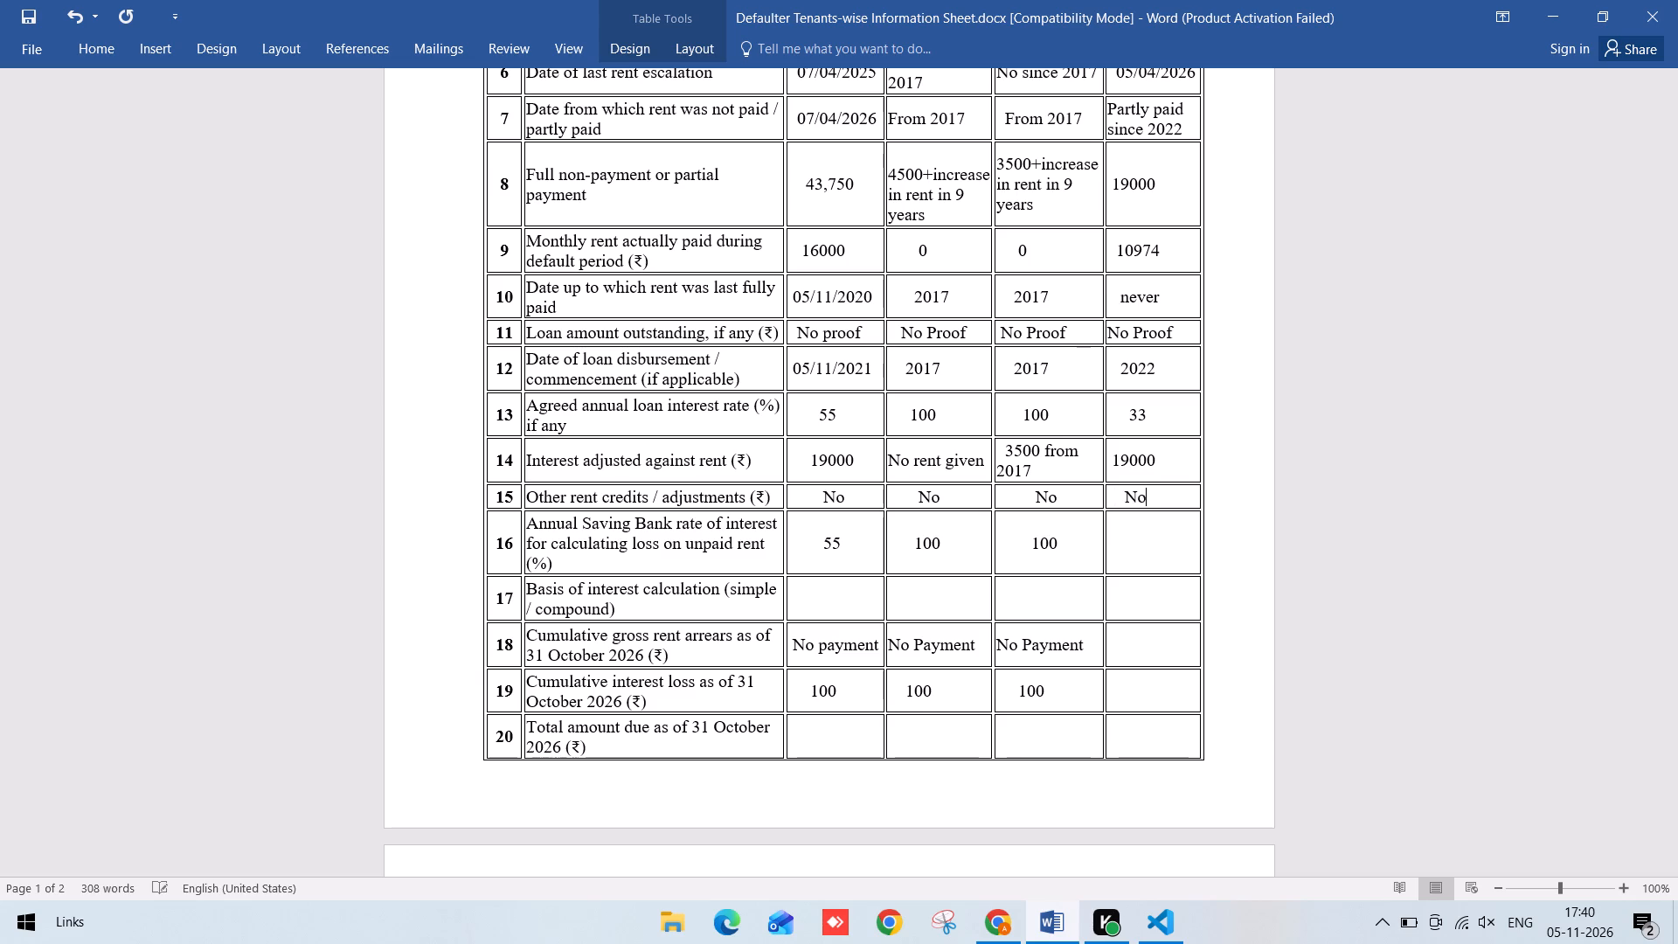
Enter 33 as the fourth tenant's annual saving bank rate of interest in row 16, indented toward the cell's middle.
click(1153, 525)
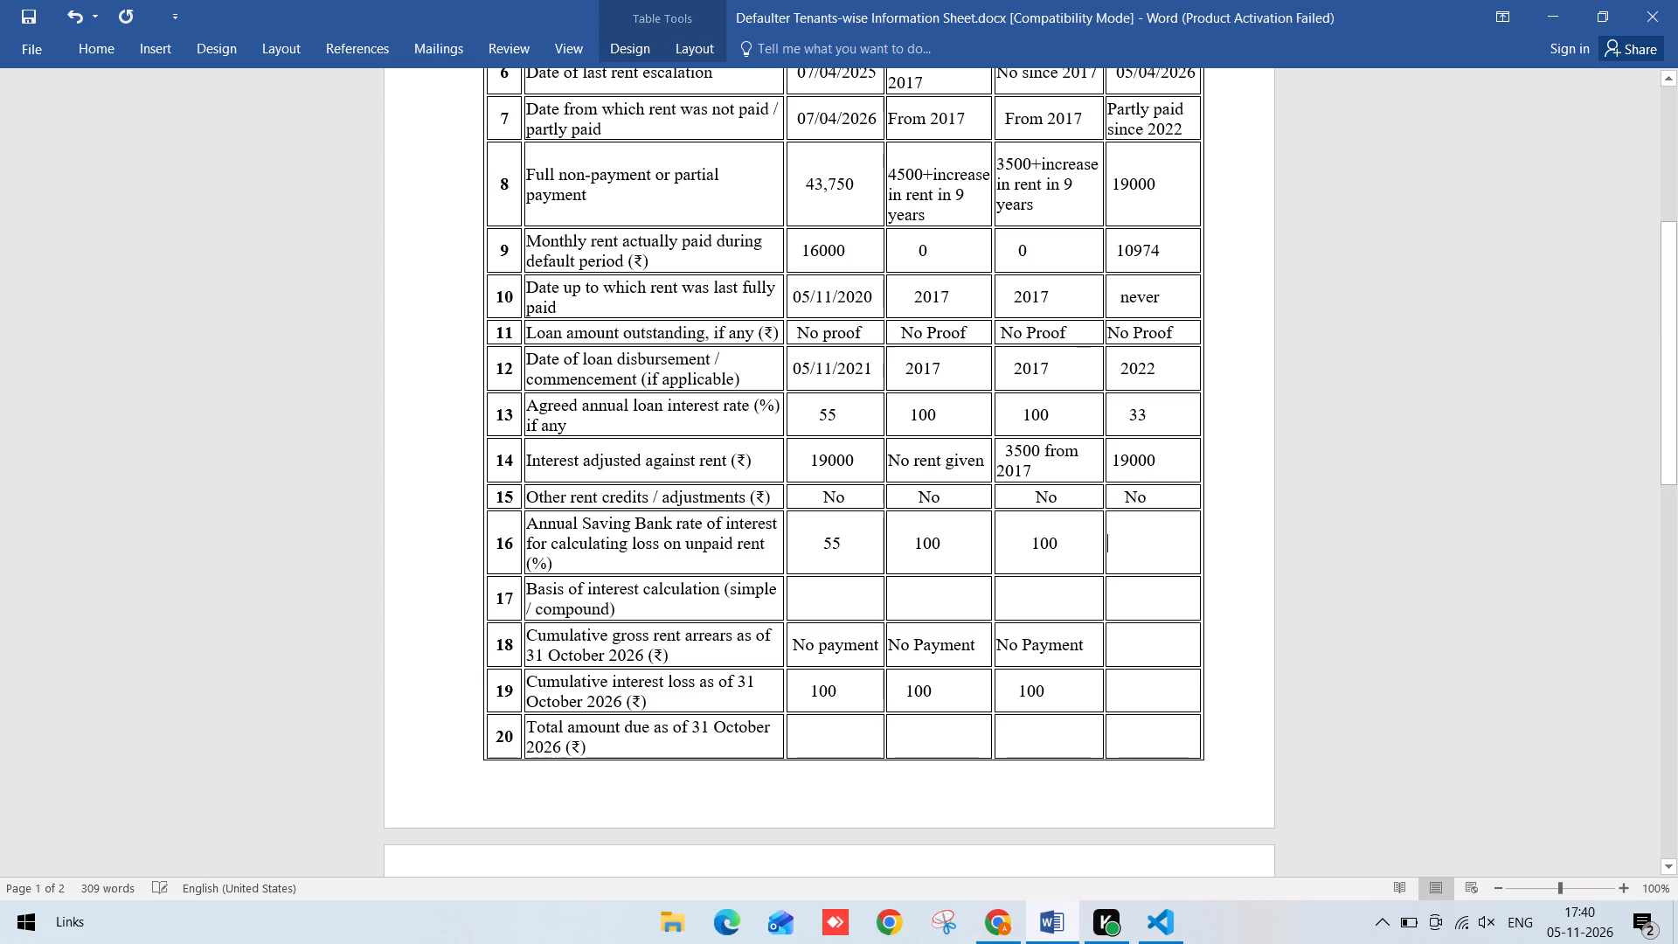
key(space)
key(space)
key(space)
key(space)
key(space)
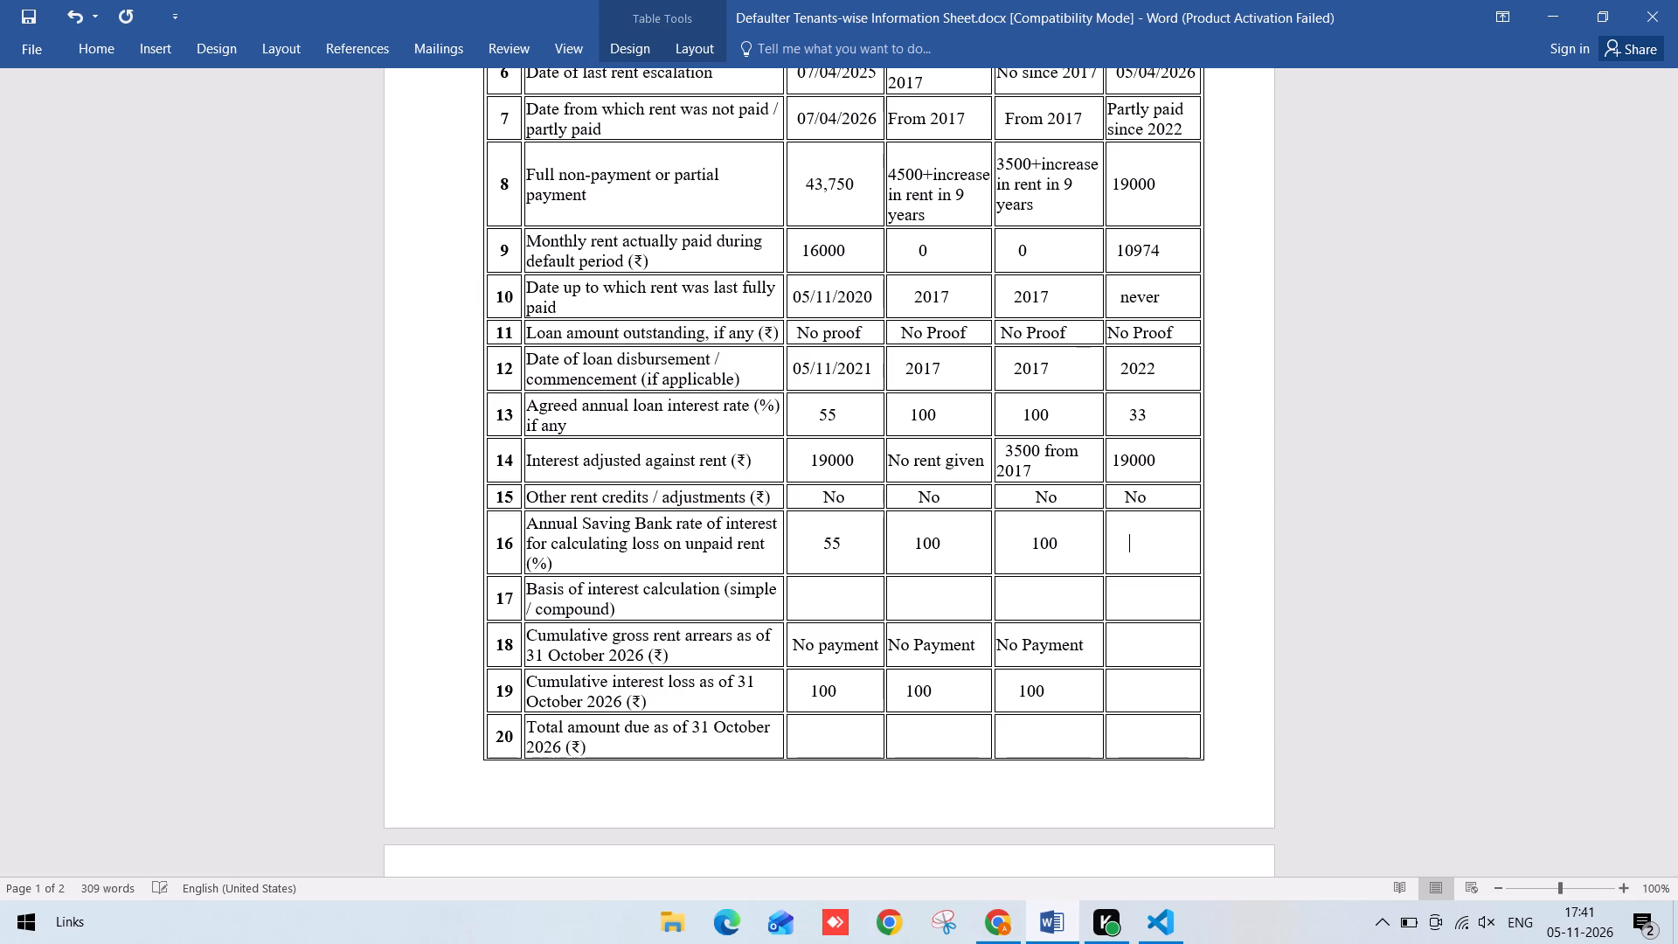
text(33)
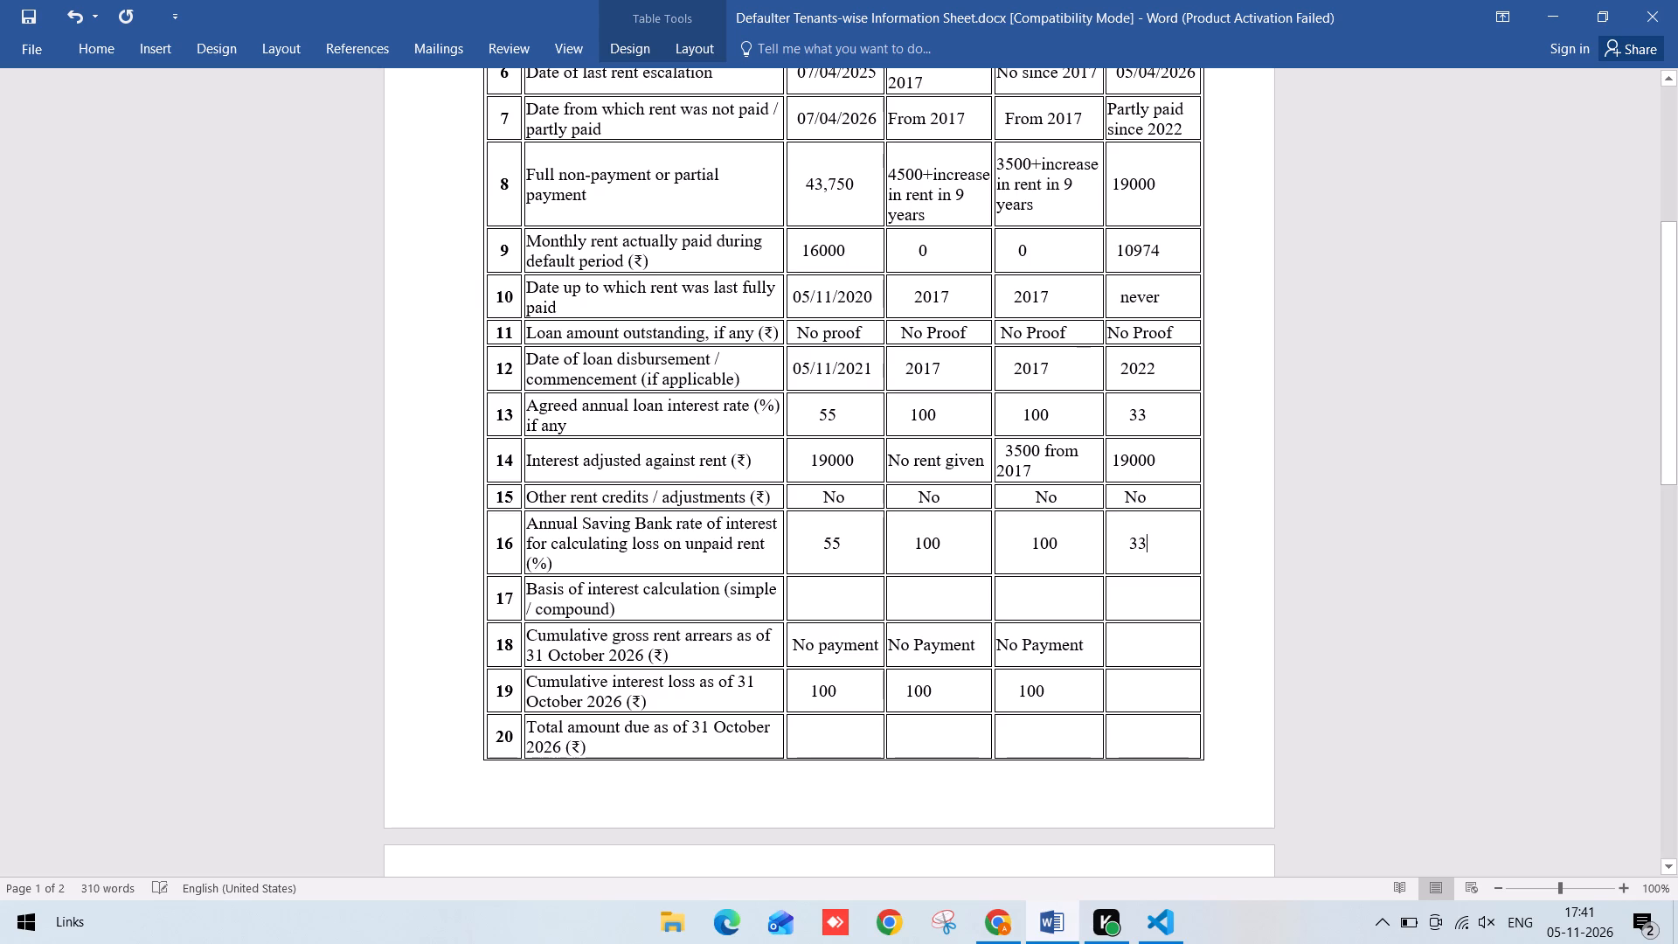
Enter "C.I" as the basis of interest calculation in row 17 for each of the first three tenants, indented in the cells.
click(1136, 625)
click(805, 608)
text(C,)
key(BackSpace)
text(.I)
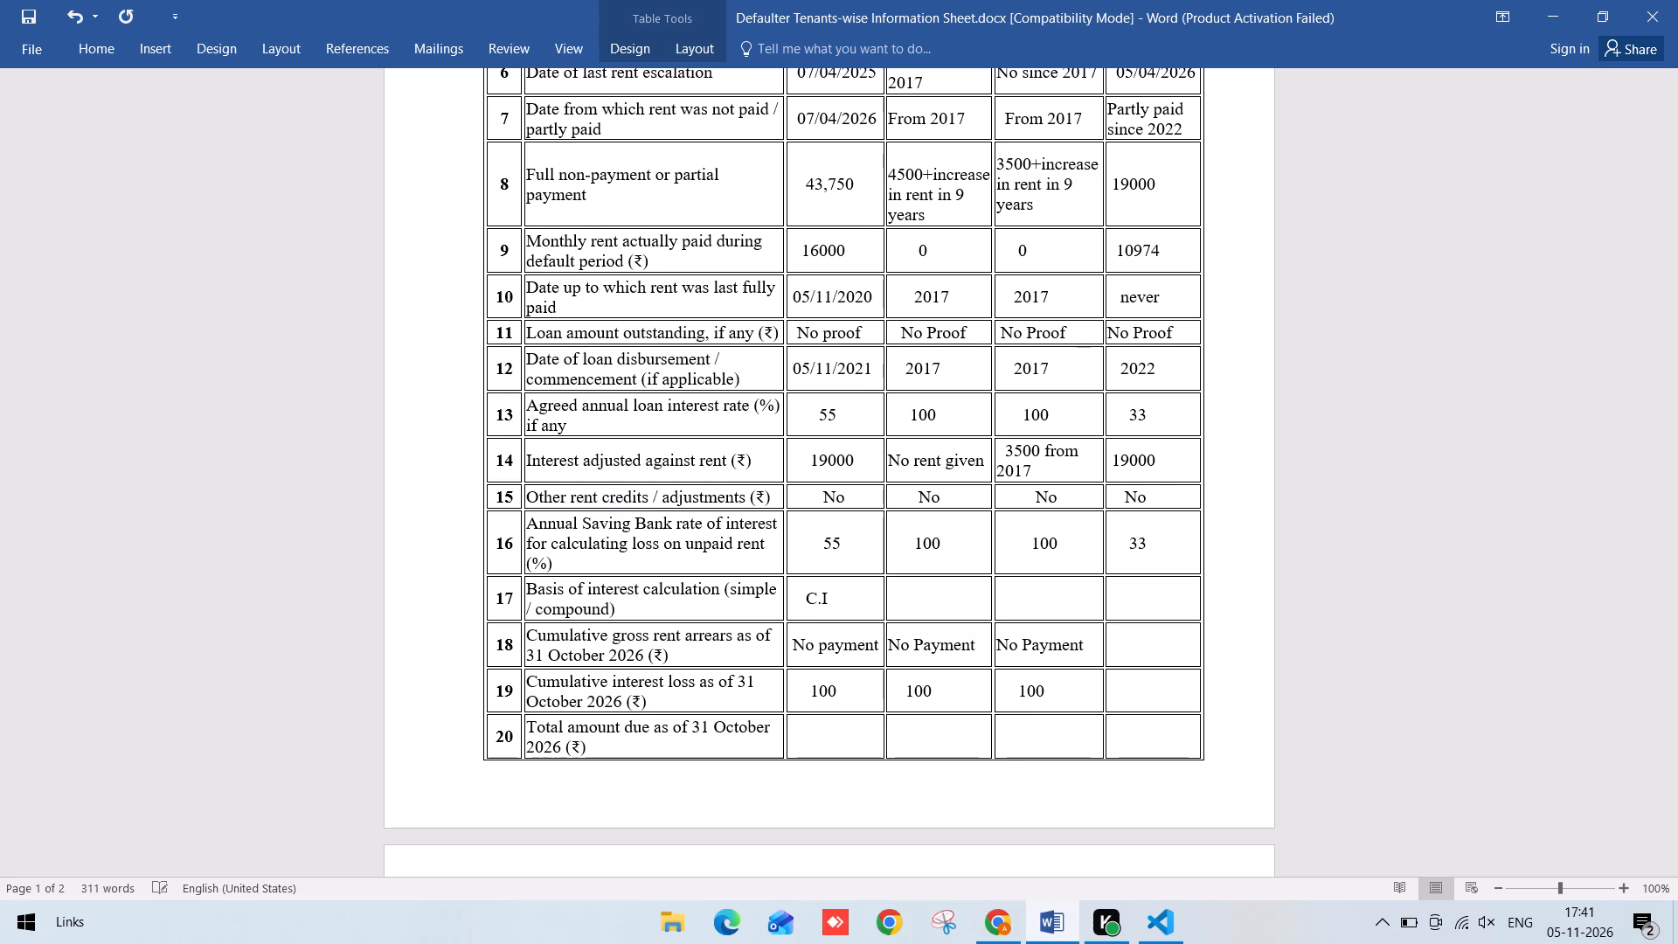
click(930, 606)
text(C.I)
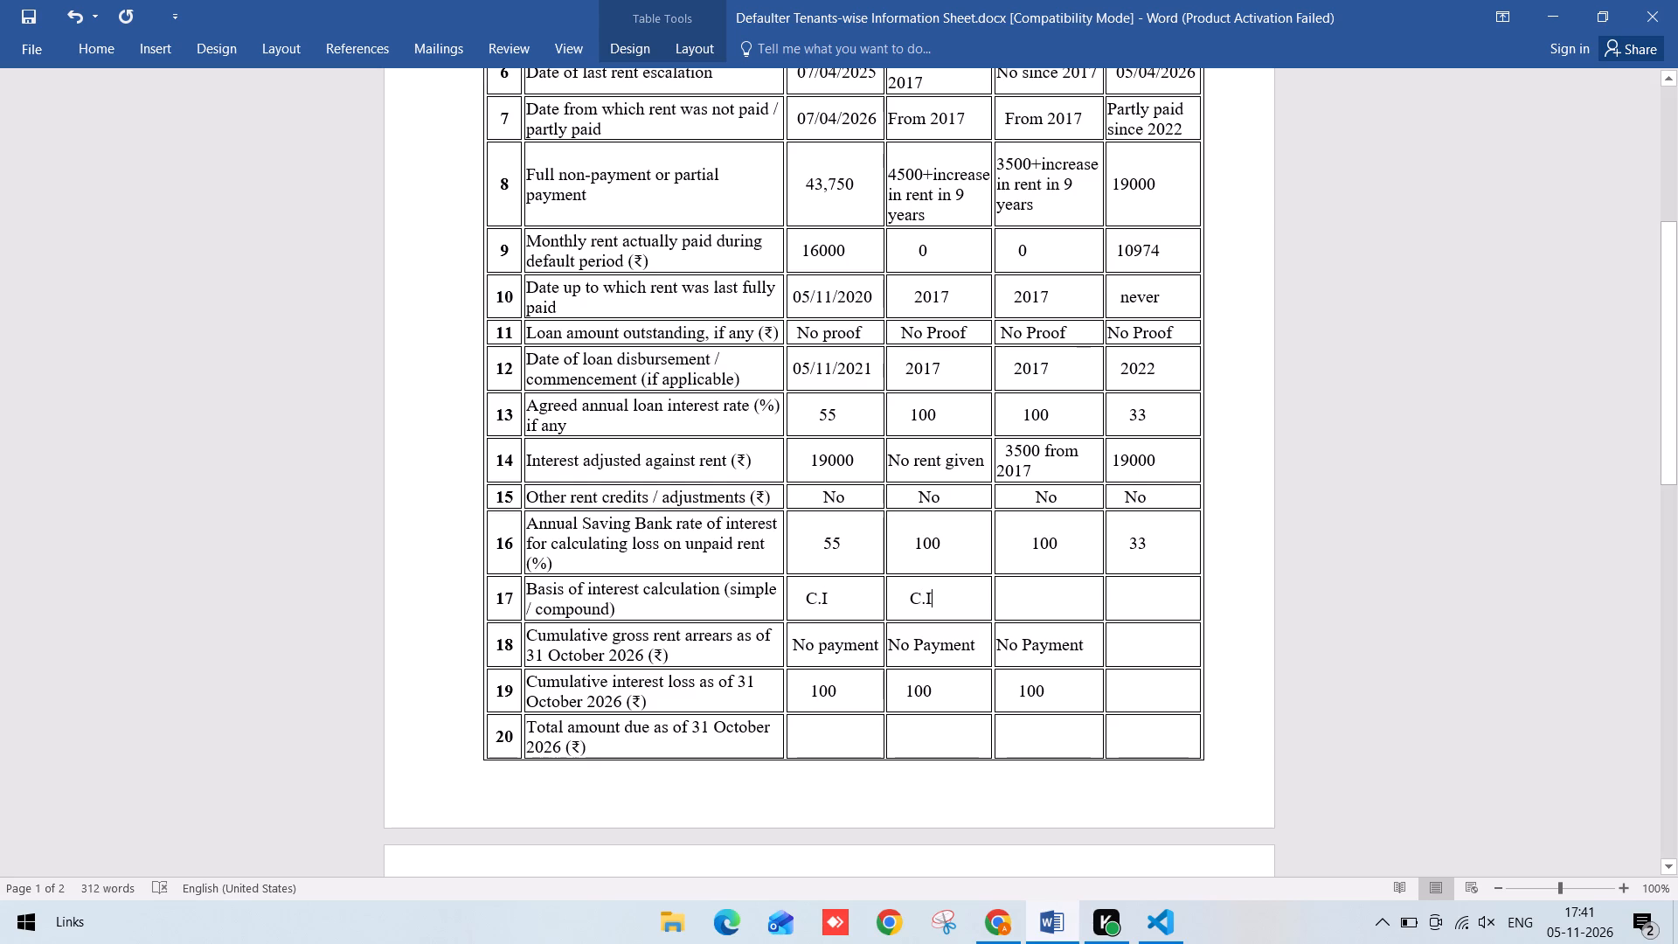
click(1021, 601)
key(space)
key(space)
key(space)
key(space)
key(space)
key(space)
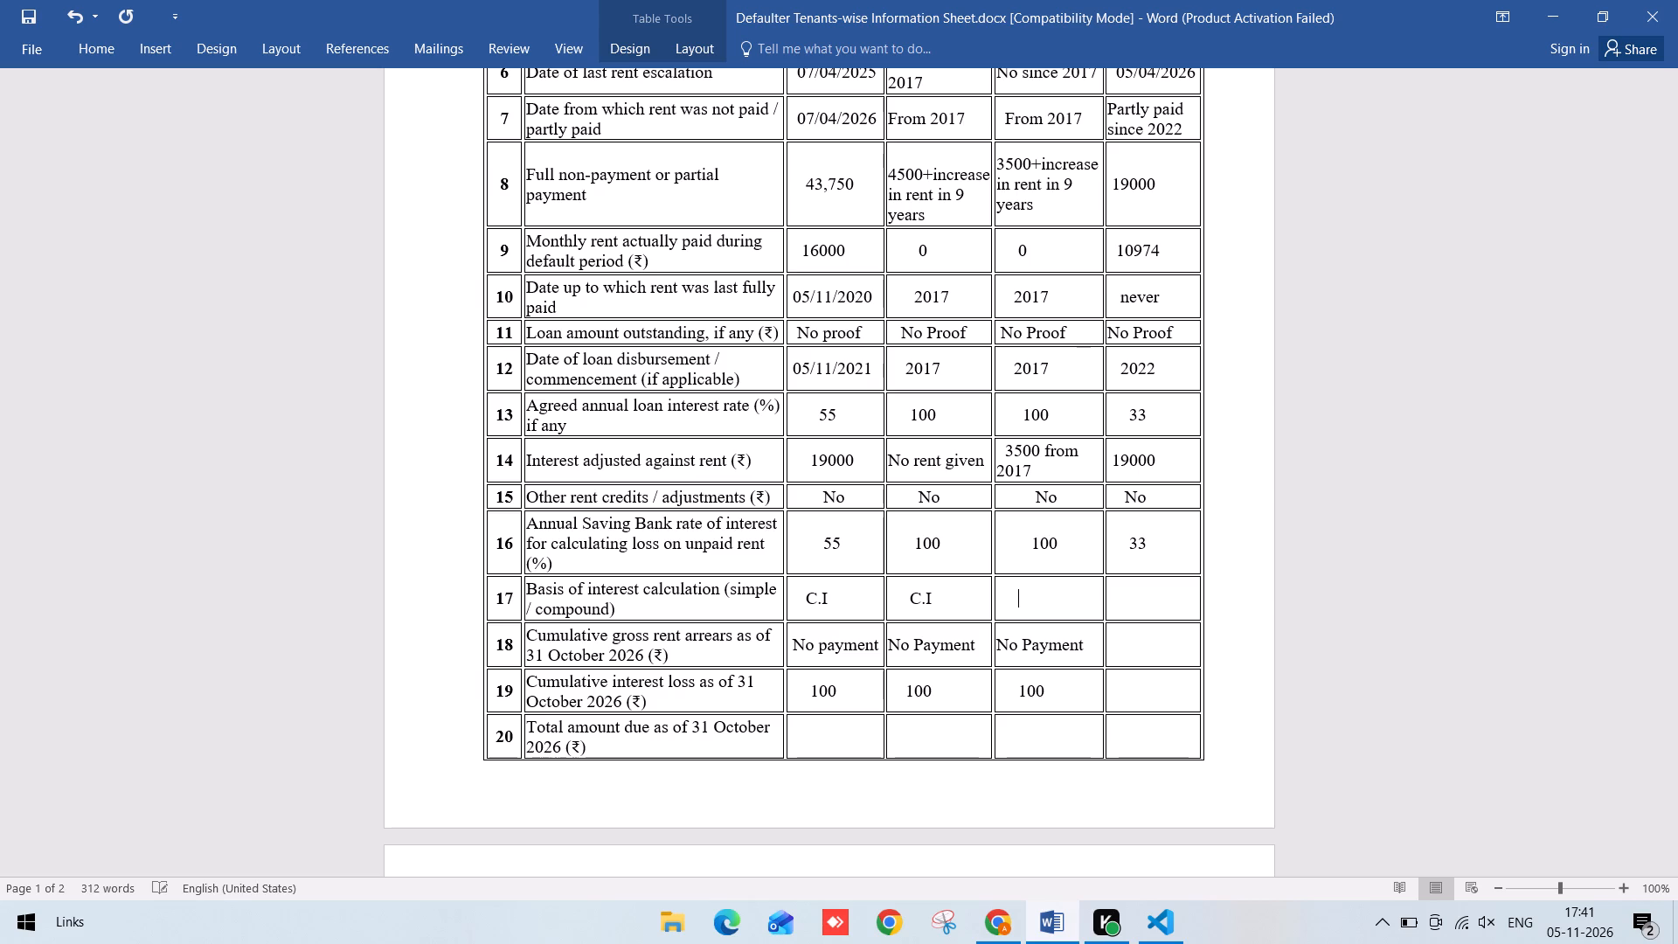
key(space)
text(C.I)
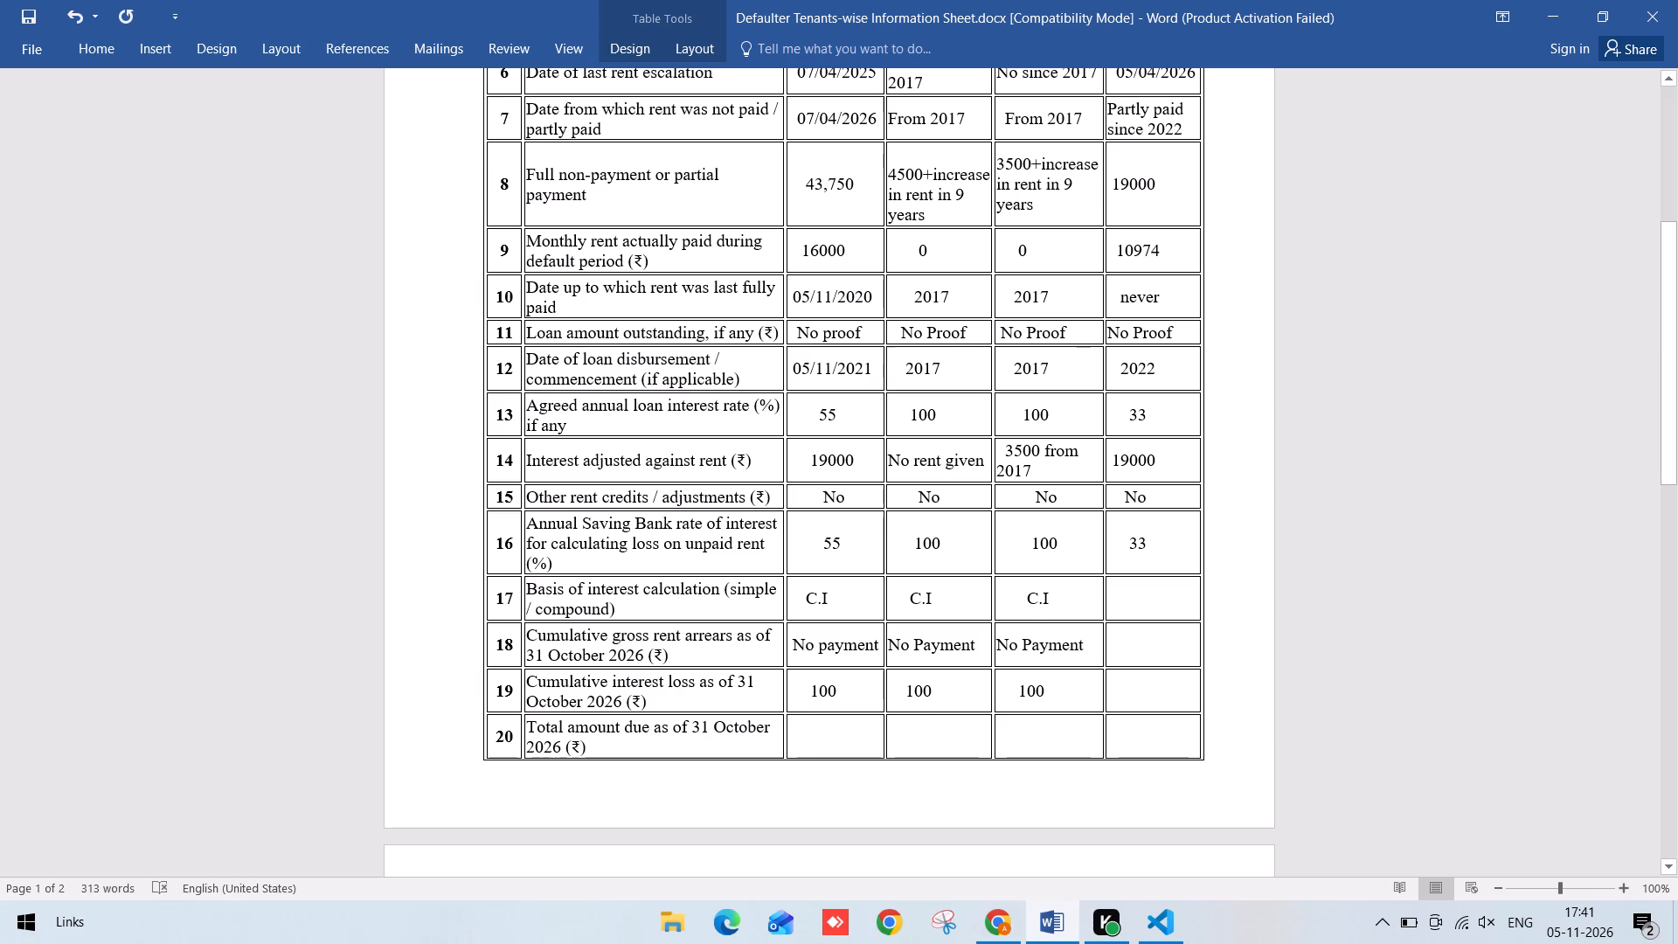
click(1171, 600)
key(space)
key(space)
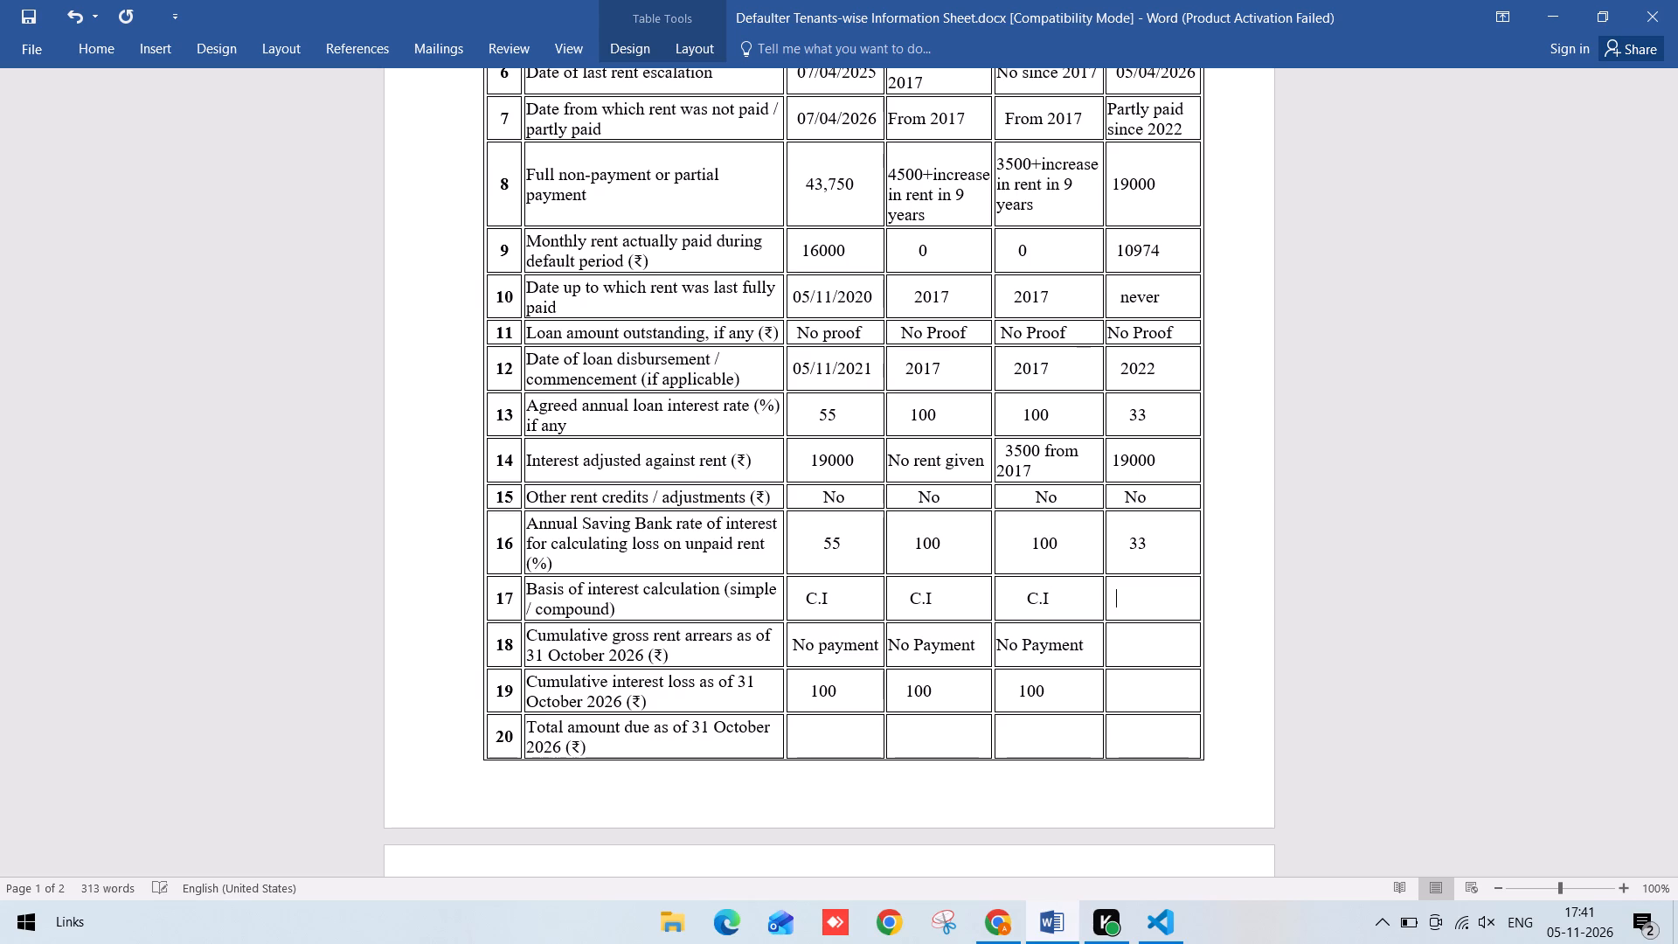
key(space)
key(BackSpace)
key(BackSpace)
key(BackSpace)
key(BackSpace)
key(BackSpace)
Enter 10974 as the fourth tenant's cumulative gross rent arrears in row 18, slightly indented.
click(1143, 651)
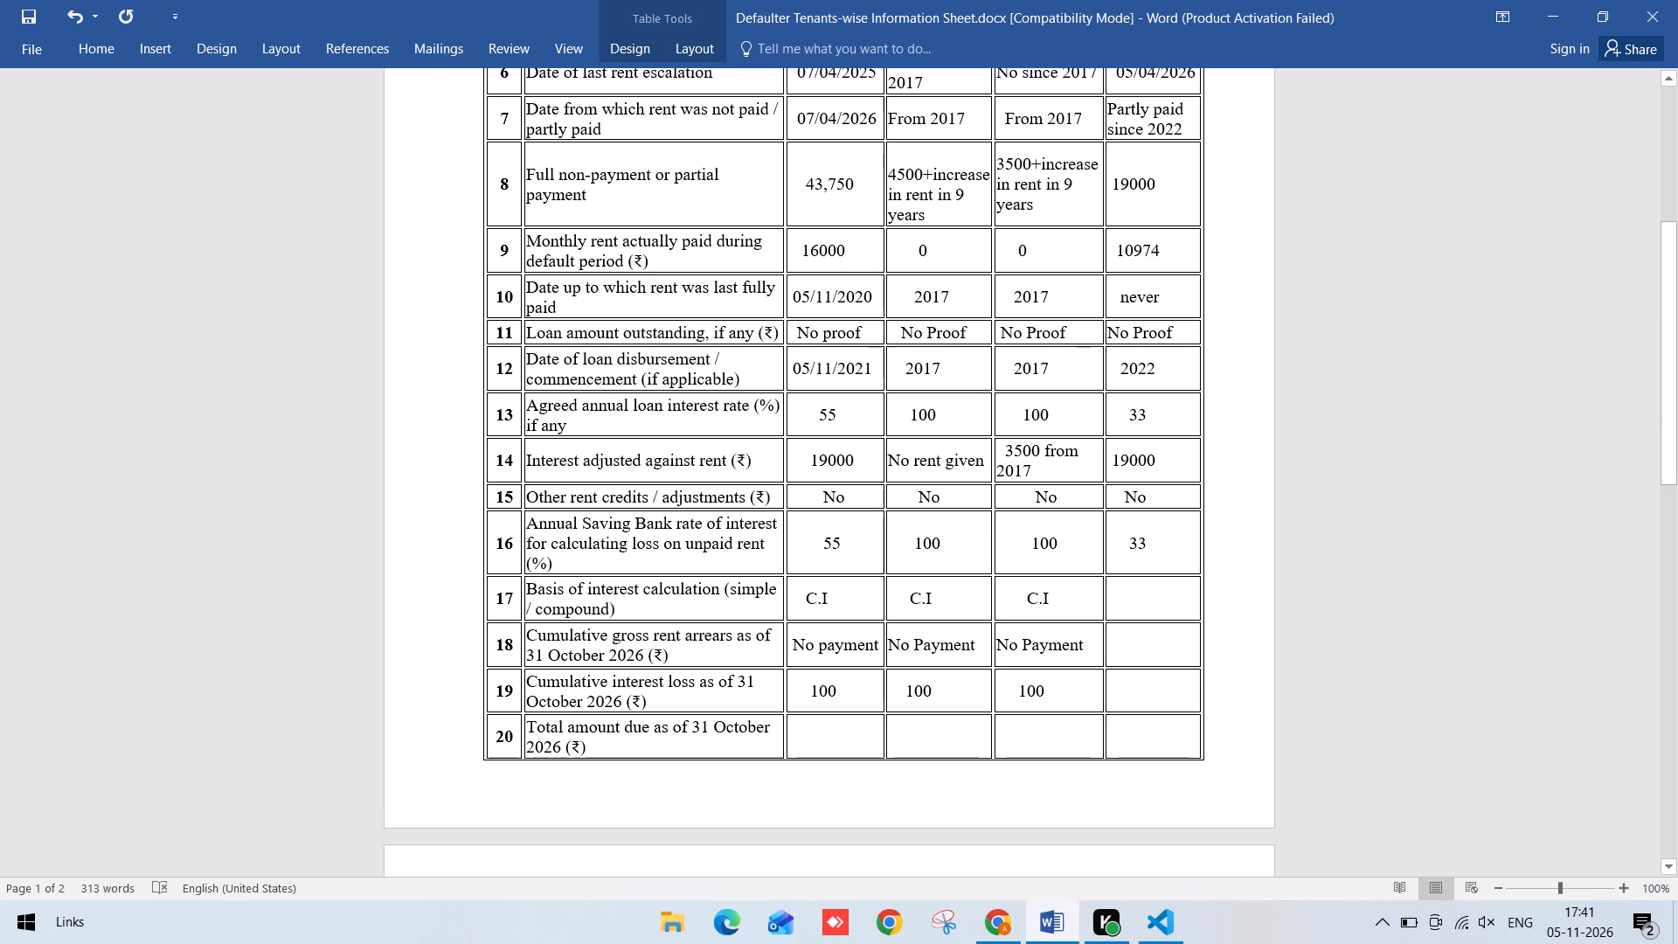
key(space)
text(19)
key(BackSpace)
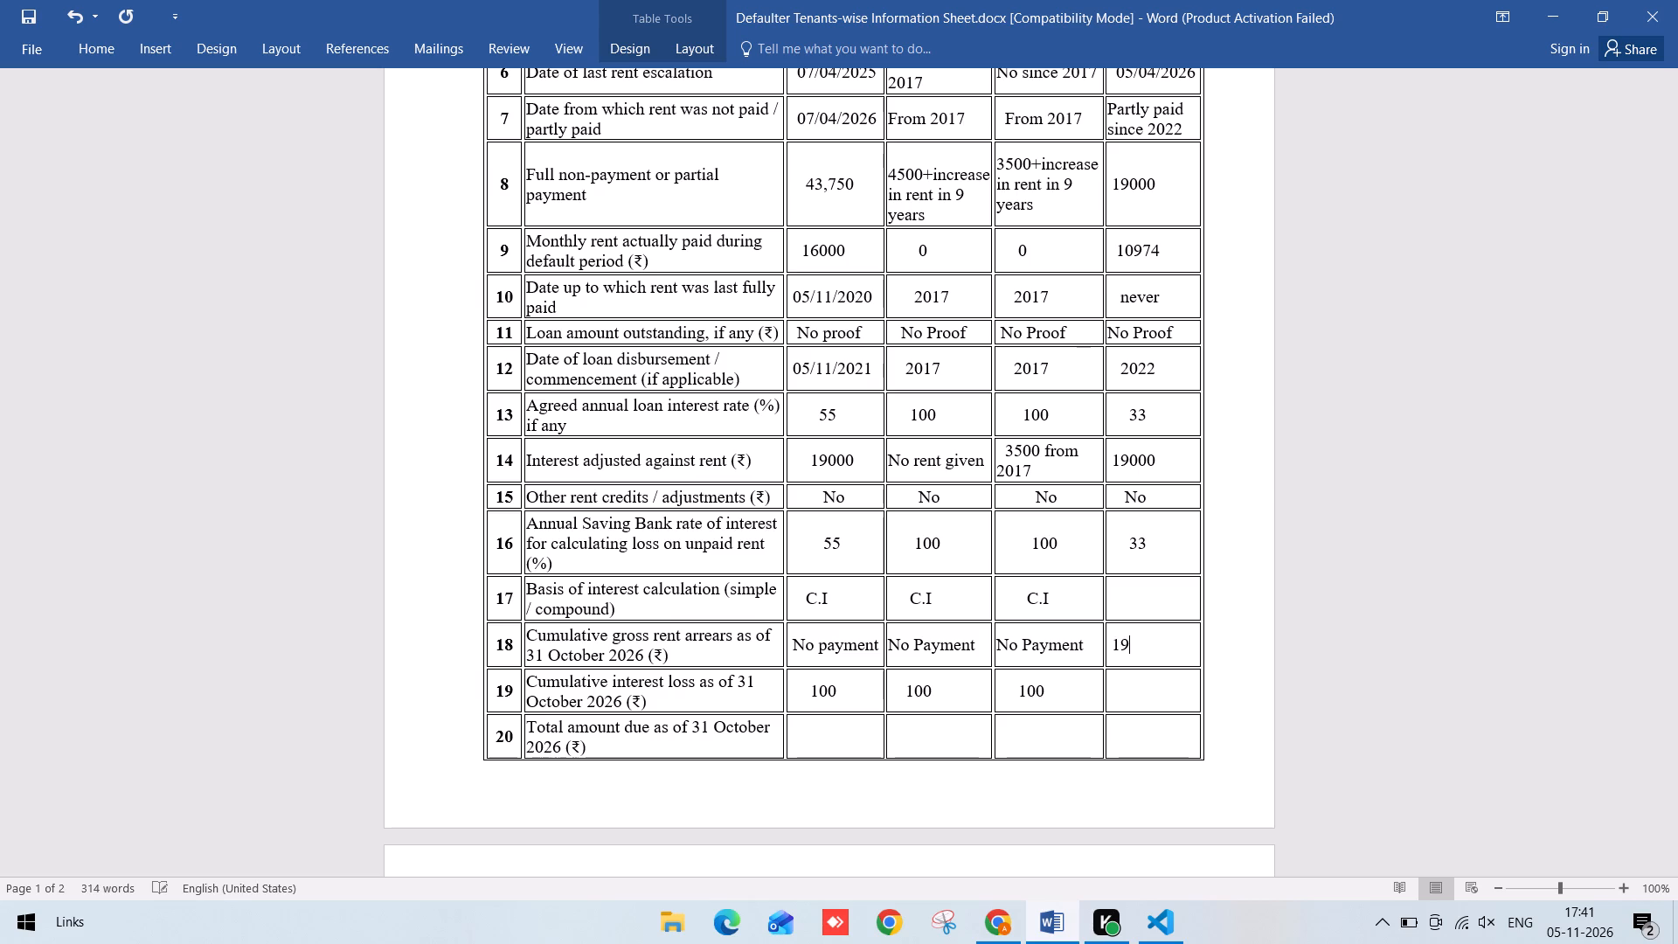
key(0)
key(9)
text(74)
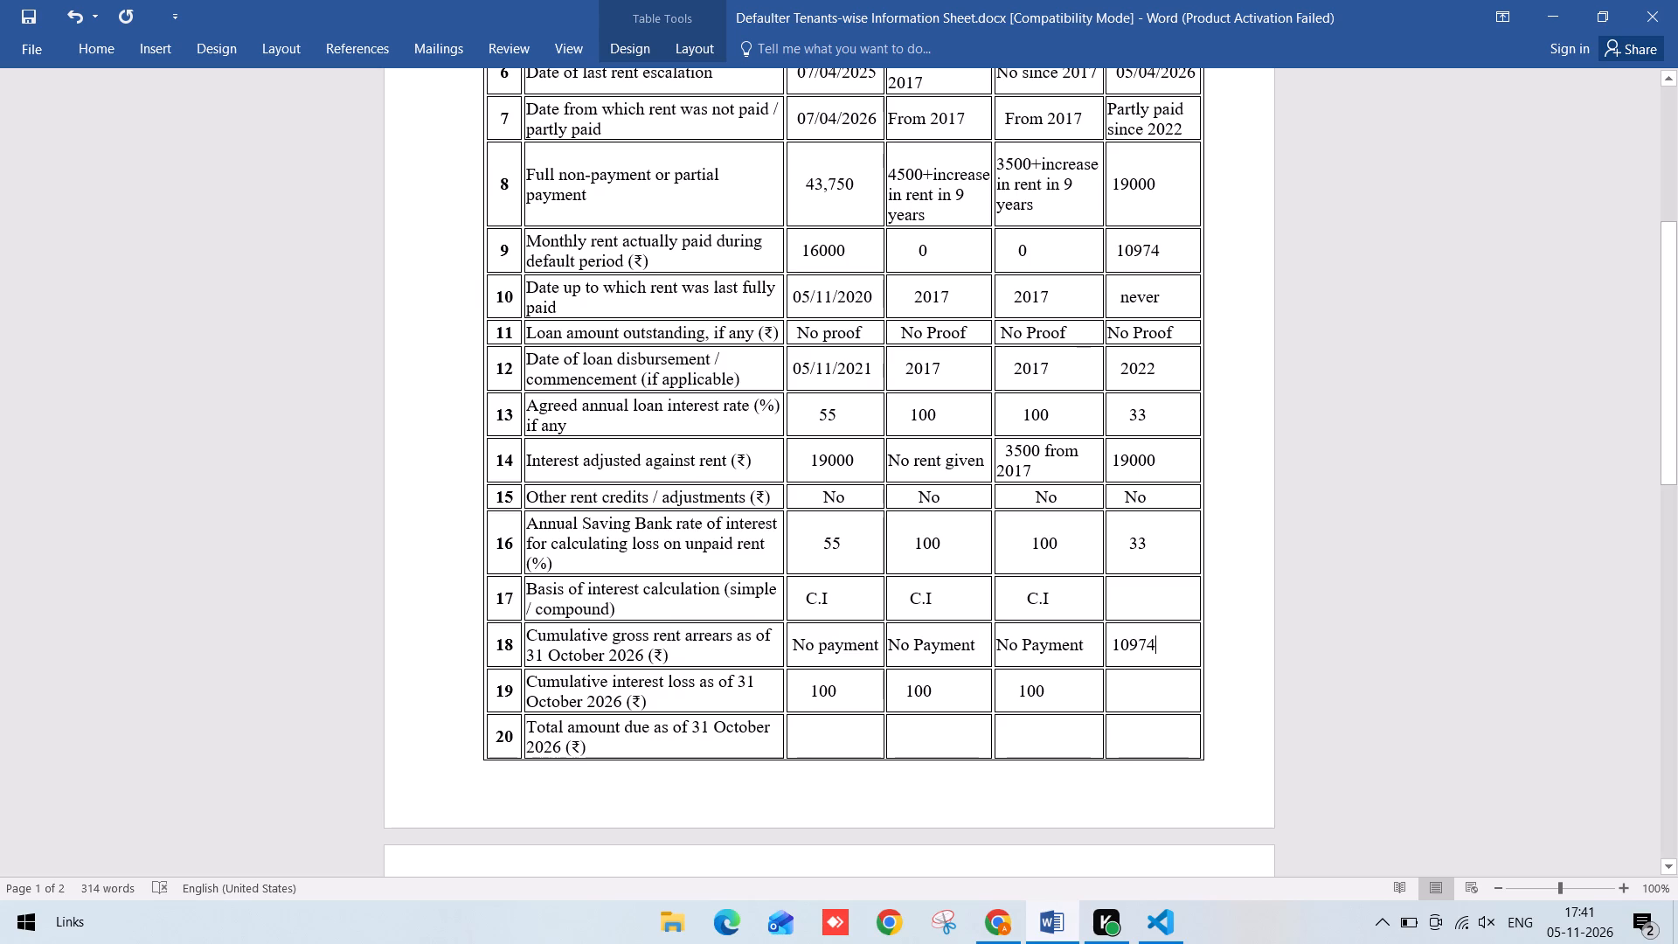
Enter 33 as the fourth tenant's cumulative interest loss in row 19, indented toward the cell's middle.
click(1136, 699)
key(space)
key(space)
key(space)
key(space)
key(space)
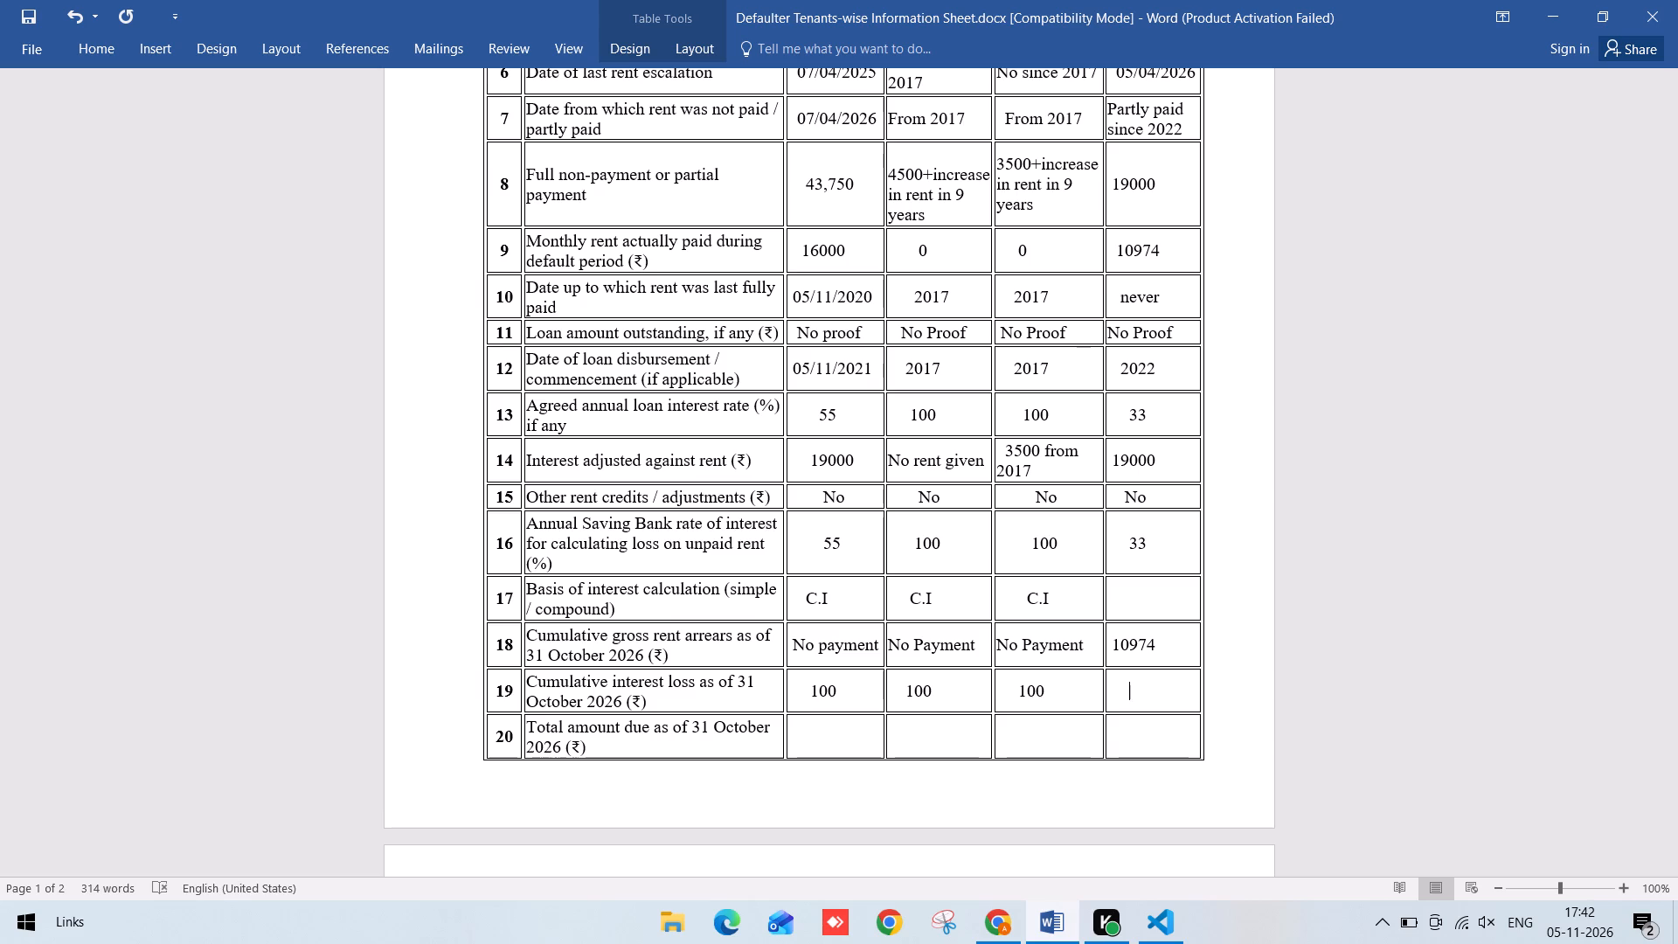
key(BackSpace)
text(33)
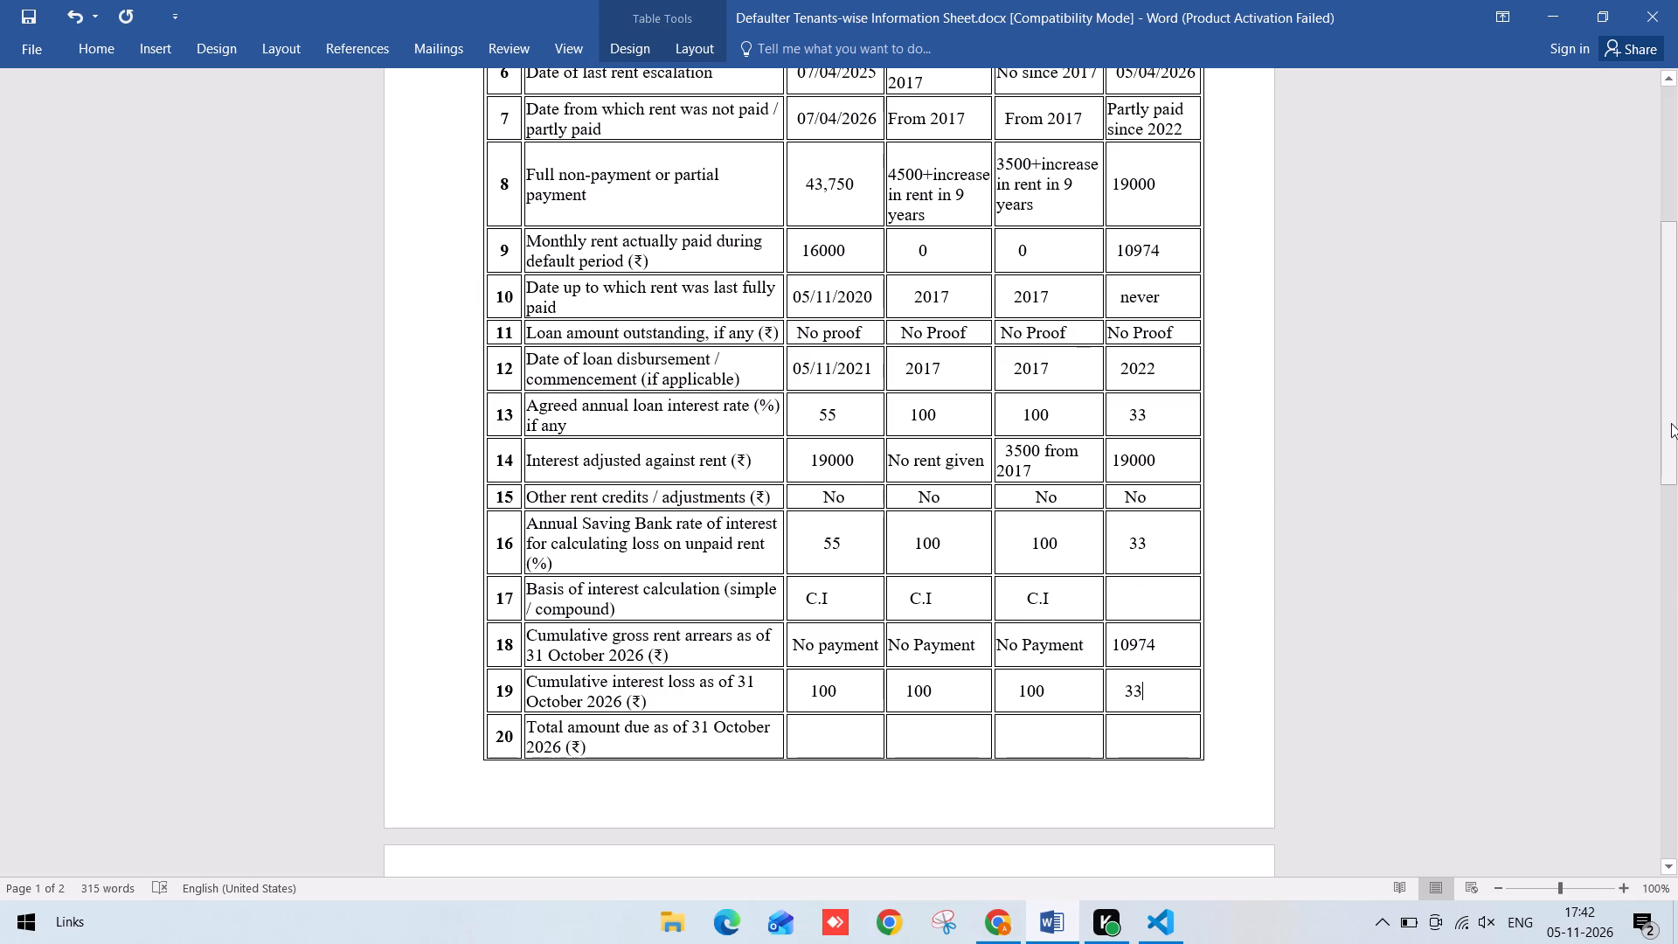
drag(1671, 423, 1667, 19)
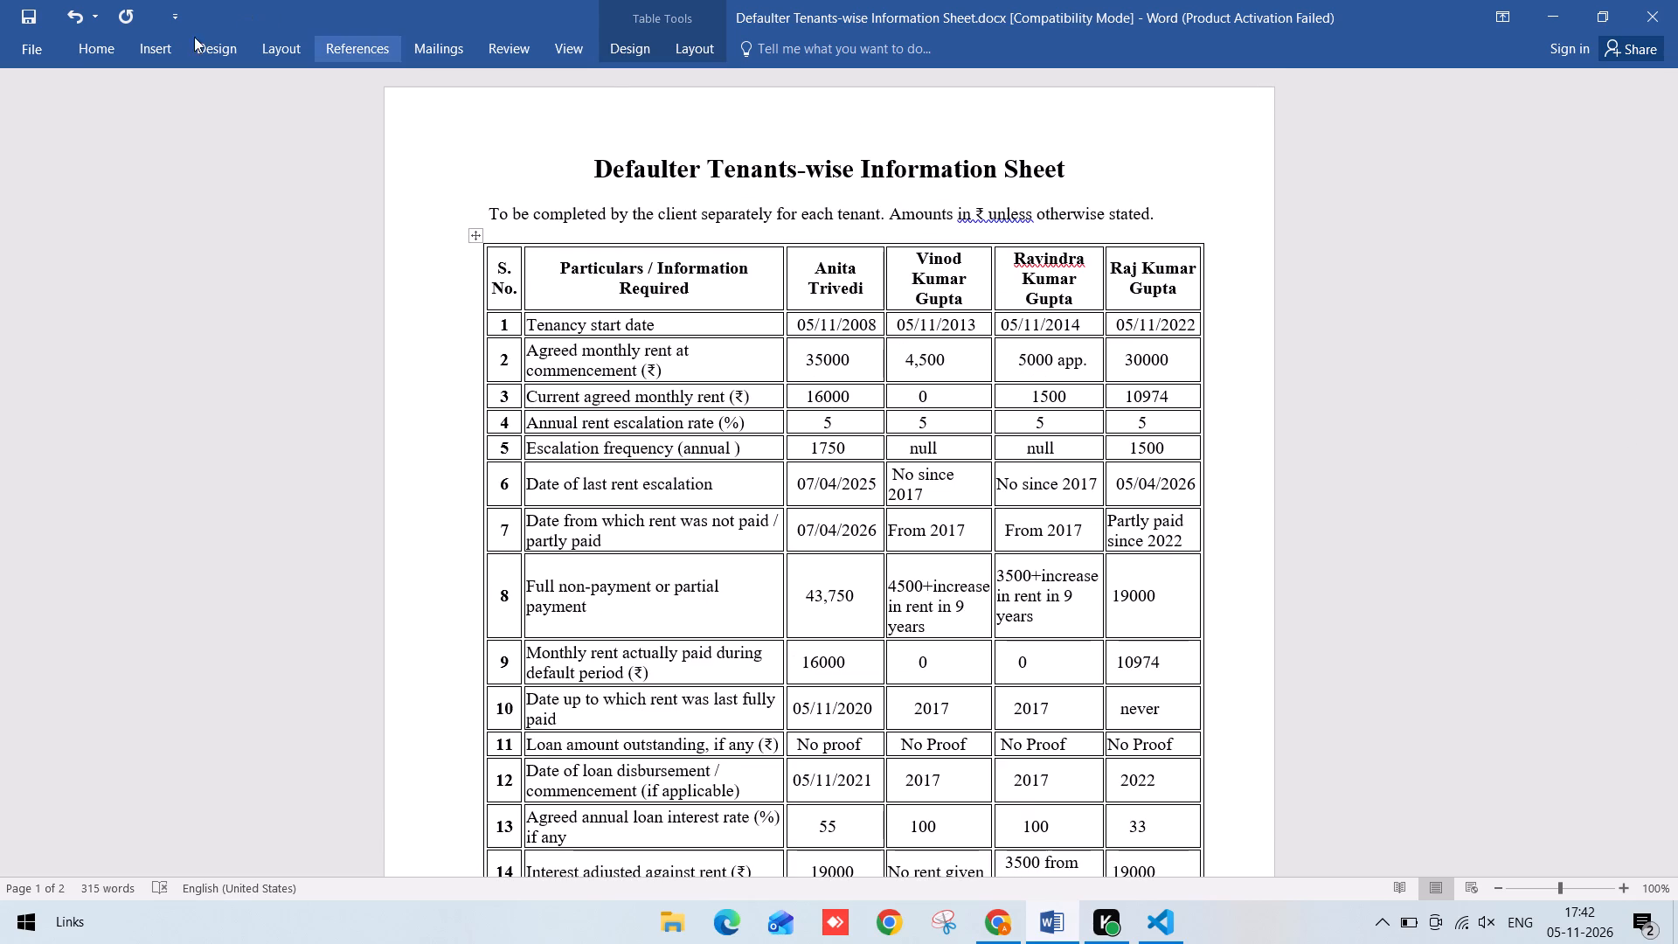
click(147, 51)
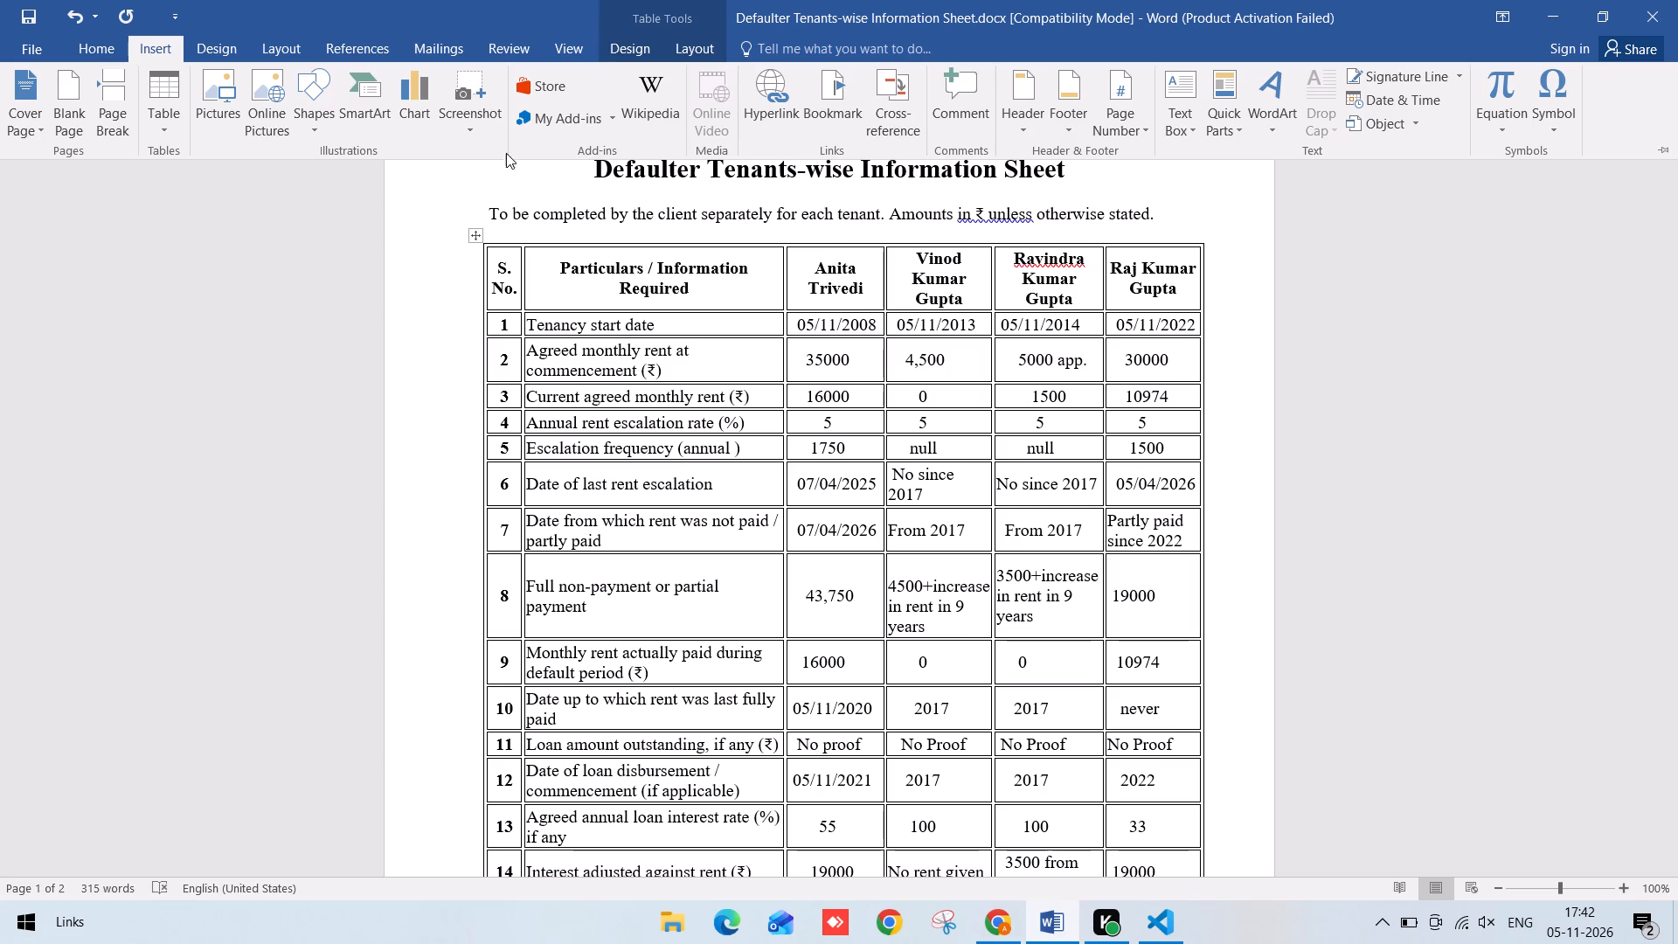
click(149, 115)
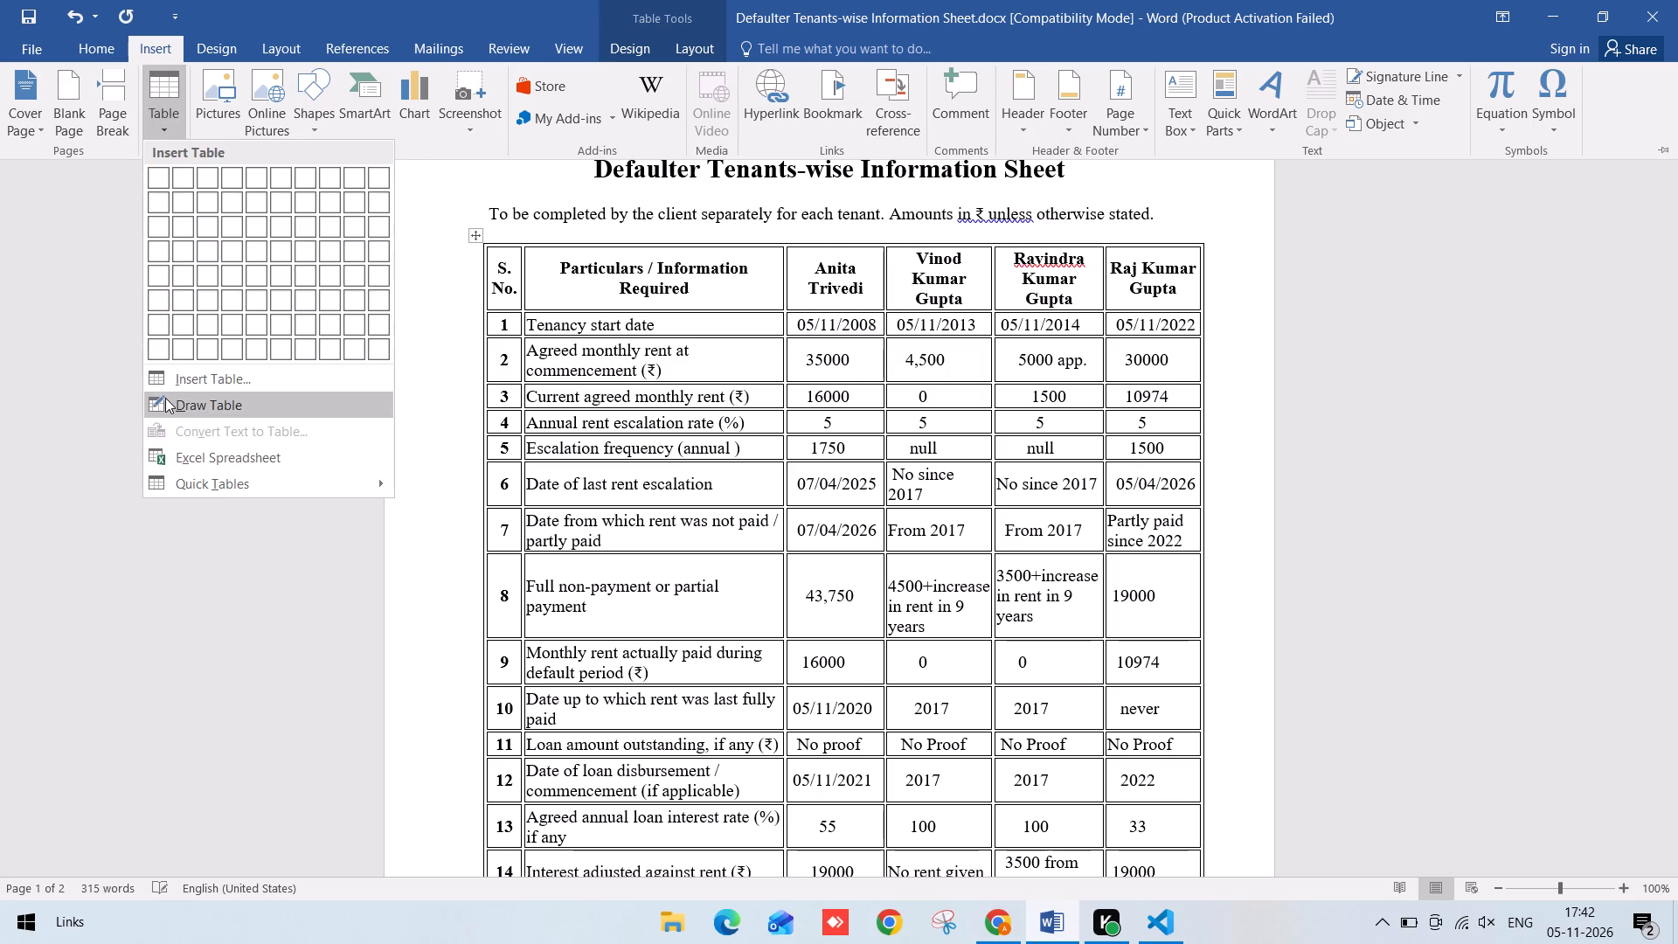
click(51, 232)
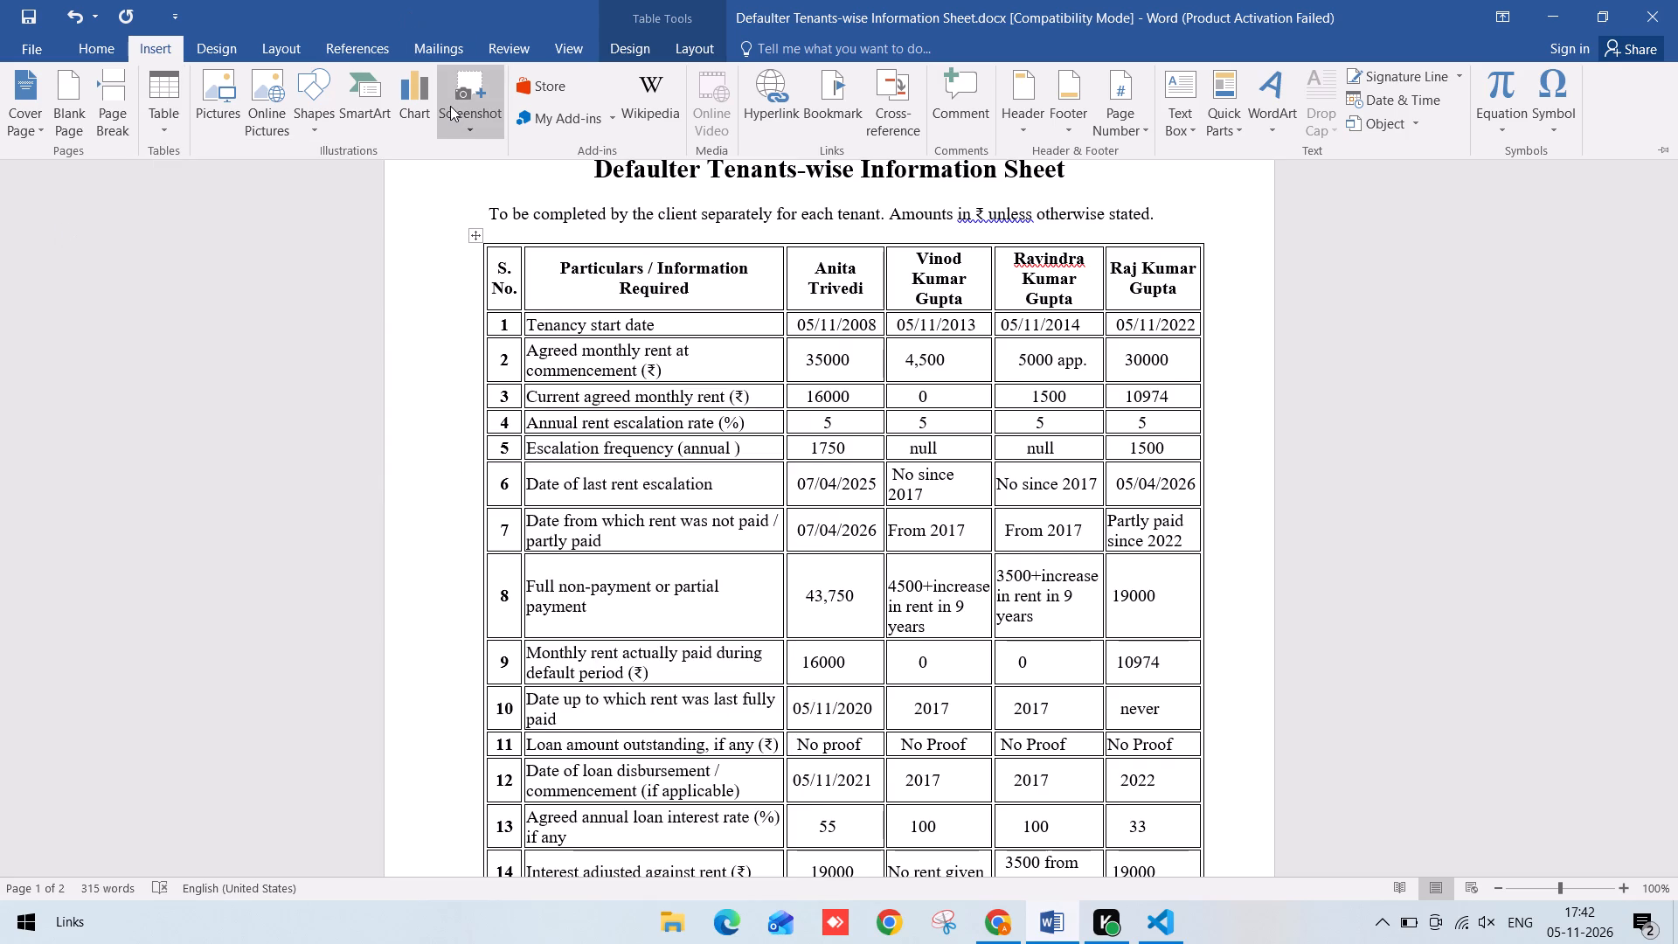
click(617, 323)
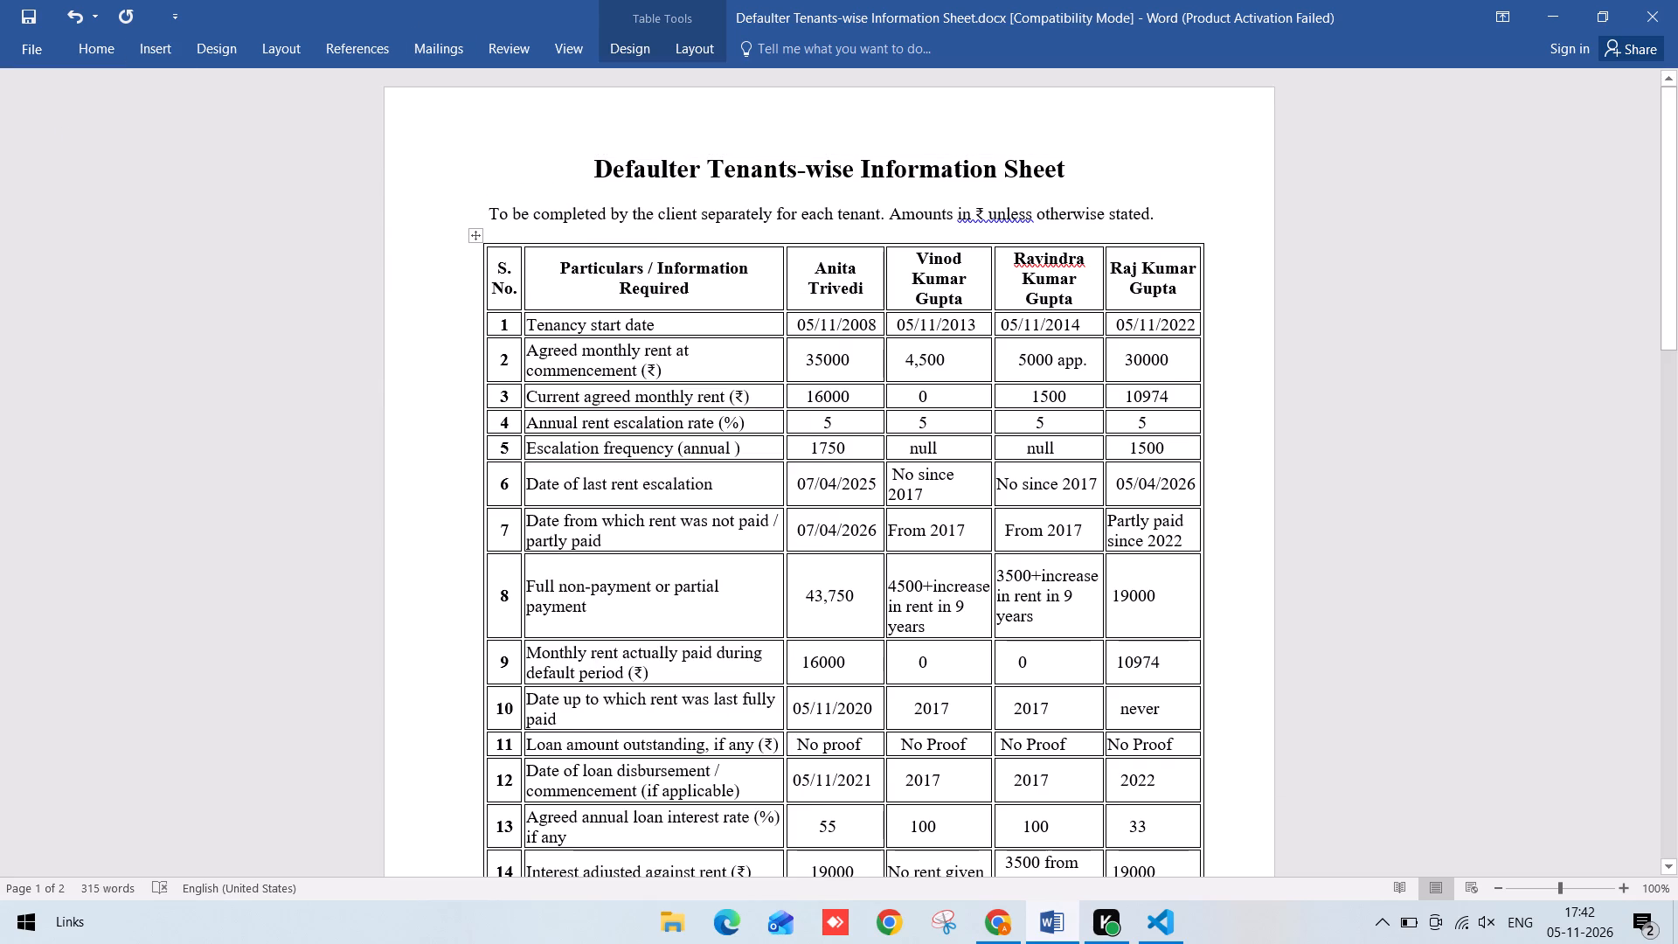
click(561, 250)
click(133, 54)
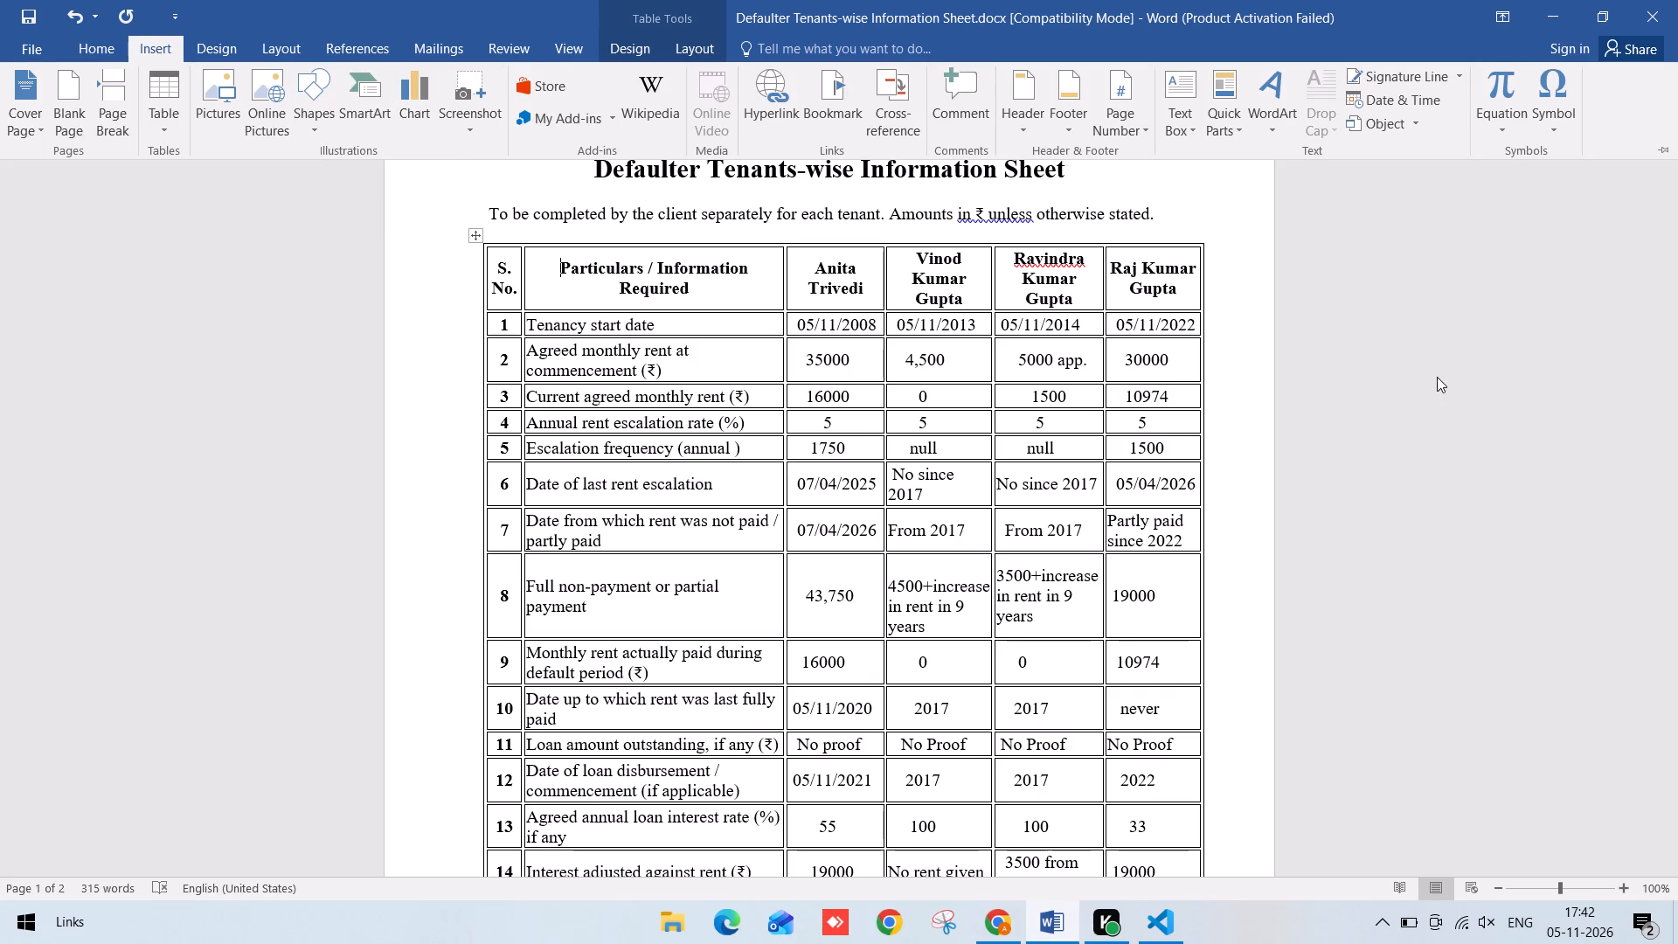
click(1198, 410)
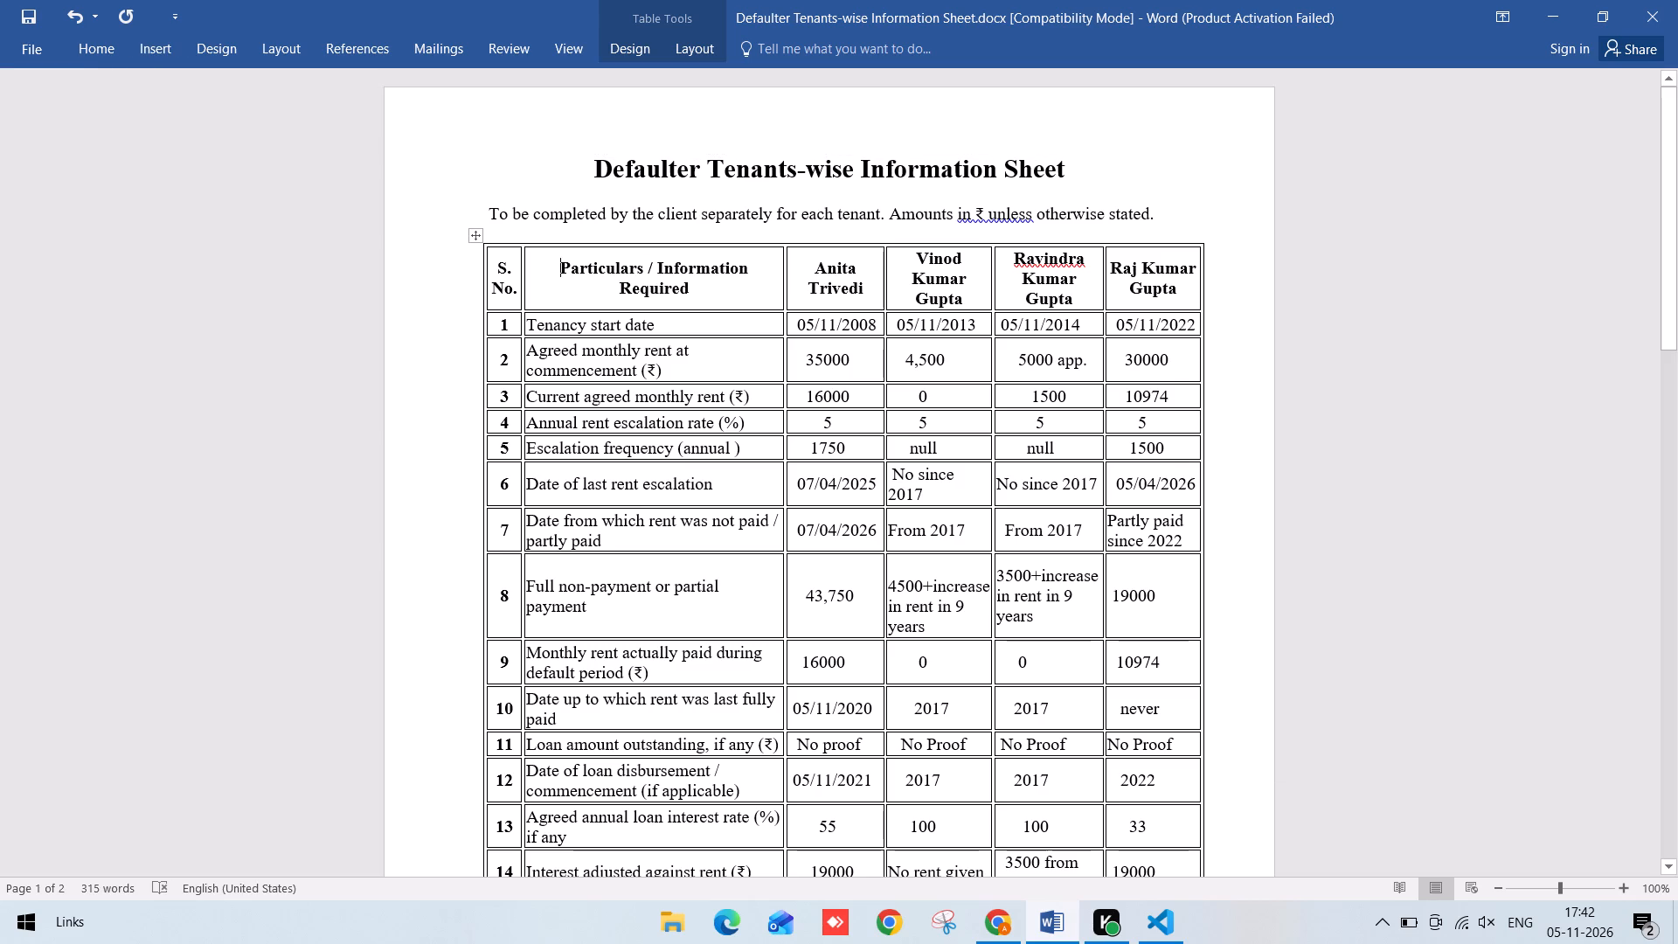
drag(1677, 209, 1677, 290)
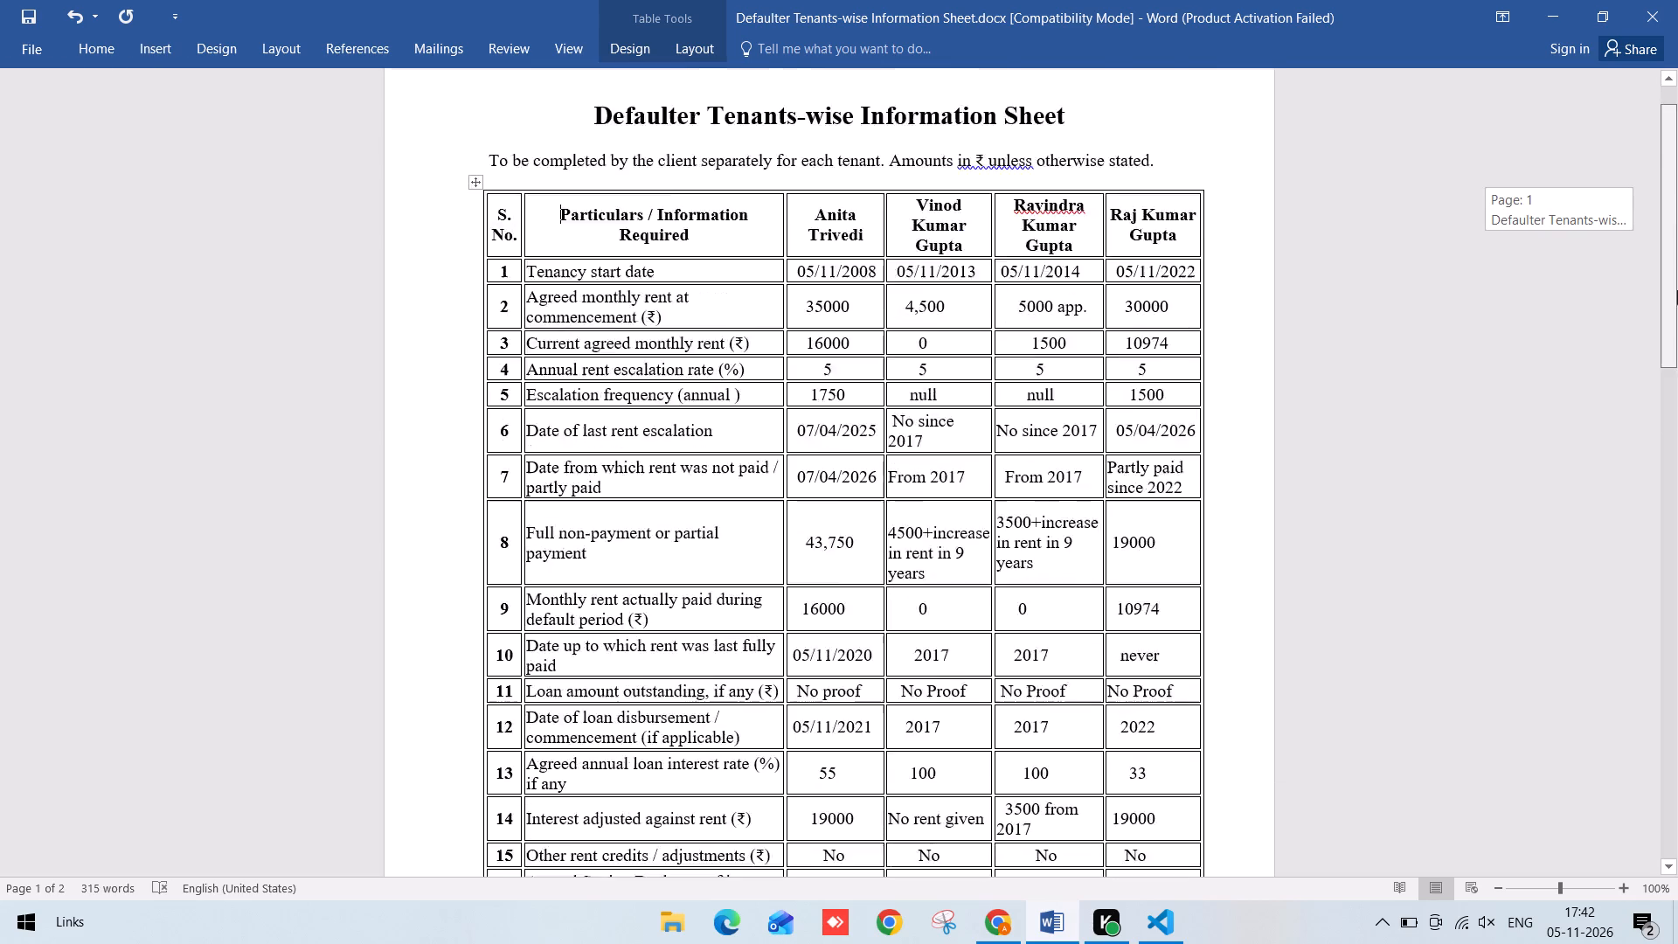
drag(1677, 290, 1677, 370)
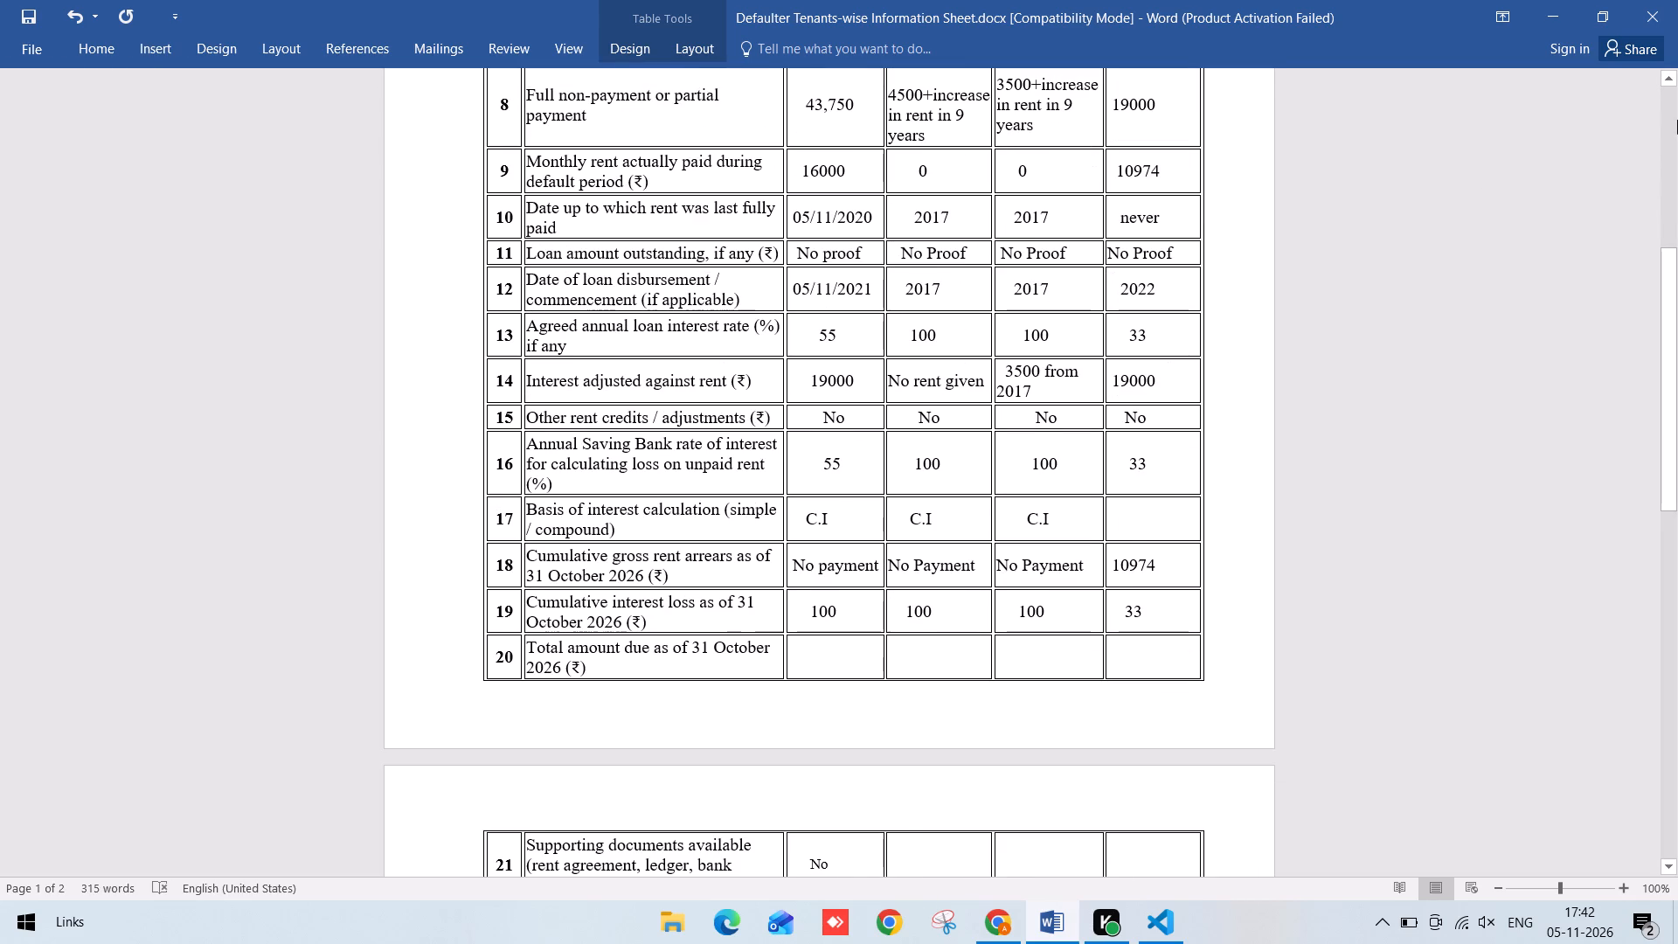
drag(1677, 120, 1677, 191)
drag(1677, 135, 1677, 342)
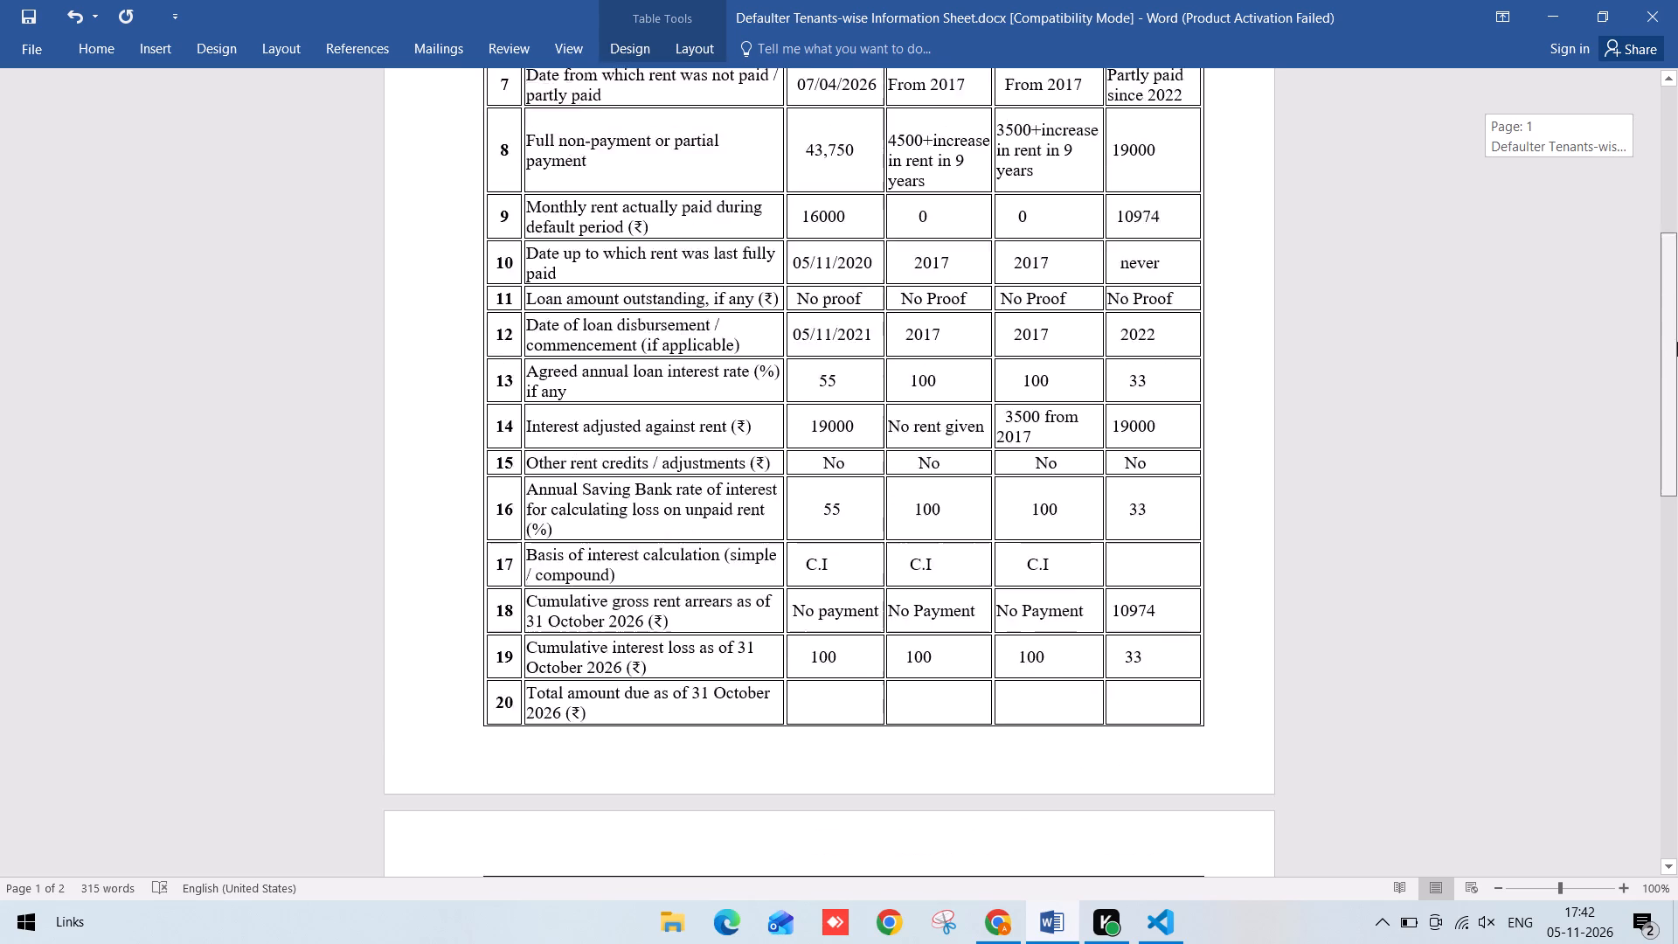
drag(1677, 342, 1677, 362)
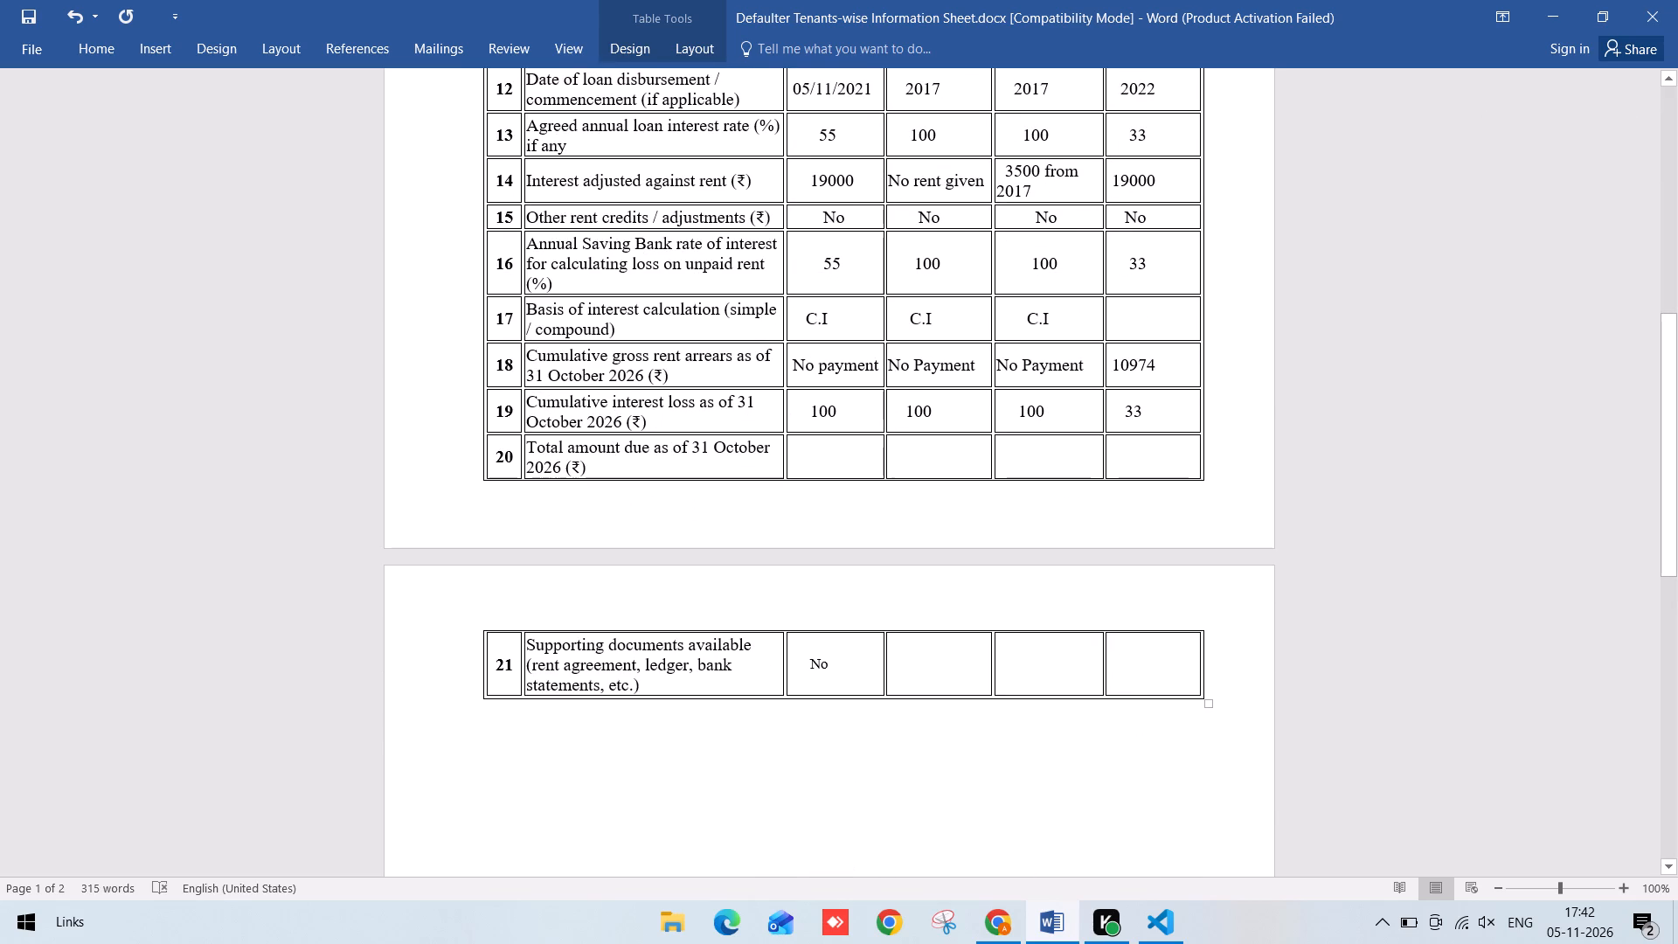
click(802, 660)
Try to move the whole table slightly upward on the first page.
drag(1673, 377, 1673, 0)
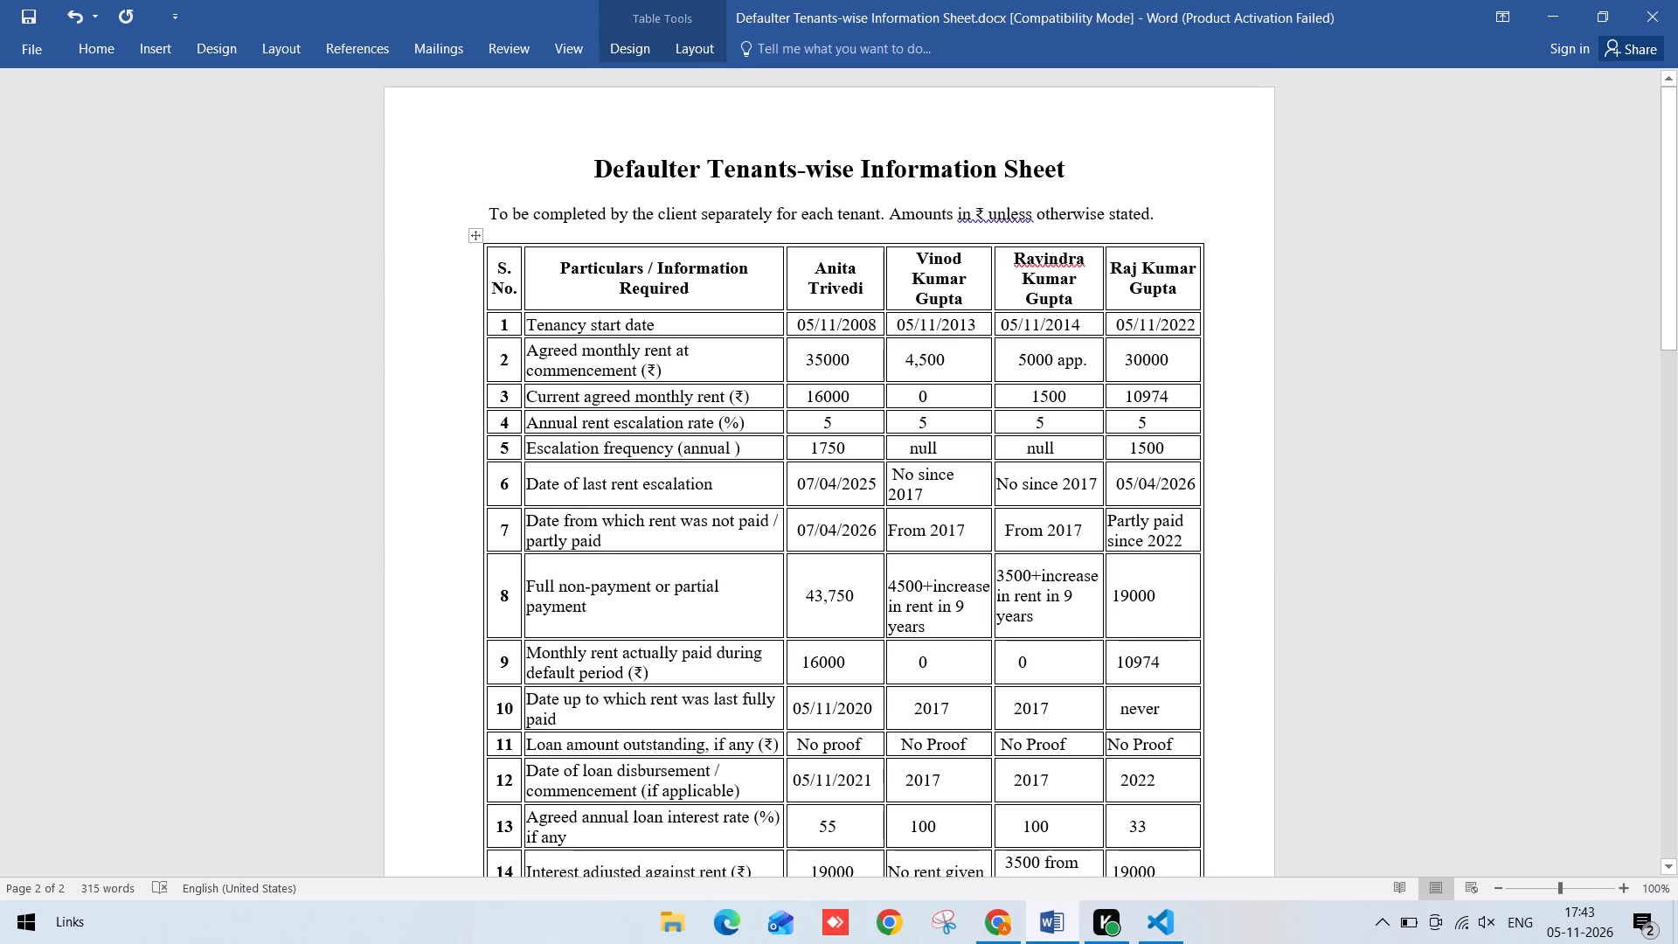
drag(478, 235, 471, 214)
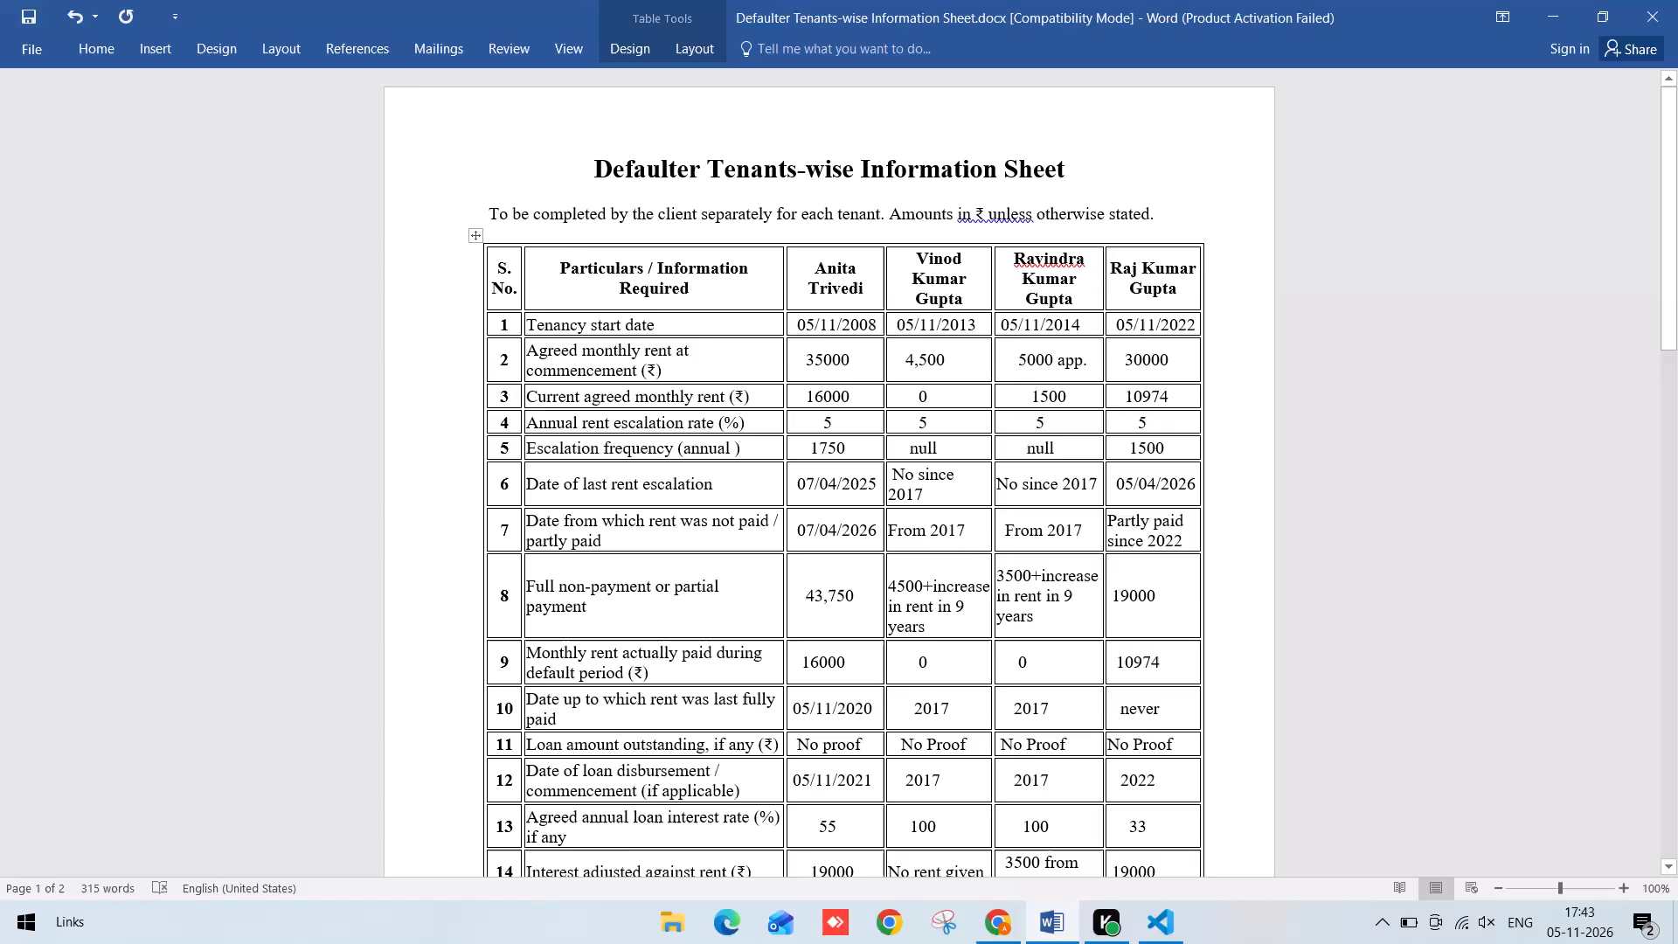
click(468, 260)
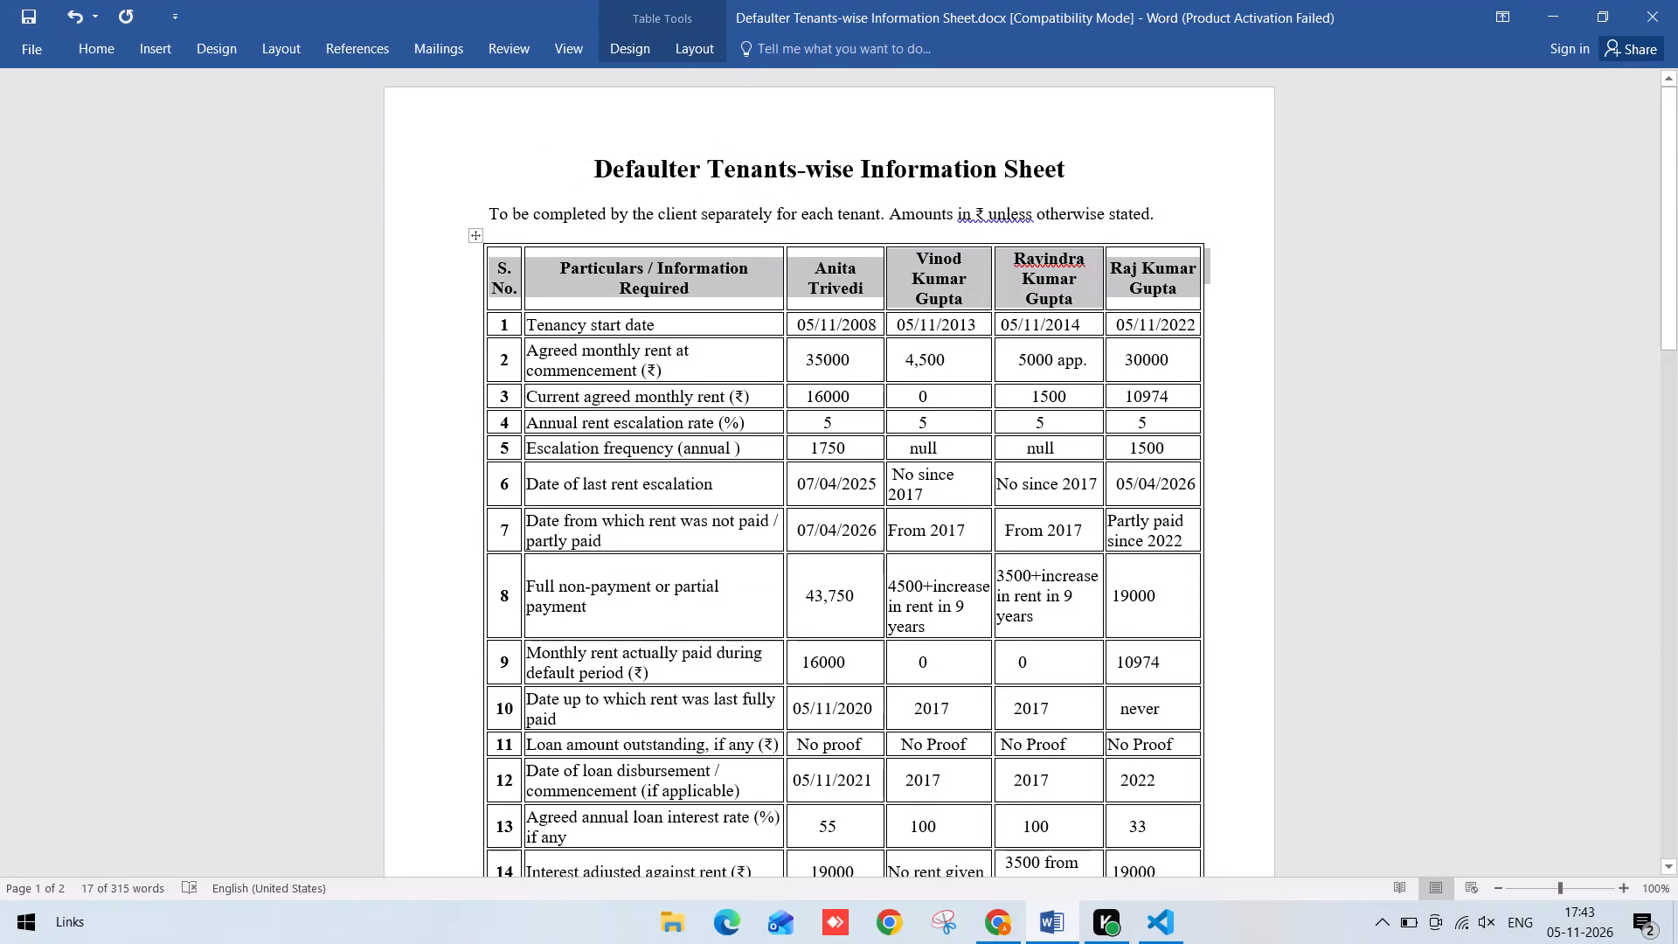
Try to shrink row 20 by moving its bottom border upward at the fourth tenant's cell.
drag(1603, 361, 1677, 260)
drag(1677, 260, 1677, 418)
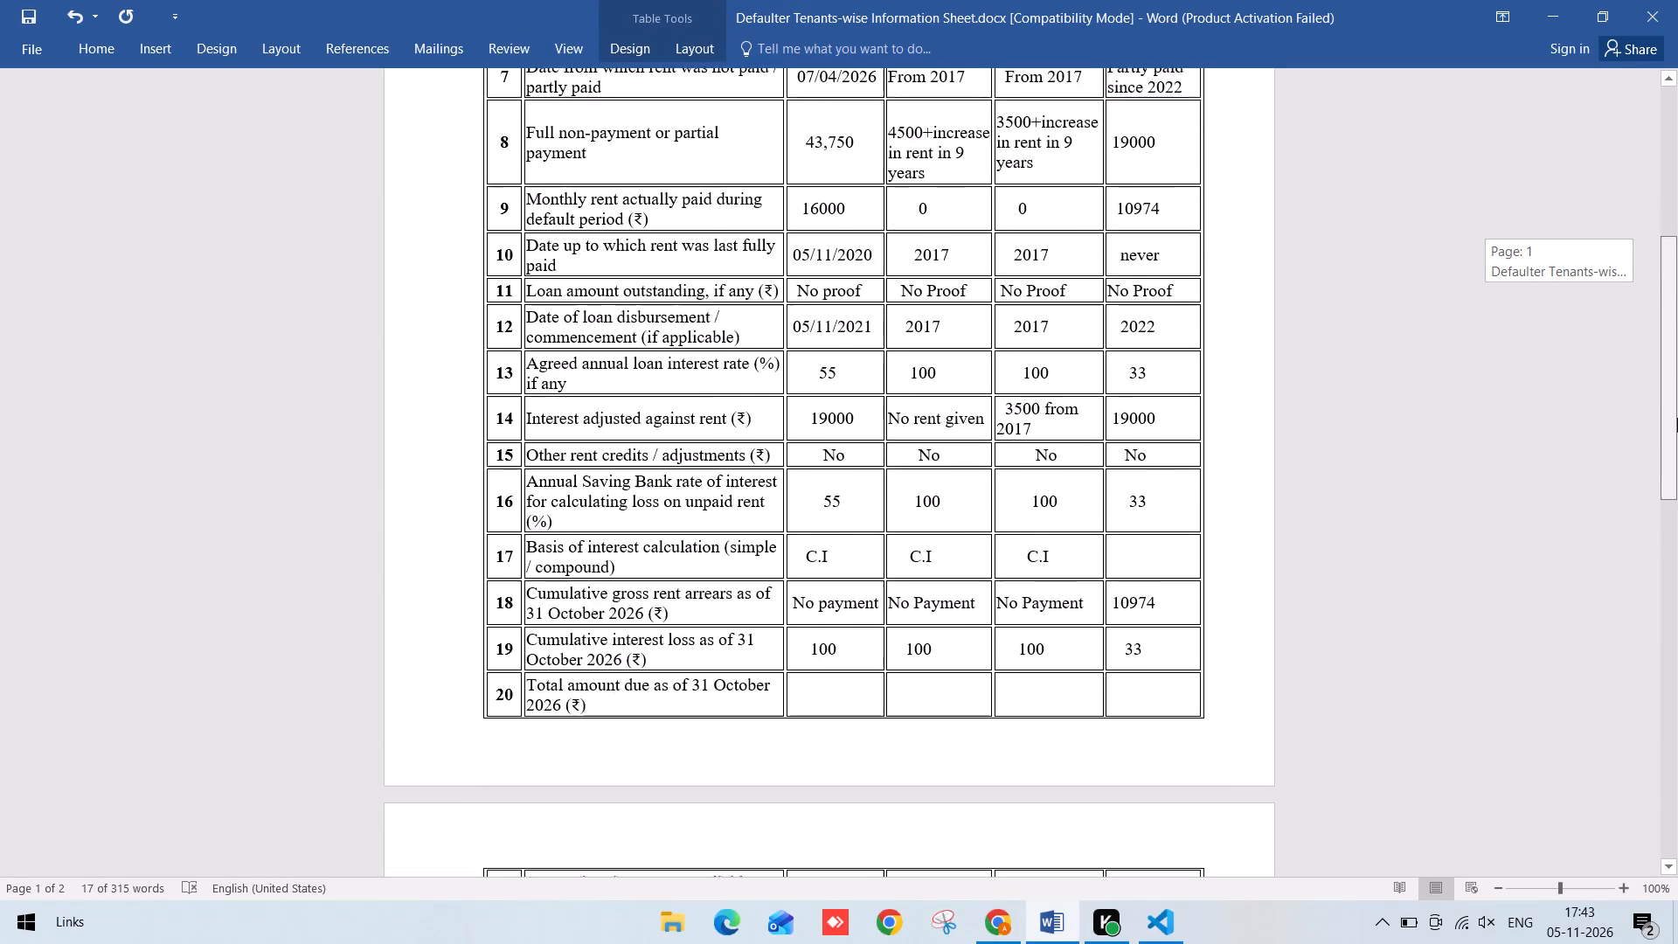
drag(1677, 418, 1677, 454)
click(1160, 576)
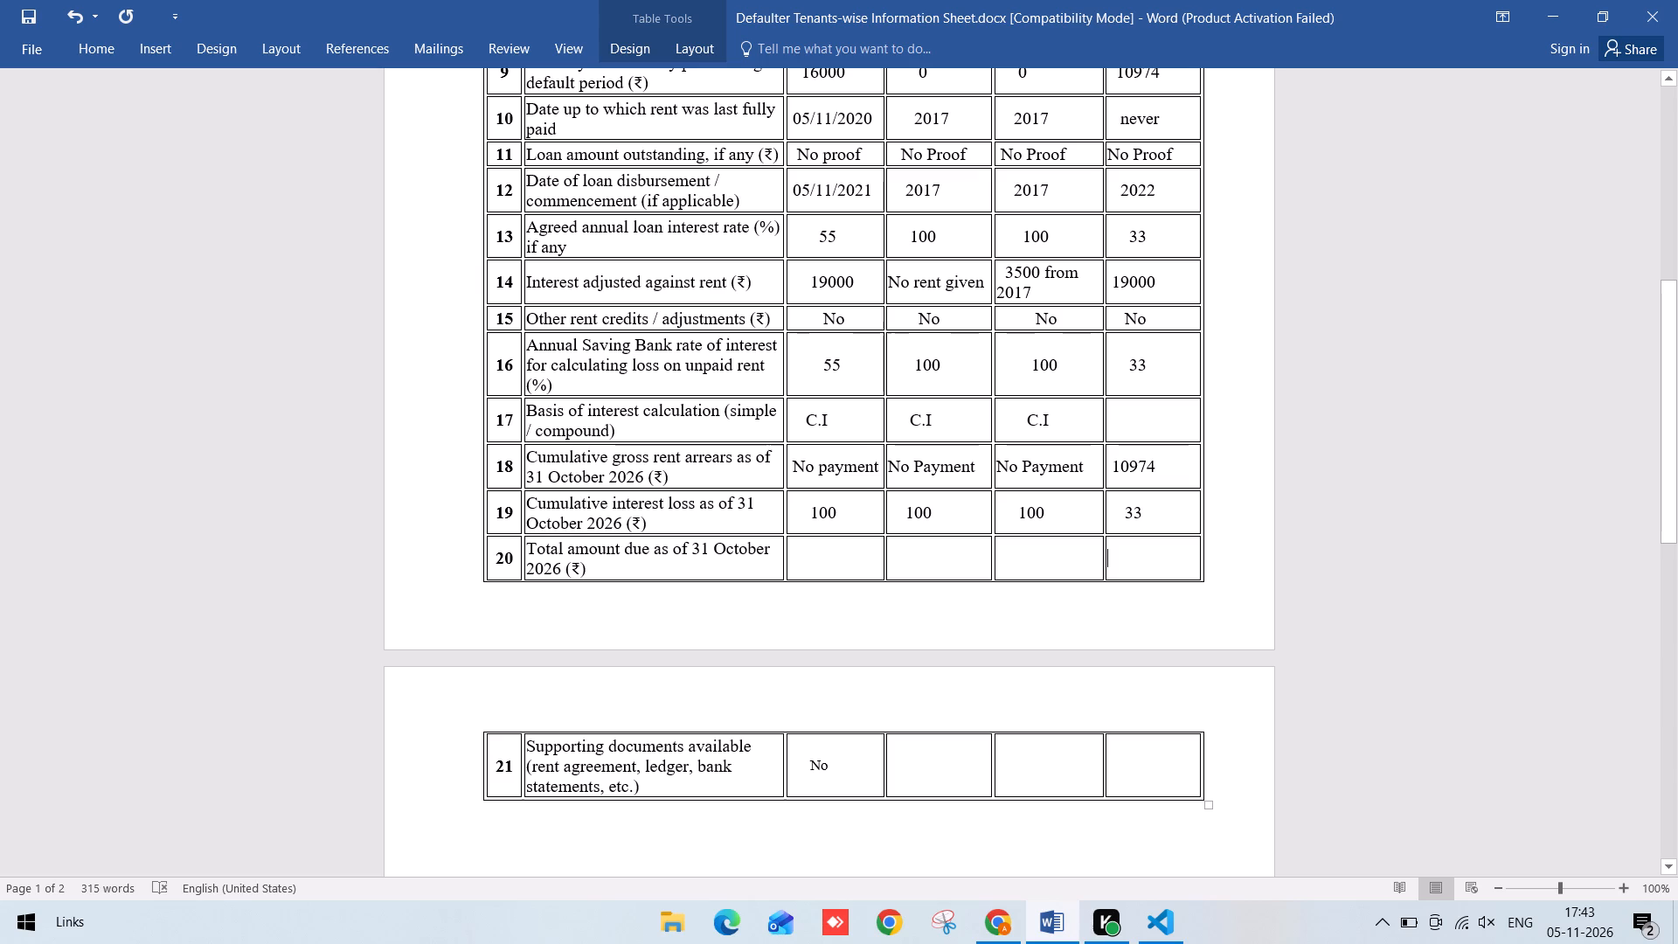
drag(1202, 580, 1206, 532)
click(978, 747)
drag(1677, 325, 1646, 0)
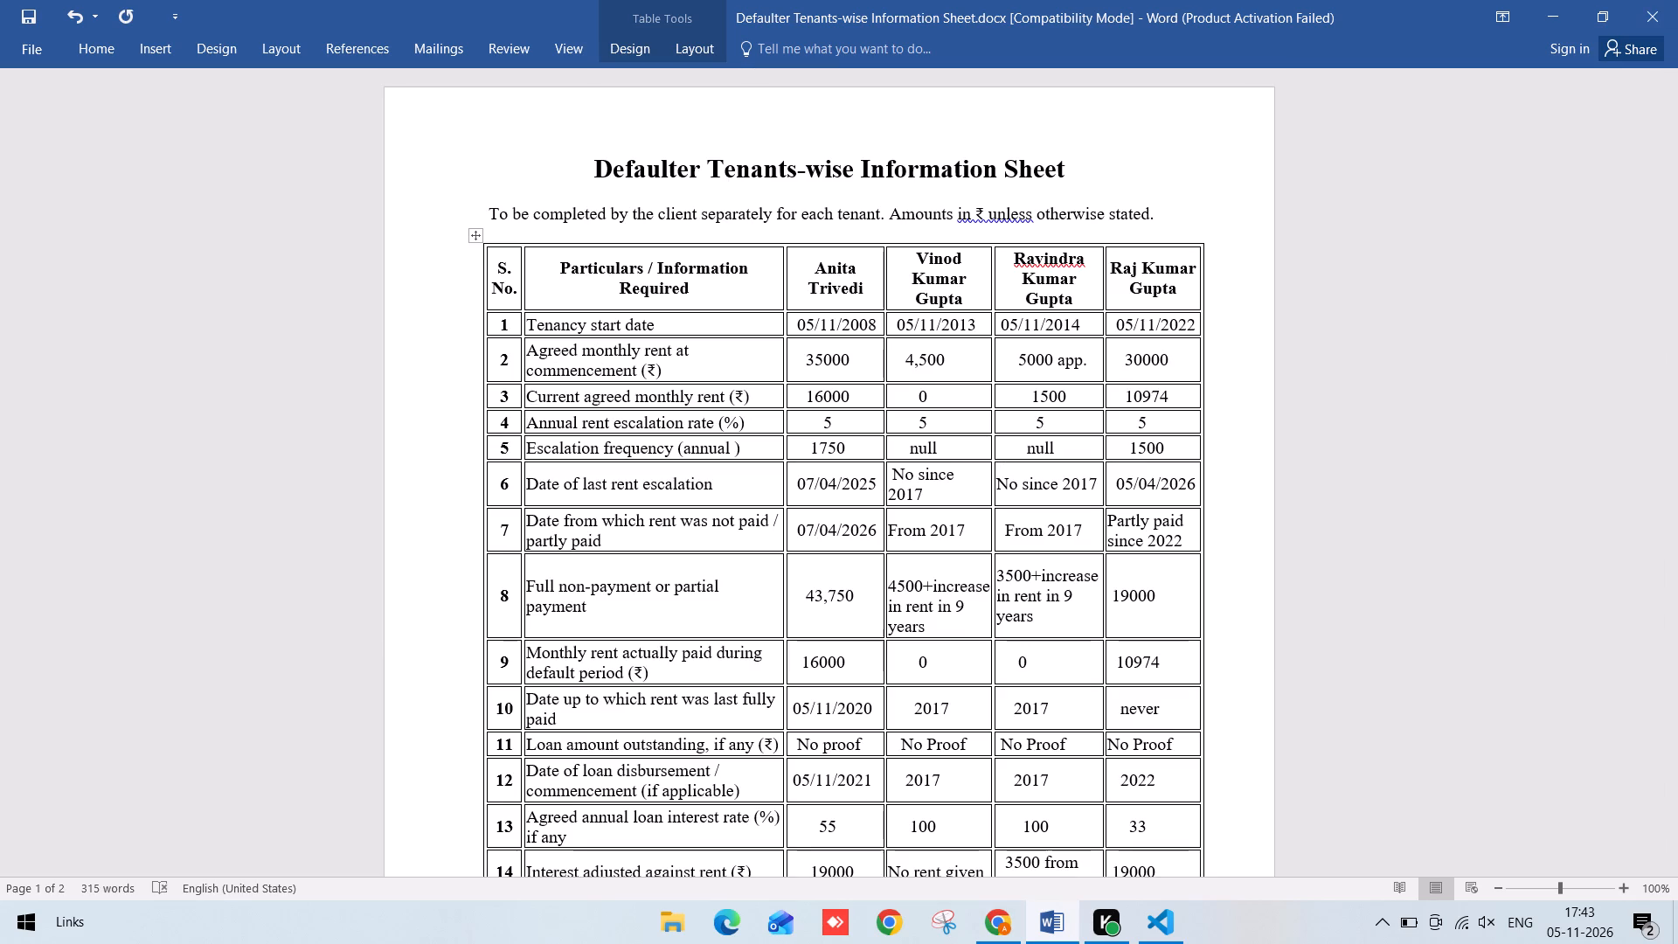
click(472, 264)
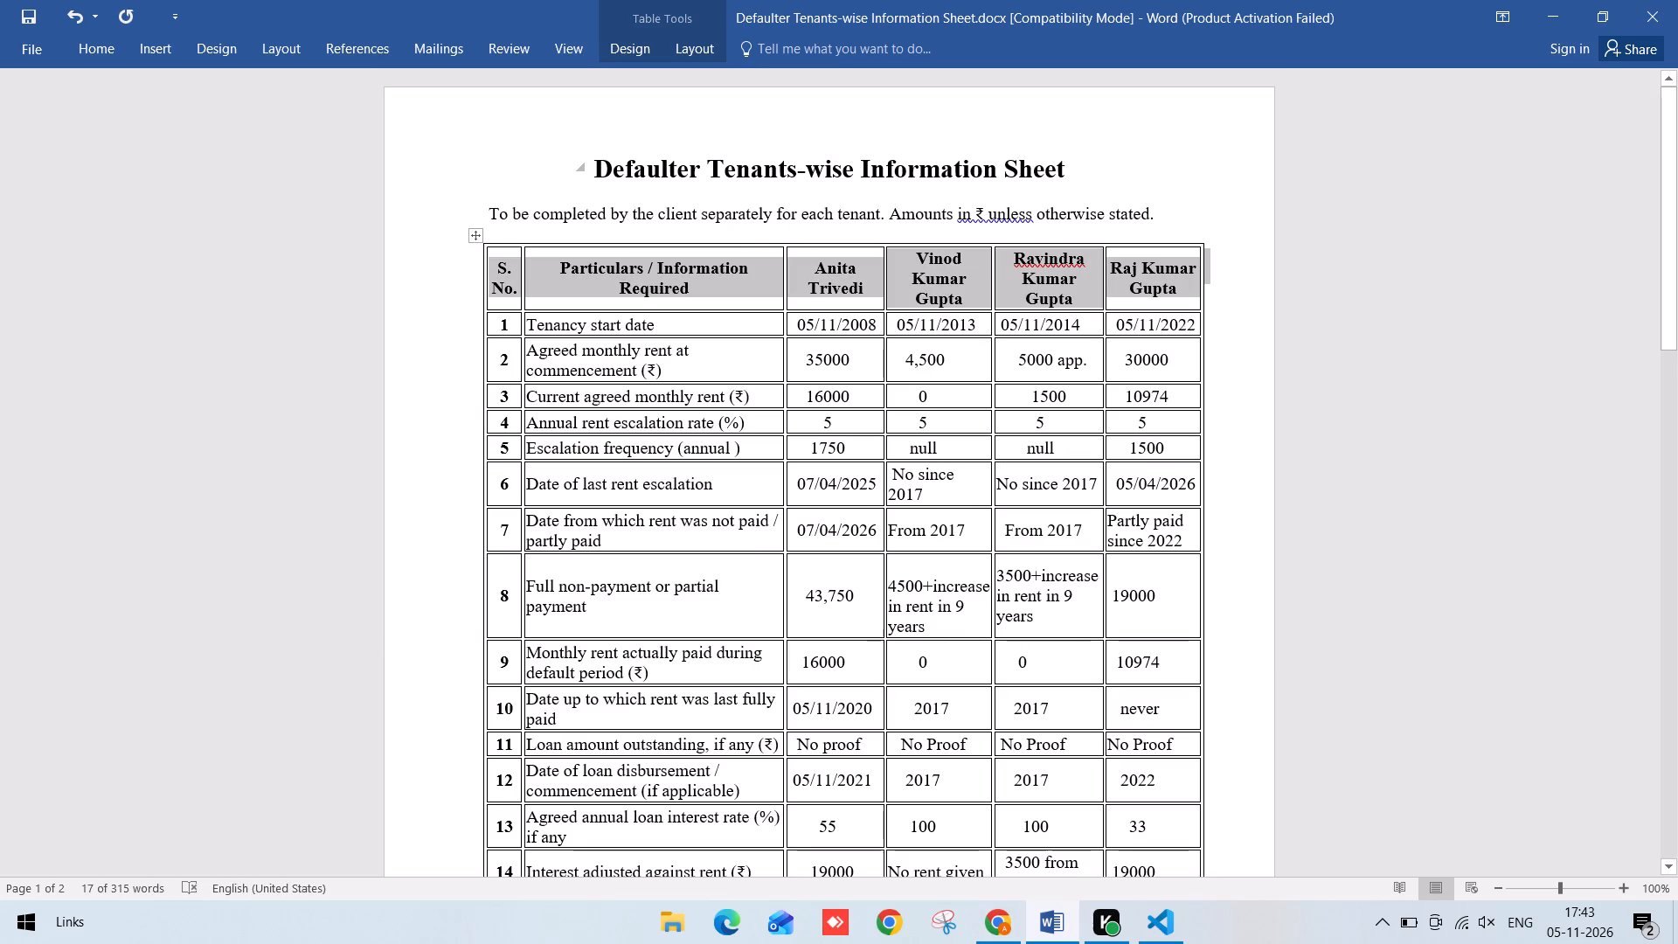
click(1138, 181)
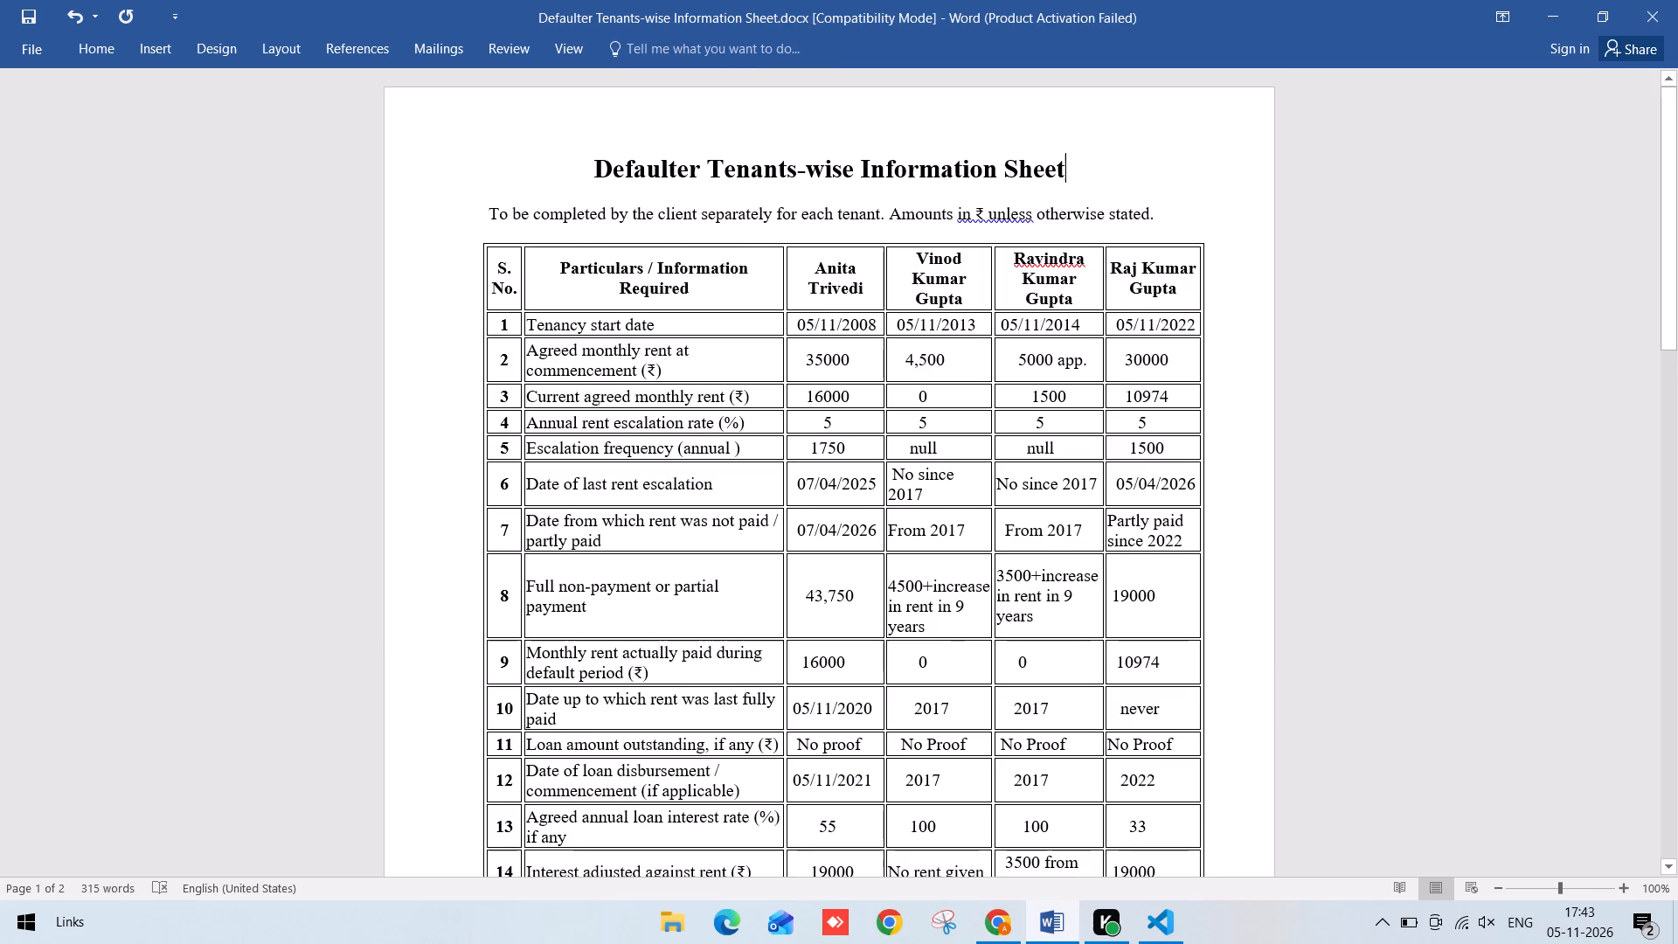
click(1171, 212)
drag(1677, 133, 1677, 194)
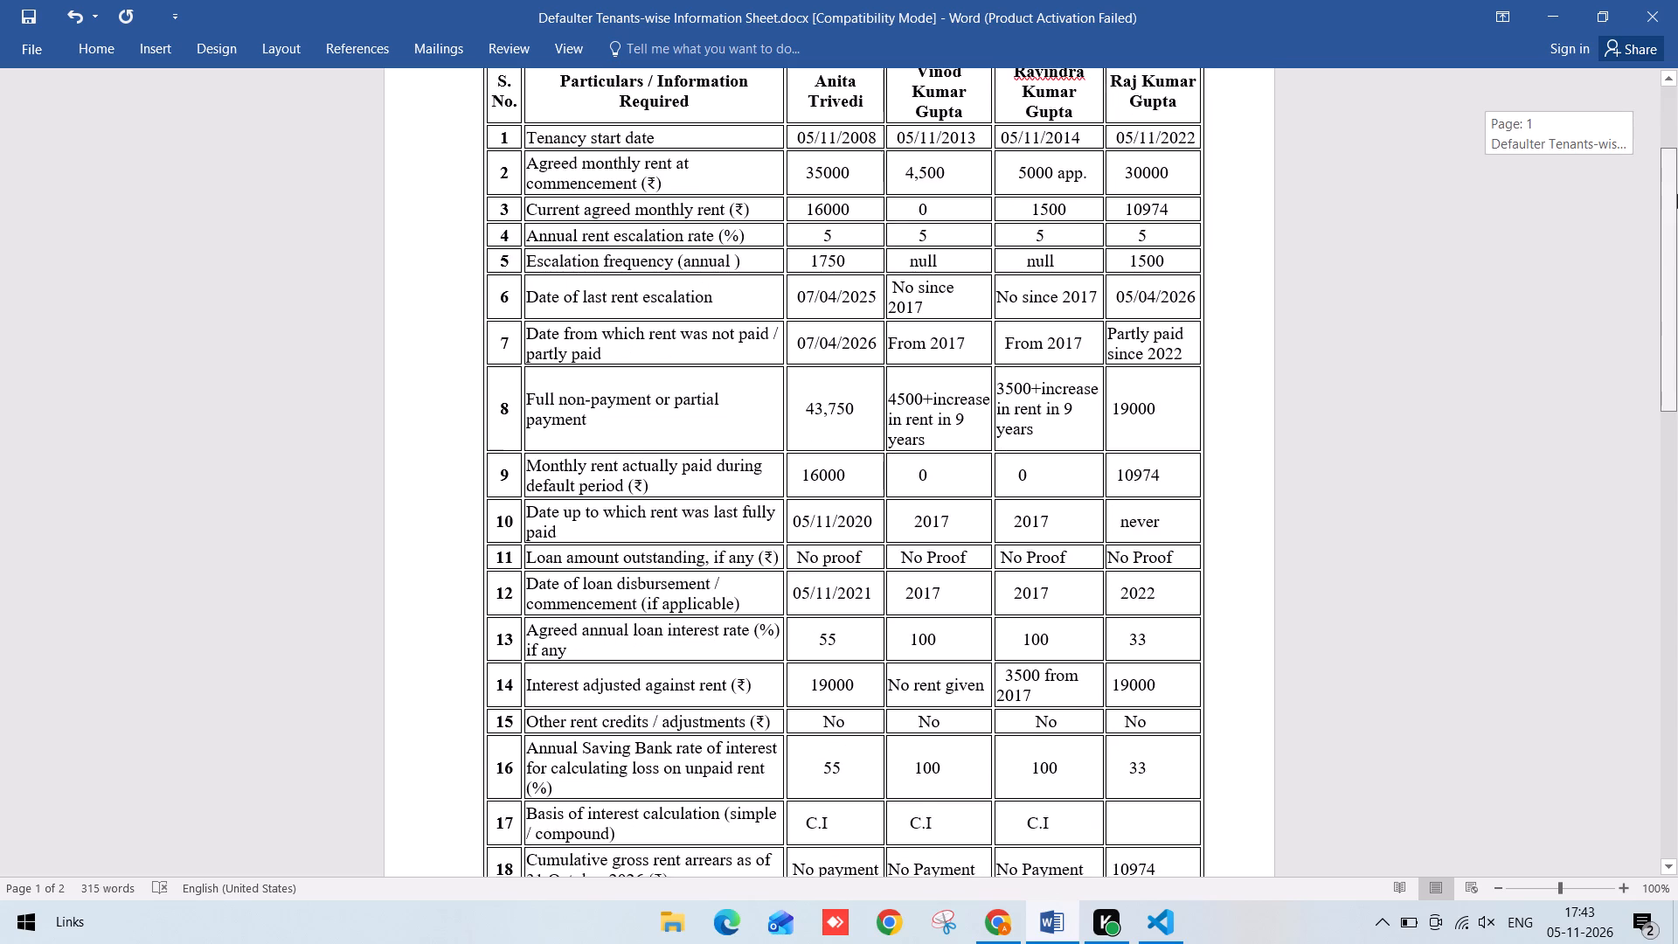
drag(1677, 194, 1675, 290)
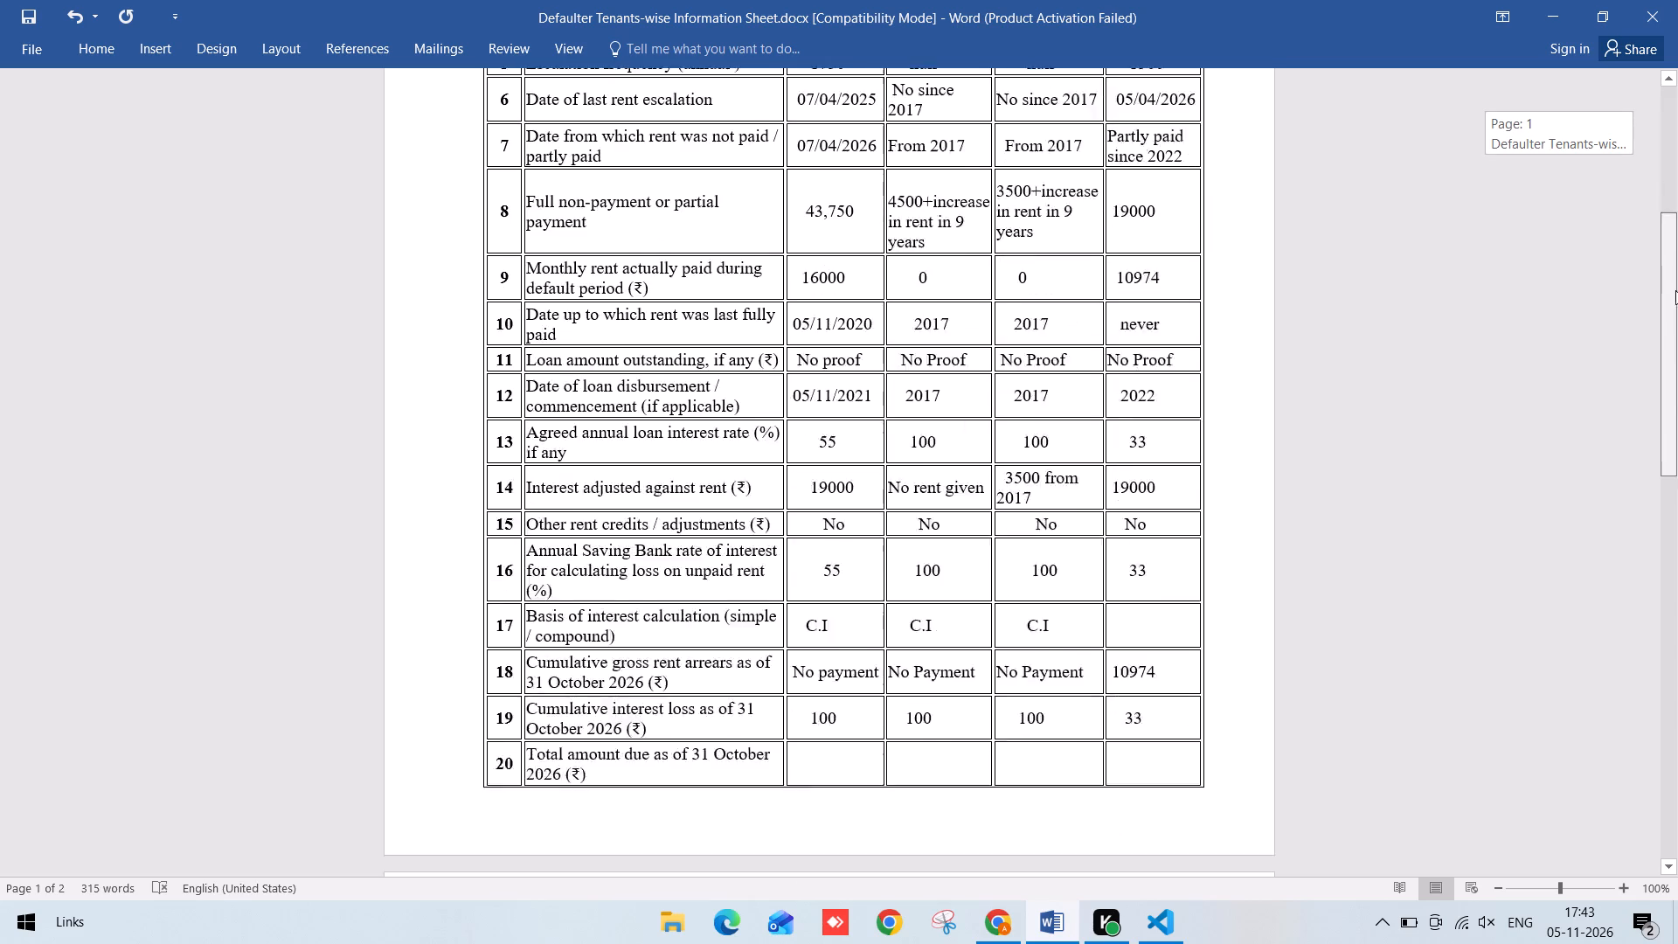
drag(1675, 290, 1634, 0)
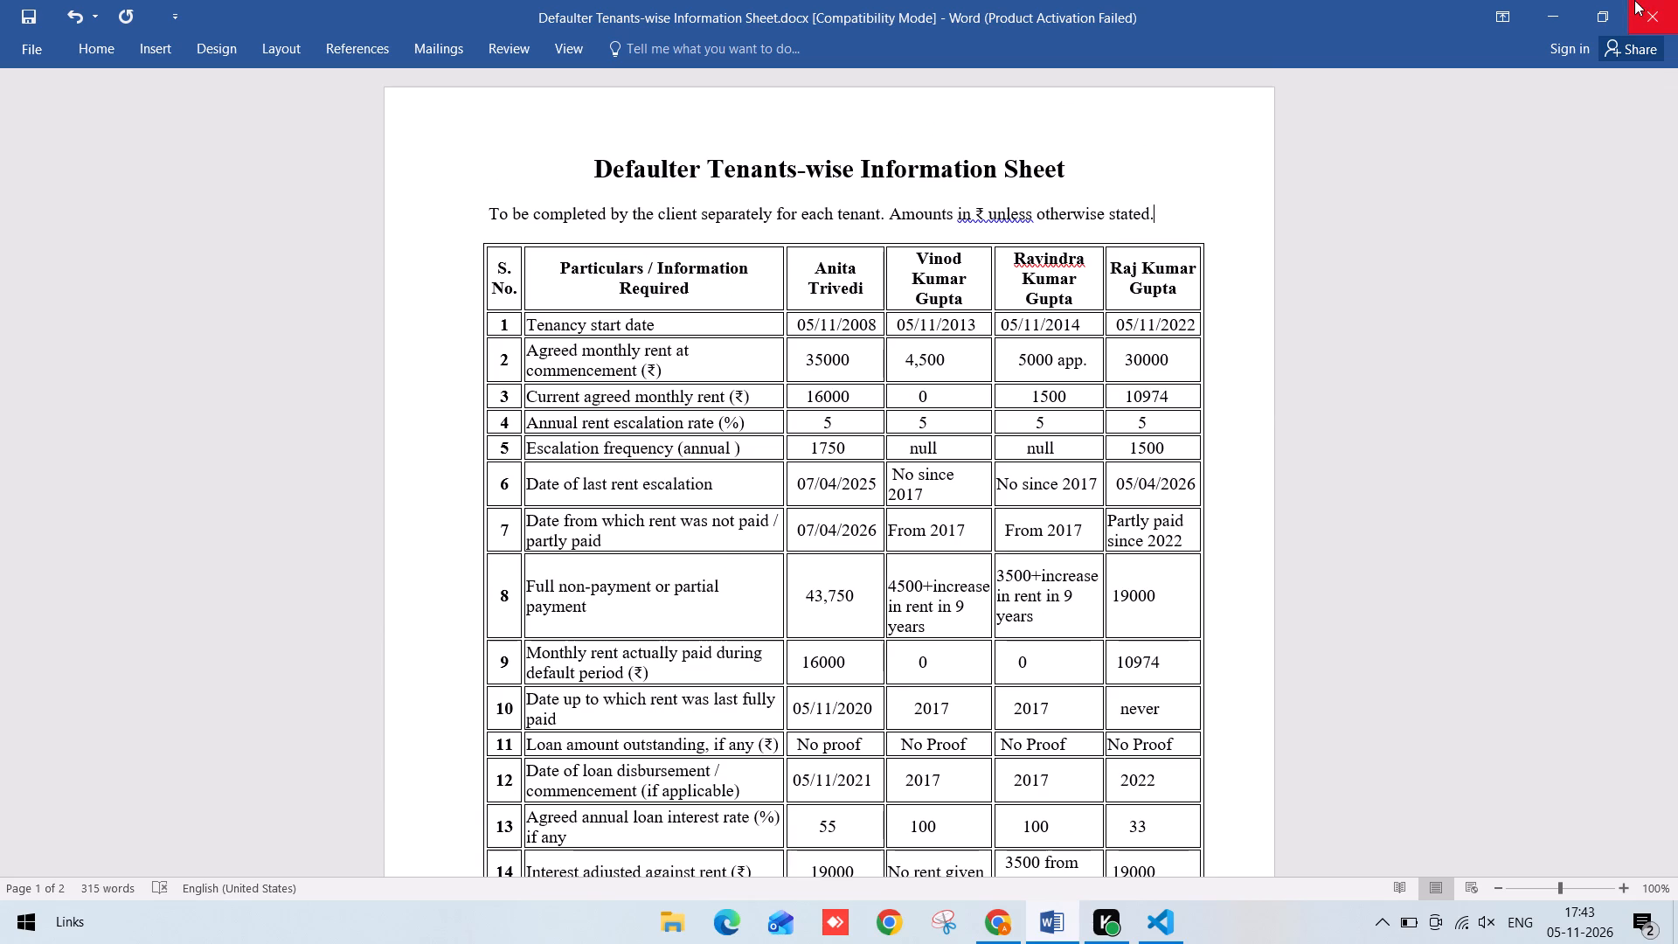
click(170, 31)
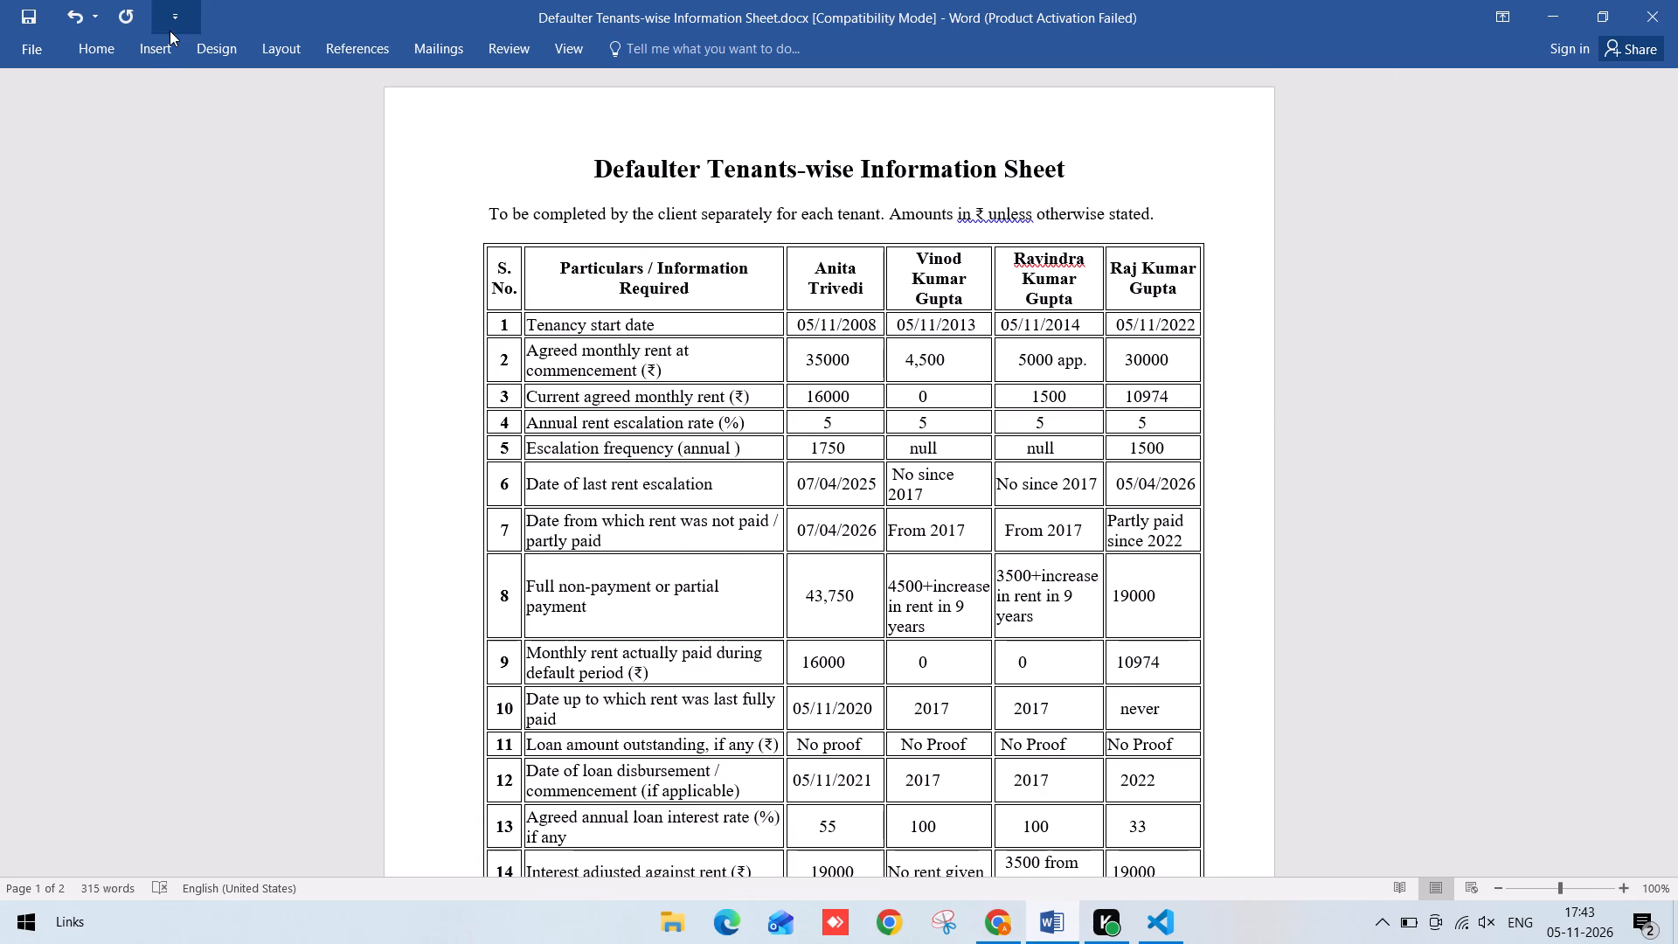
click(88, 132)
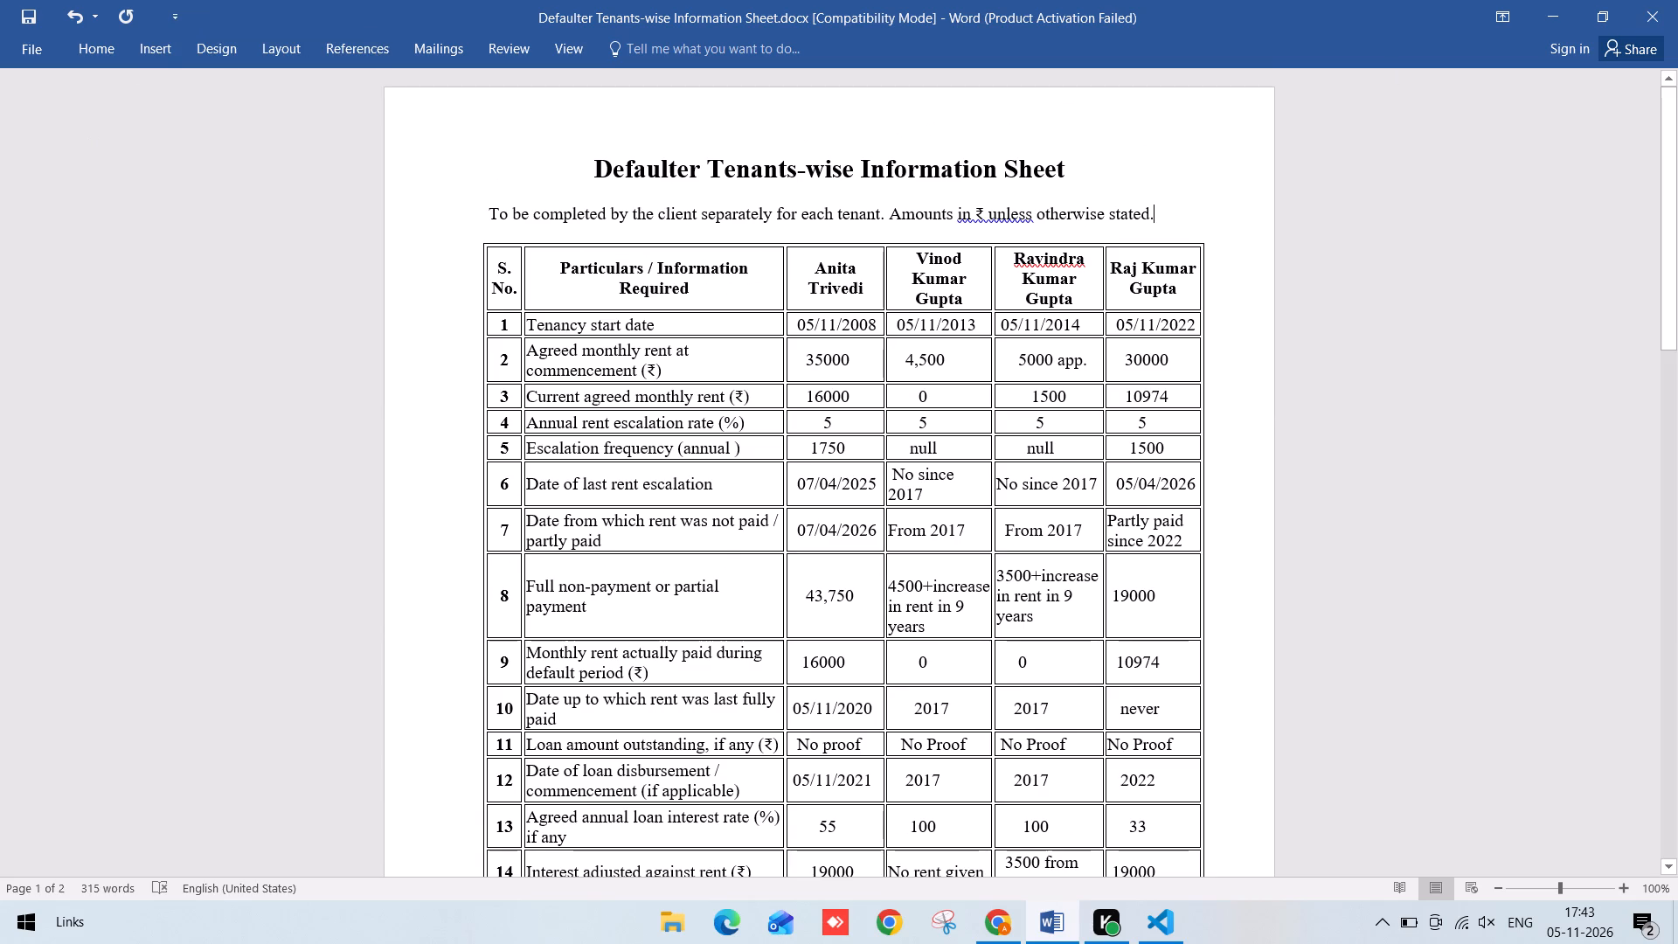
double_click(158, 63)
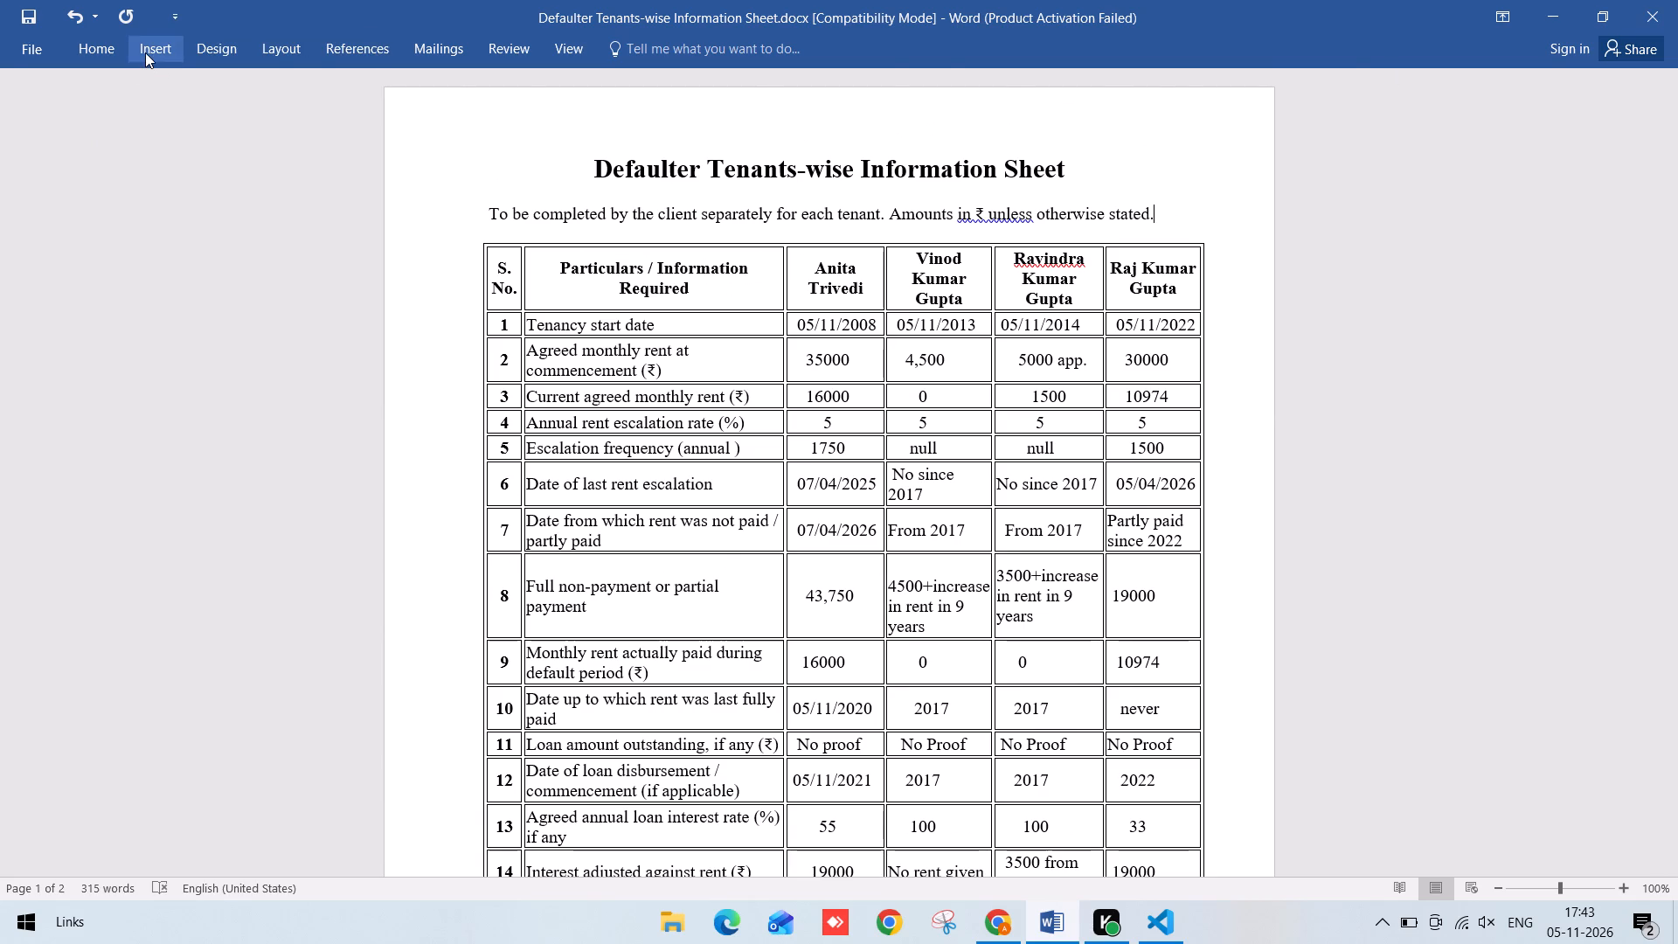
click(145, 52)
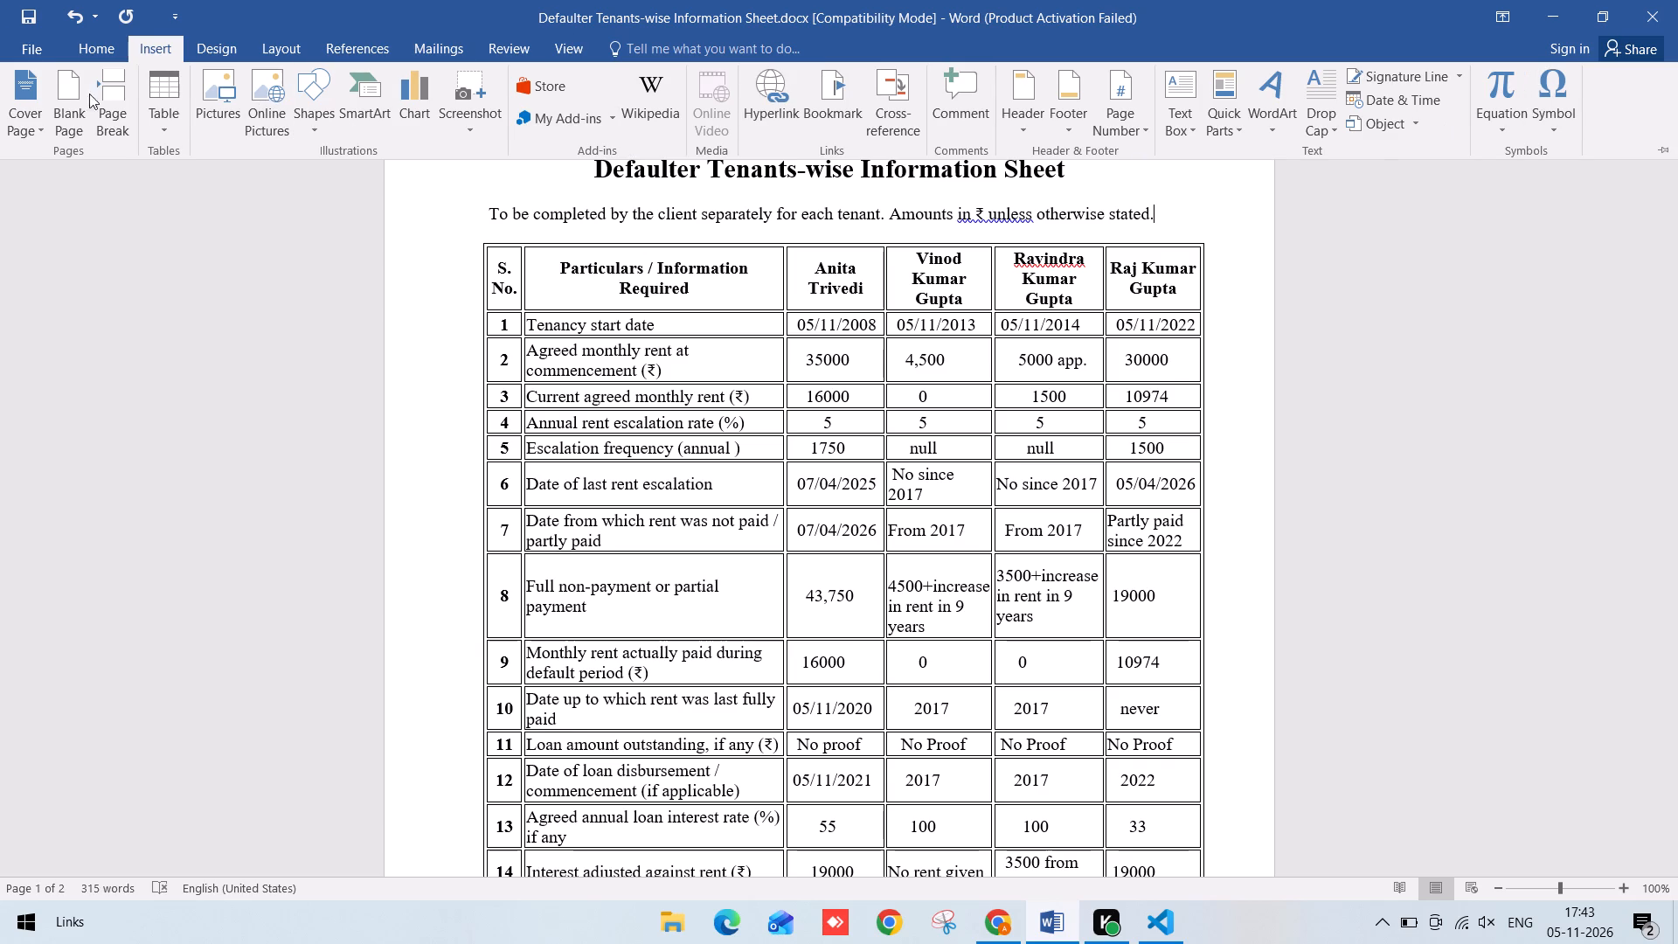
Save the Defaulter Tenants-wise Information Sheet document under its existing name.
click(29, 0)
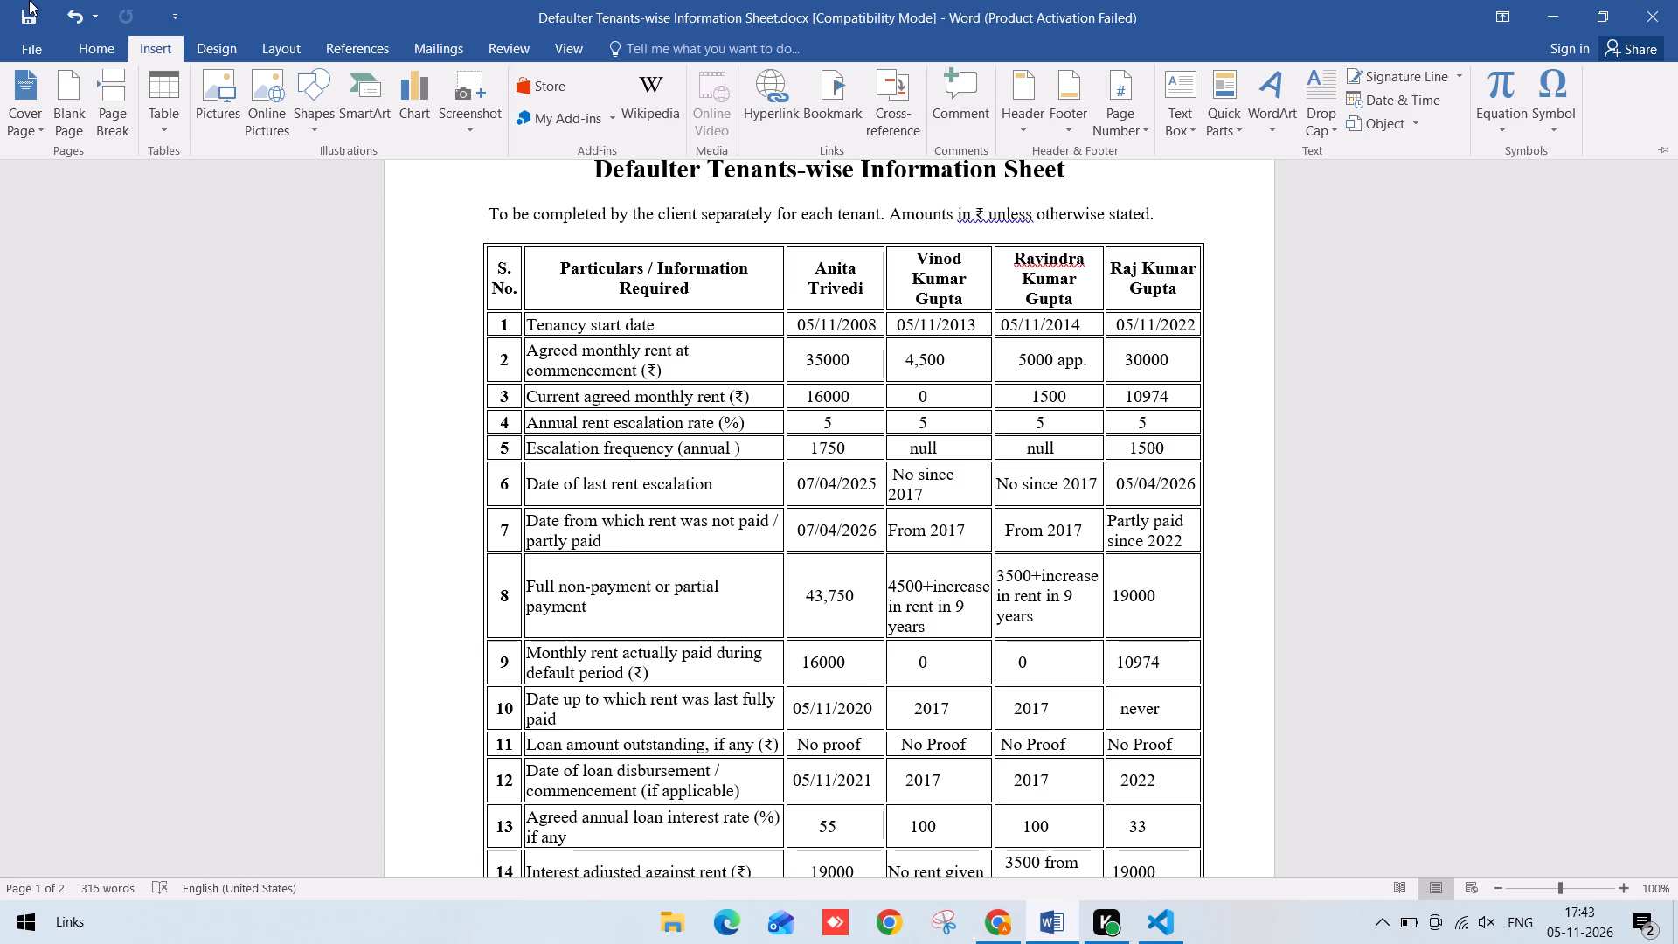
click(28, 16)
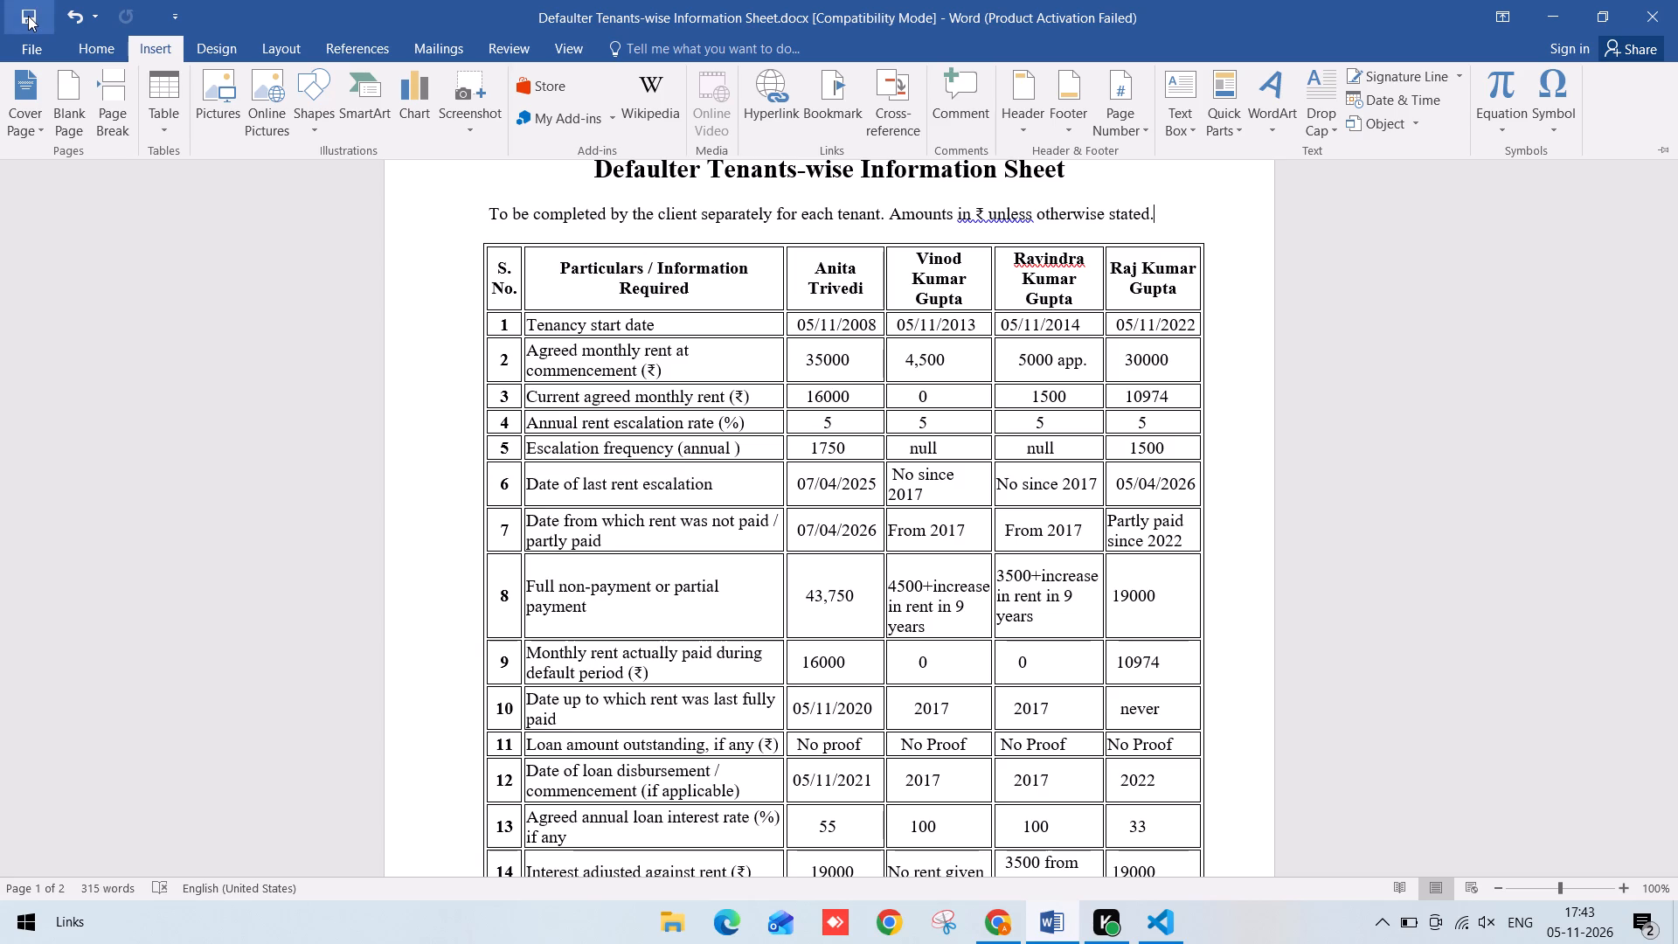
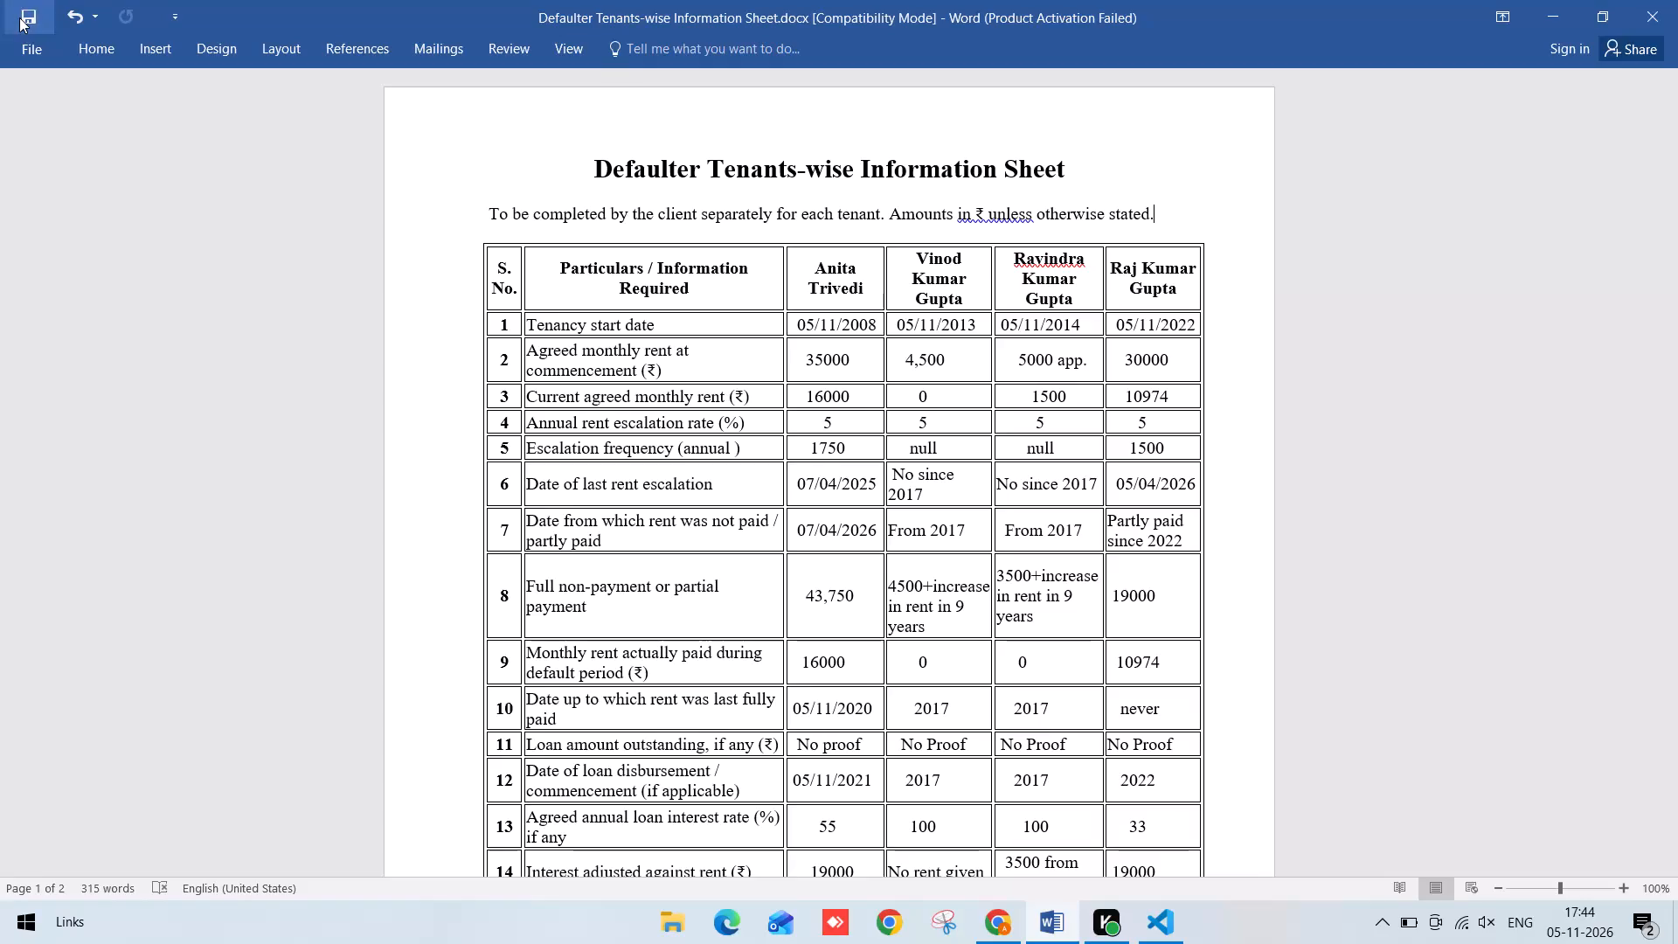
Save the Defaulter Tenants-wise Information Sheet document again in place.
triple_click(19, 17)
click(19, 17)
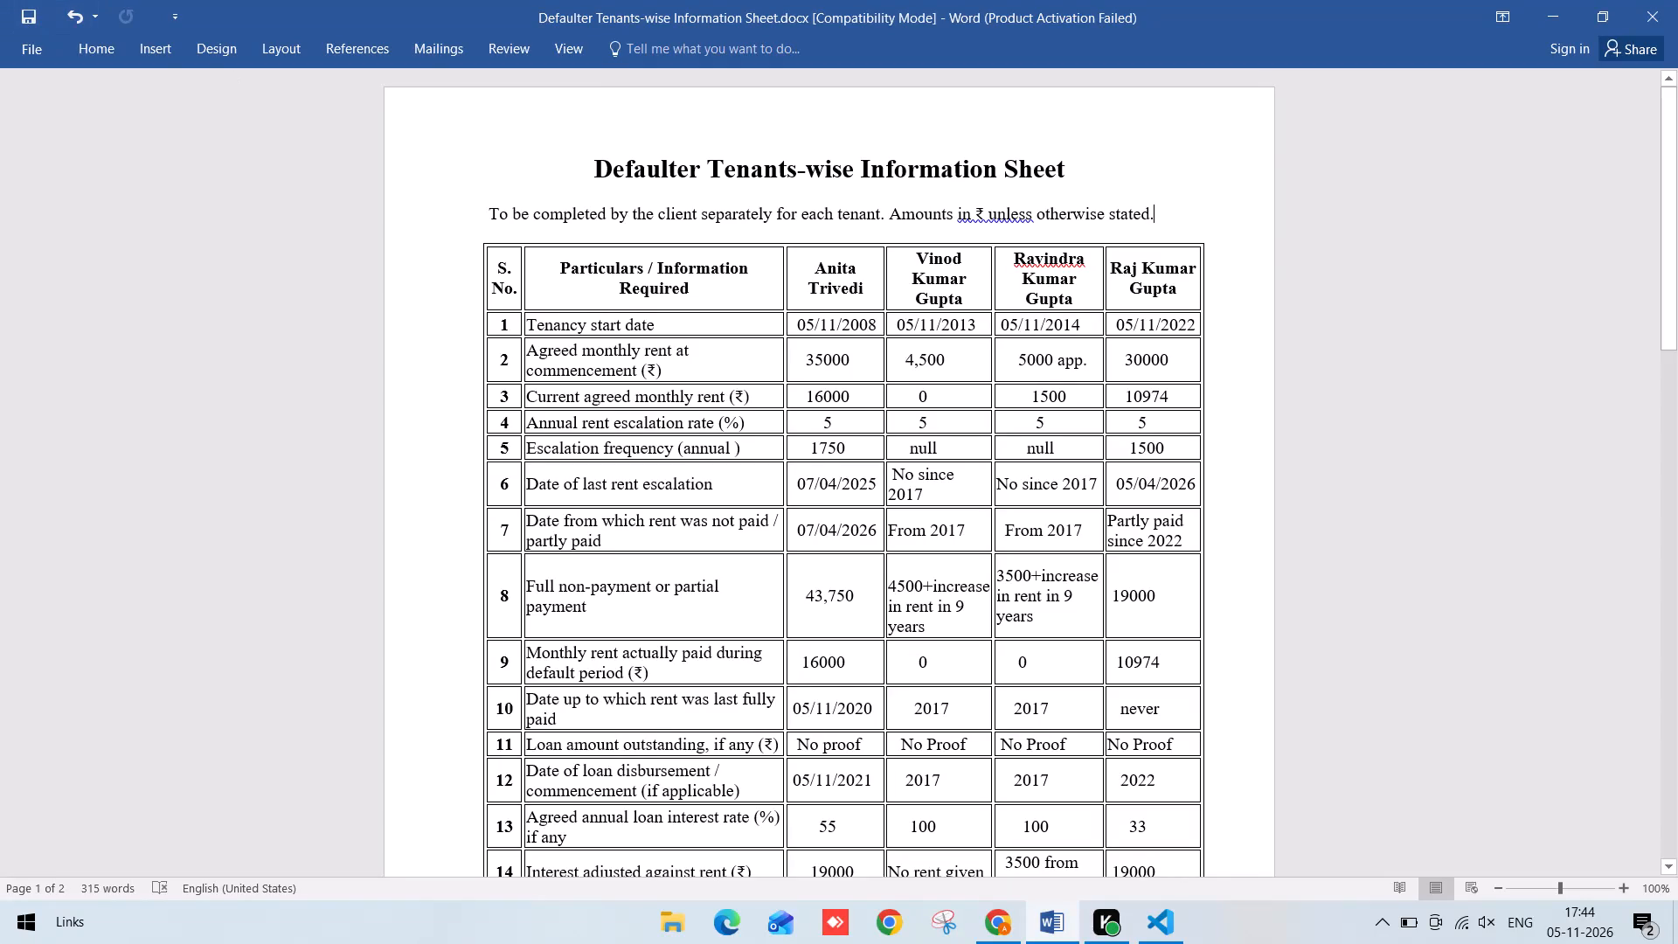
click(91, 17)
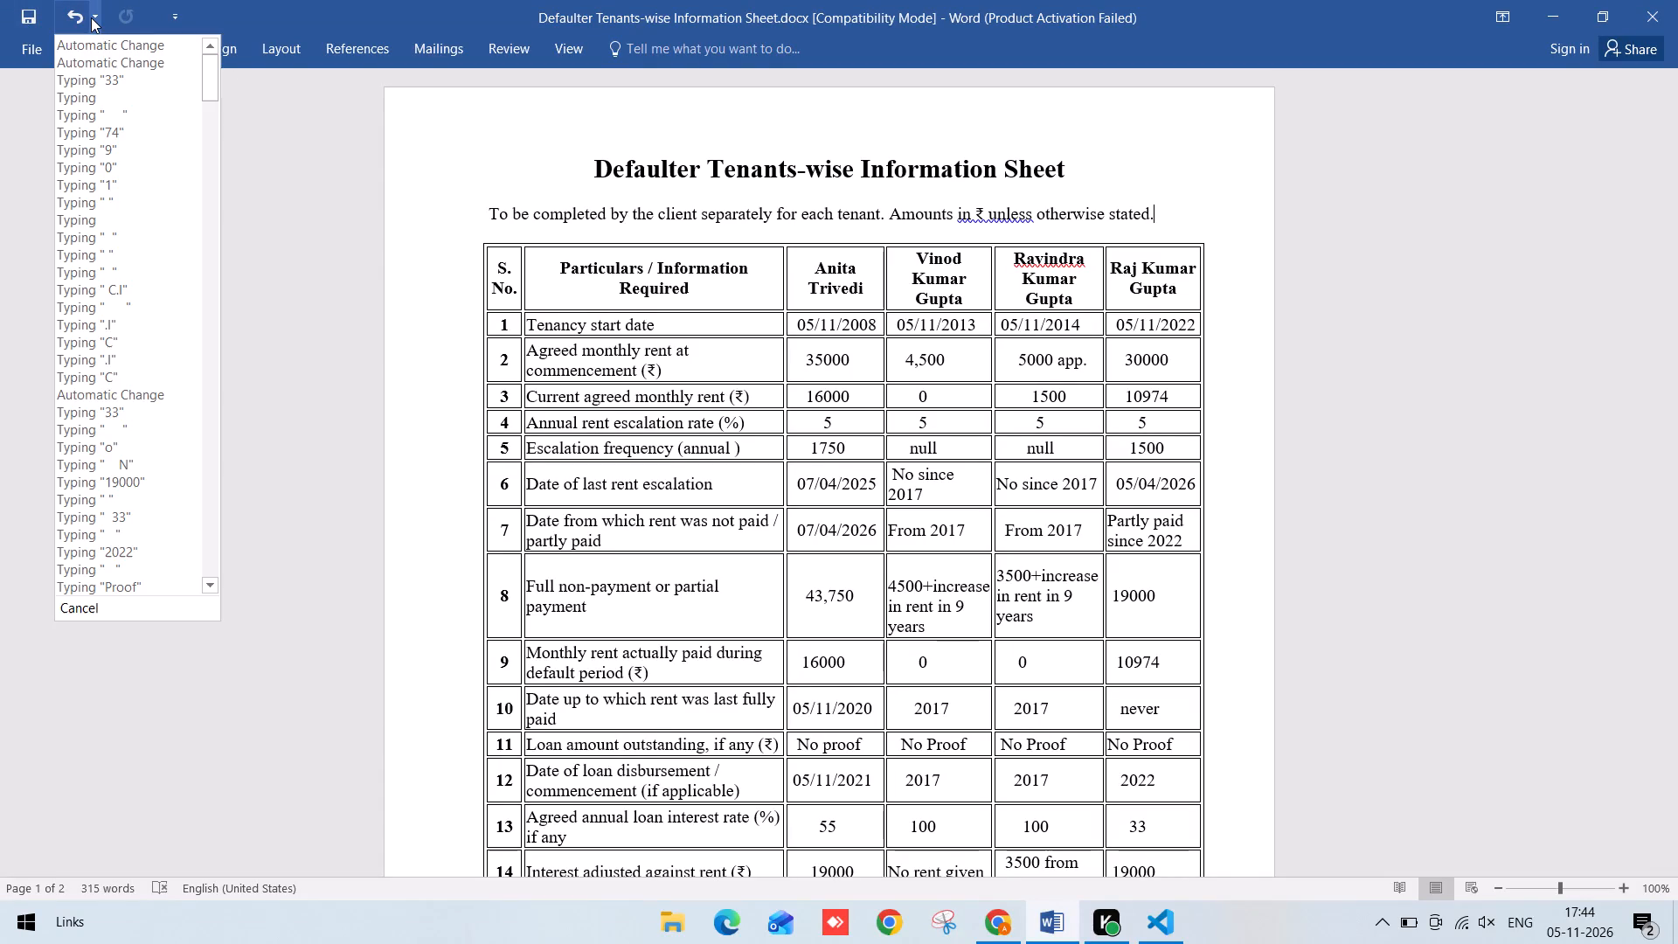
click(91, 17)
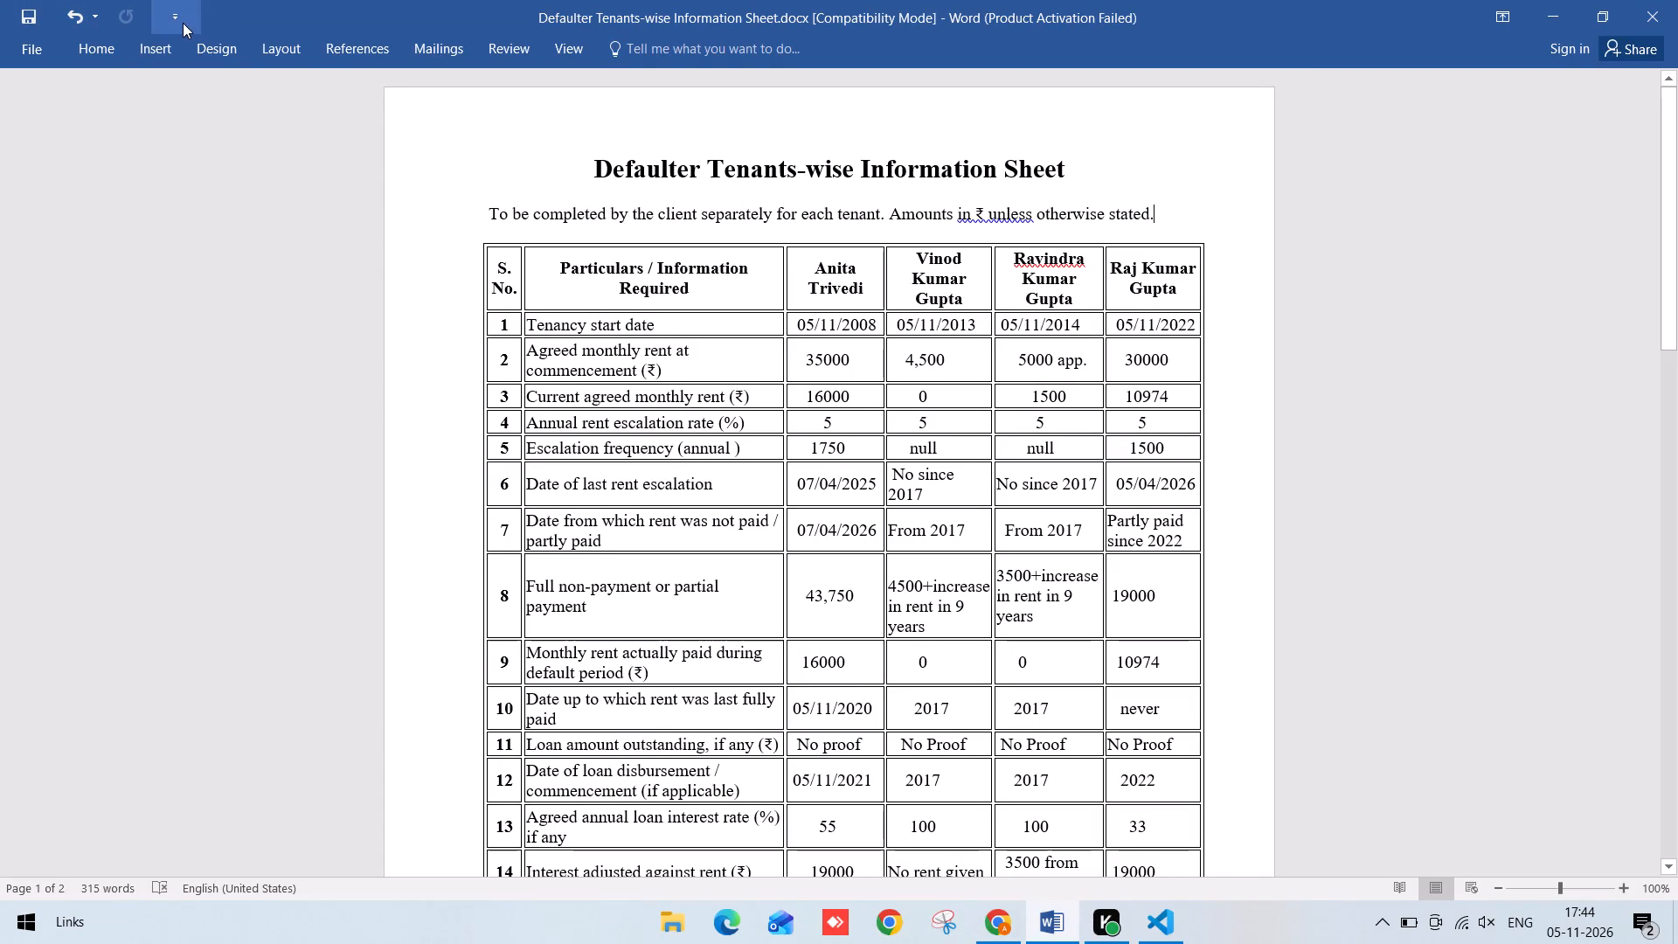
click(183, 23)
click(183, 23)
Save the information sheet once more under its current name and location.
click(33, 54)
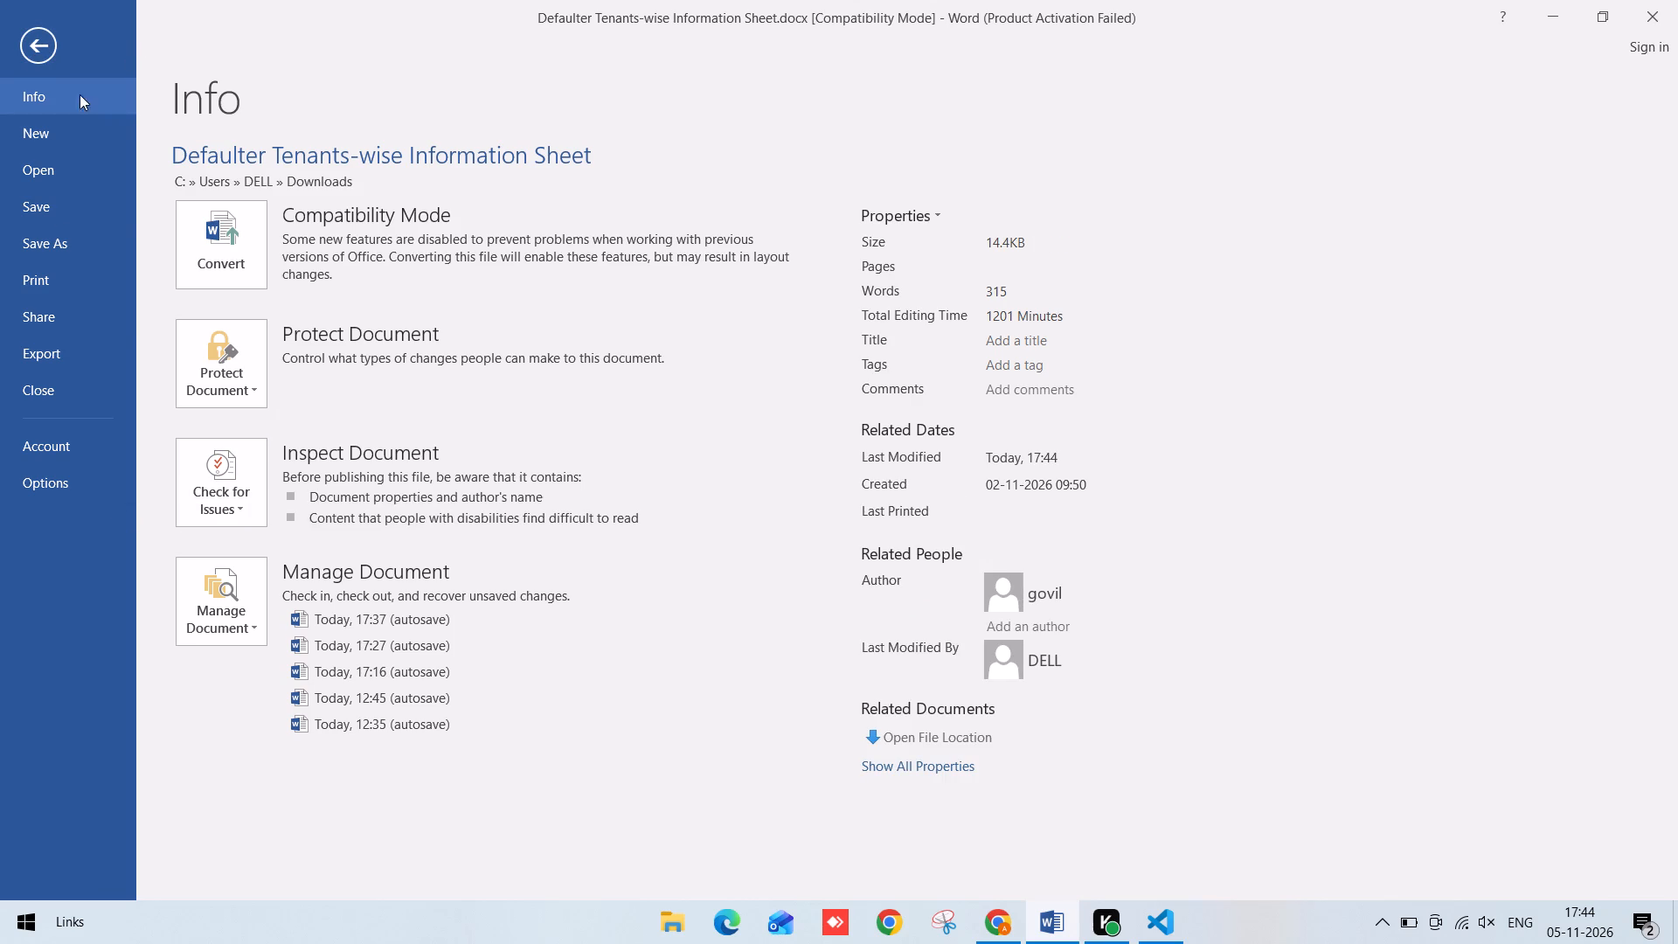
click(43, 205)
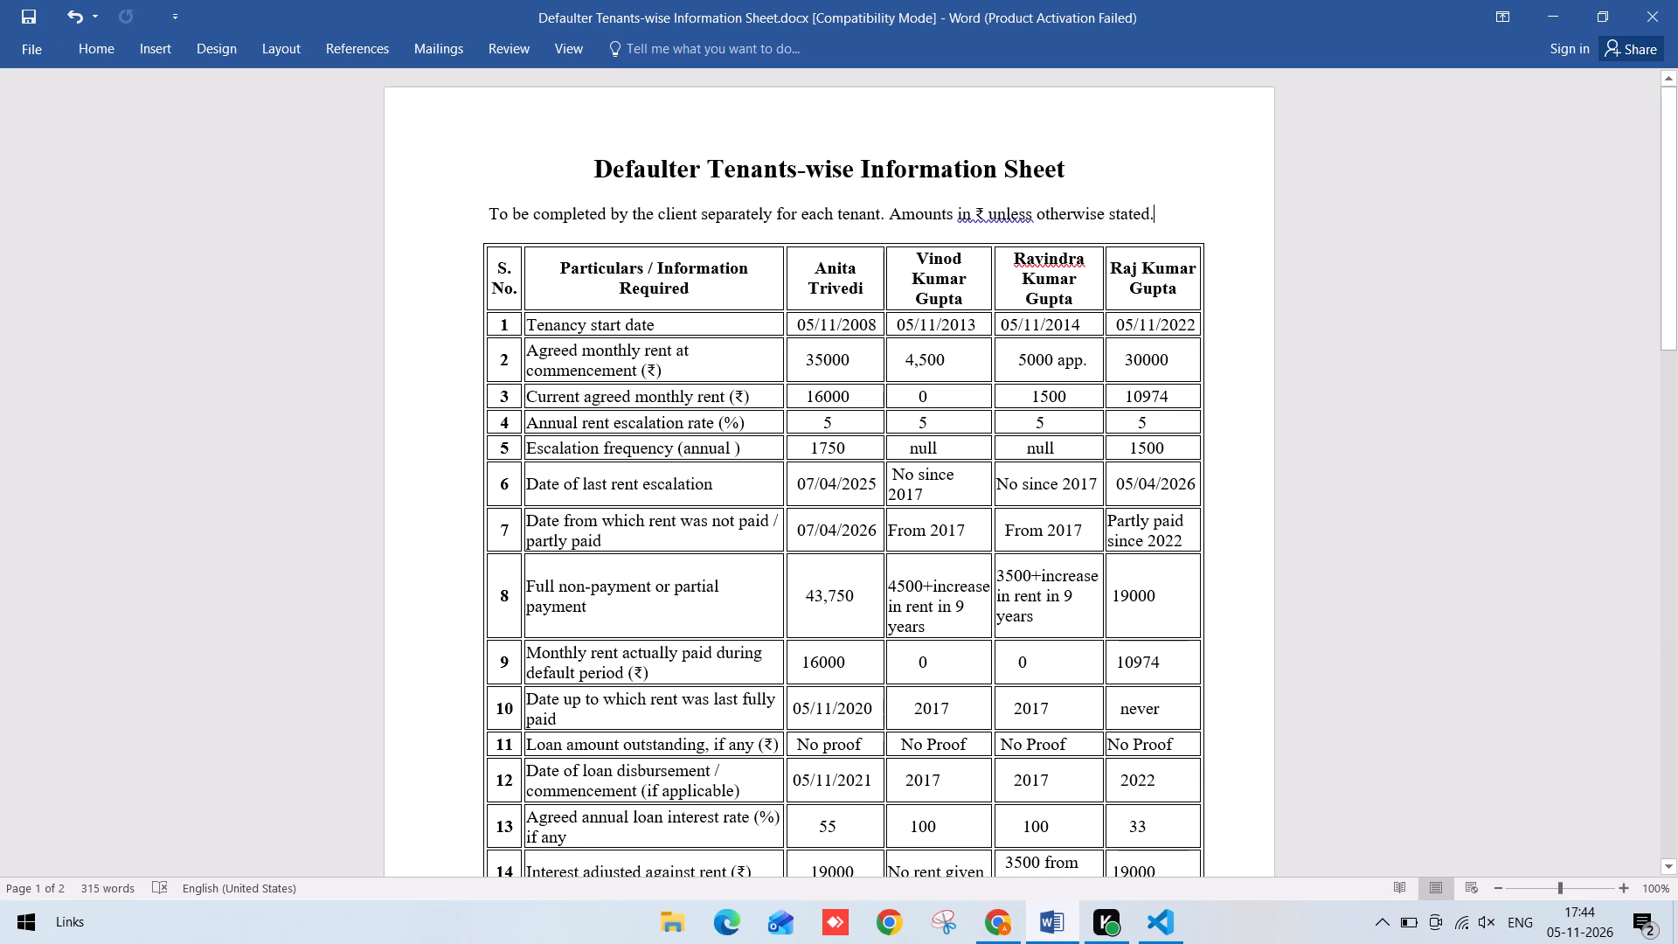
click(33, 29)
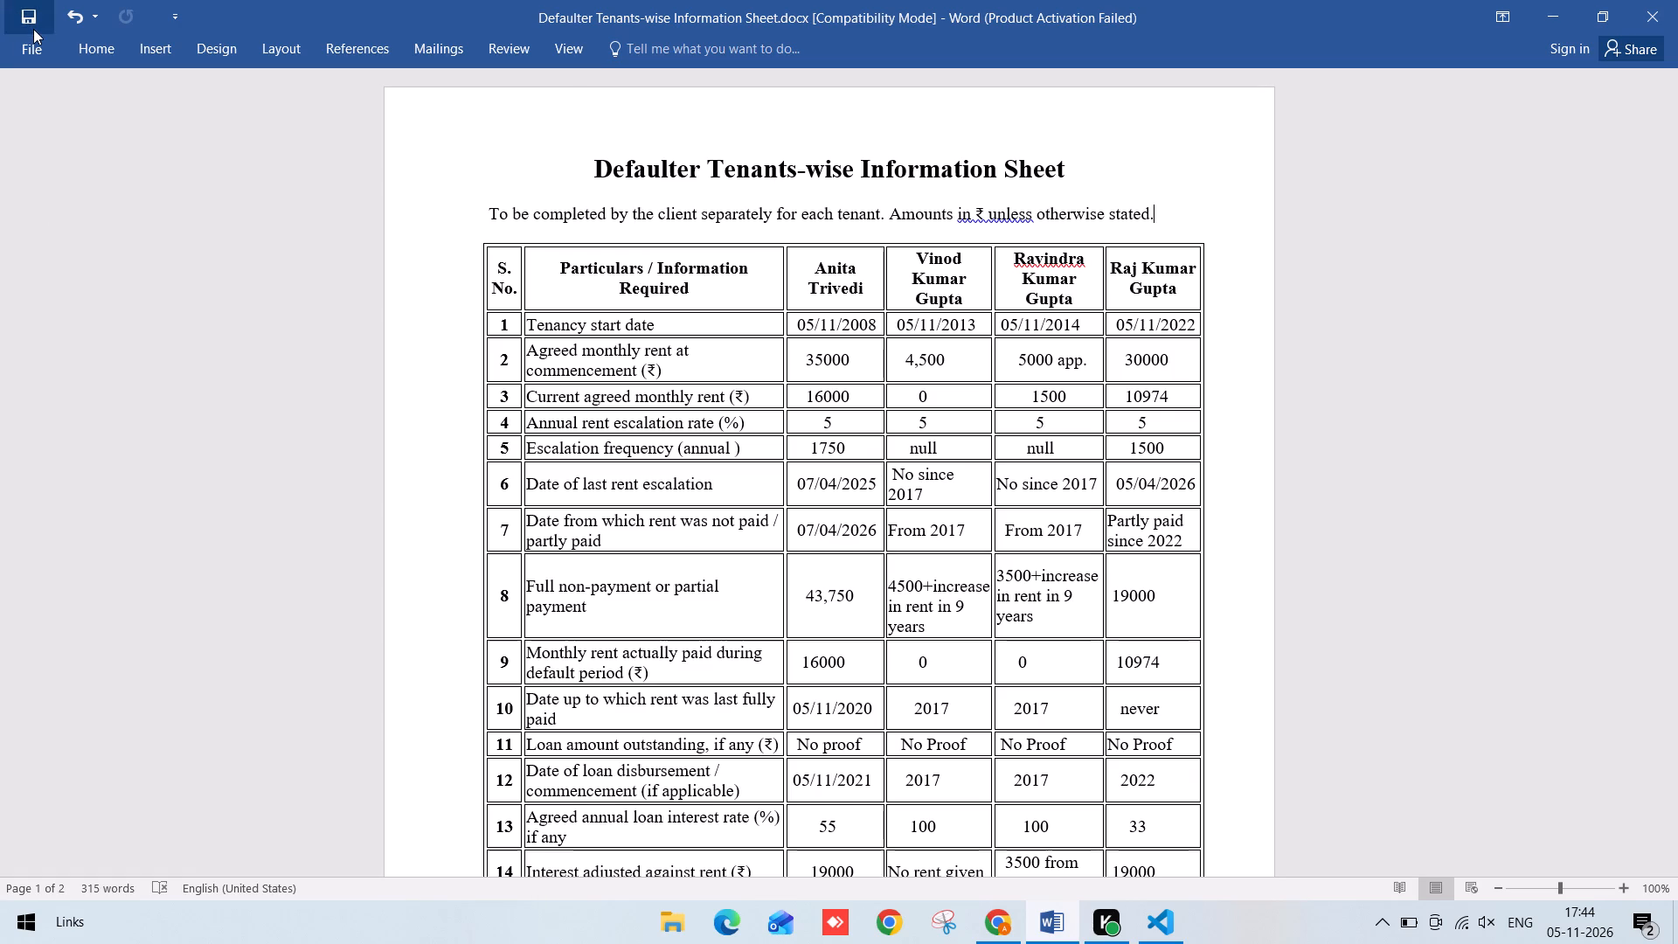
Use Save As to store the sheet in Downloads as Defaulter Tenants-wise Information Sheet.docx, accepting the upgrade to the newest file format.
click(36, 55)
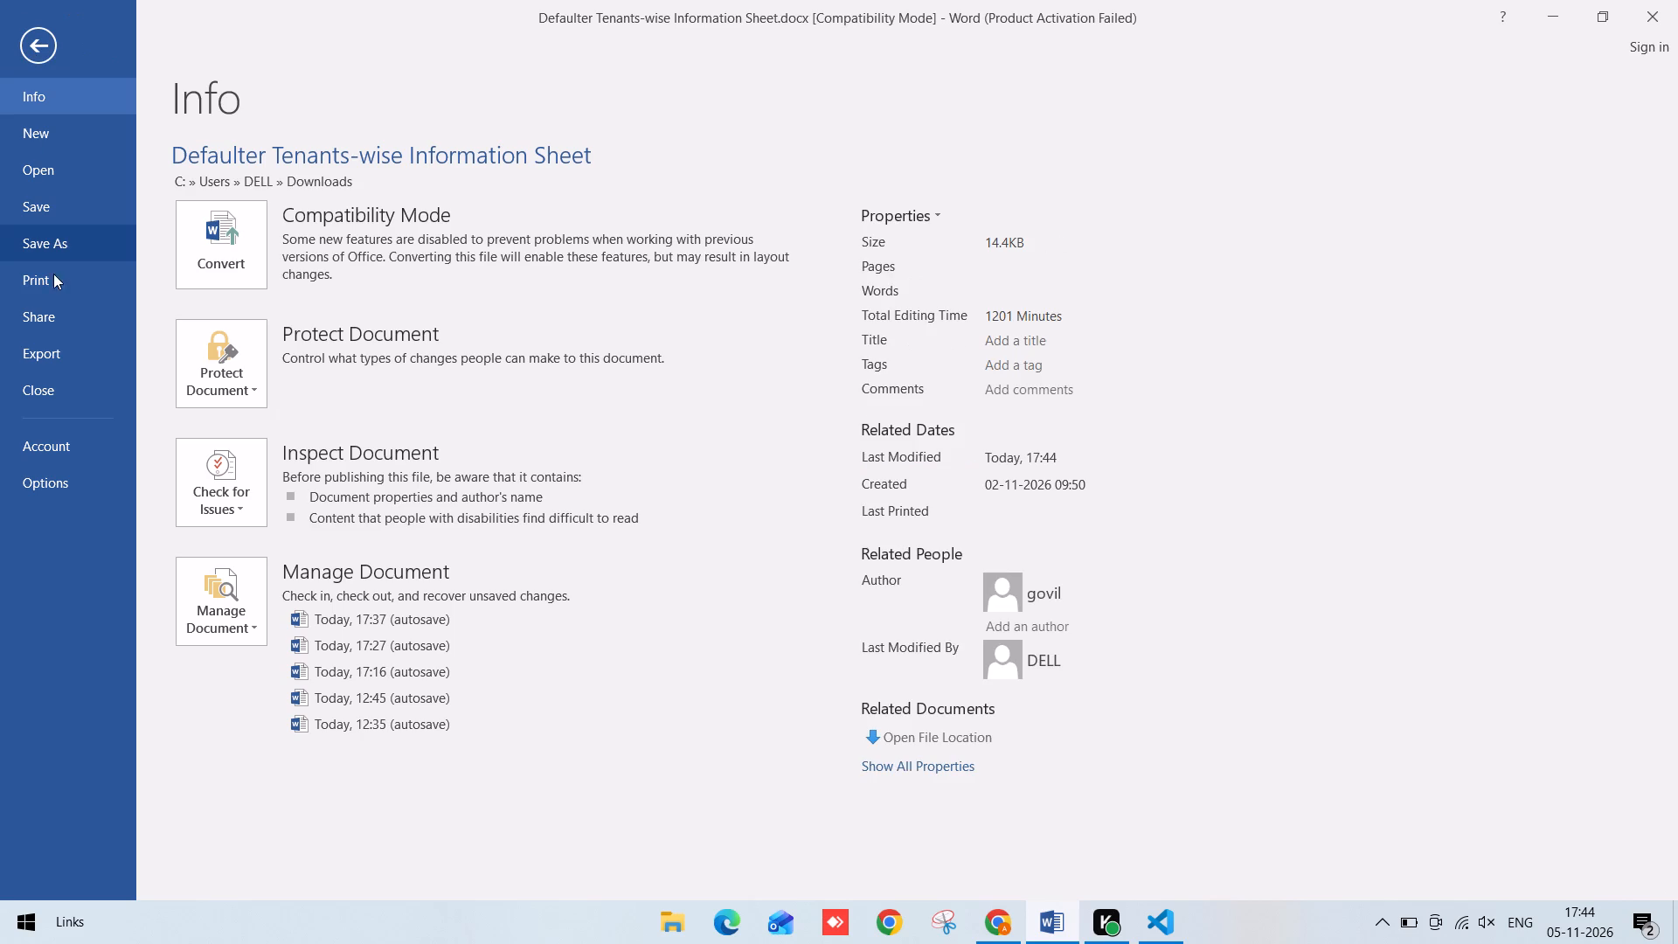
click(52, 237)
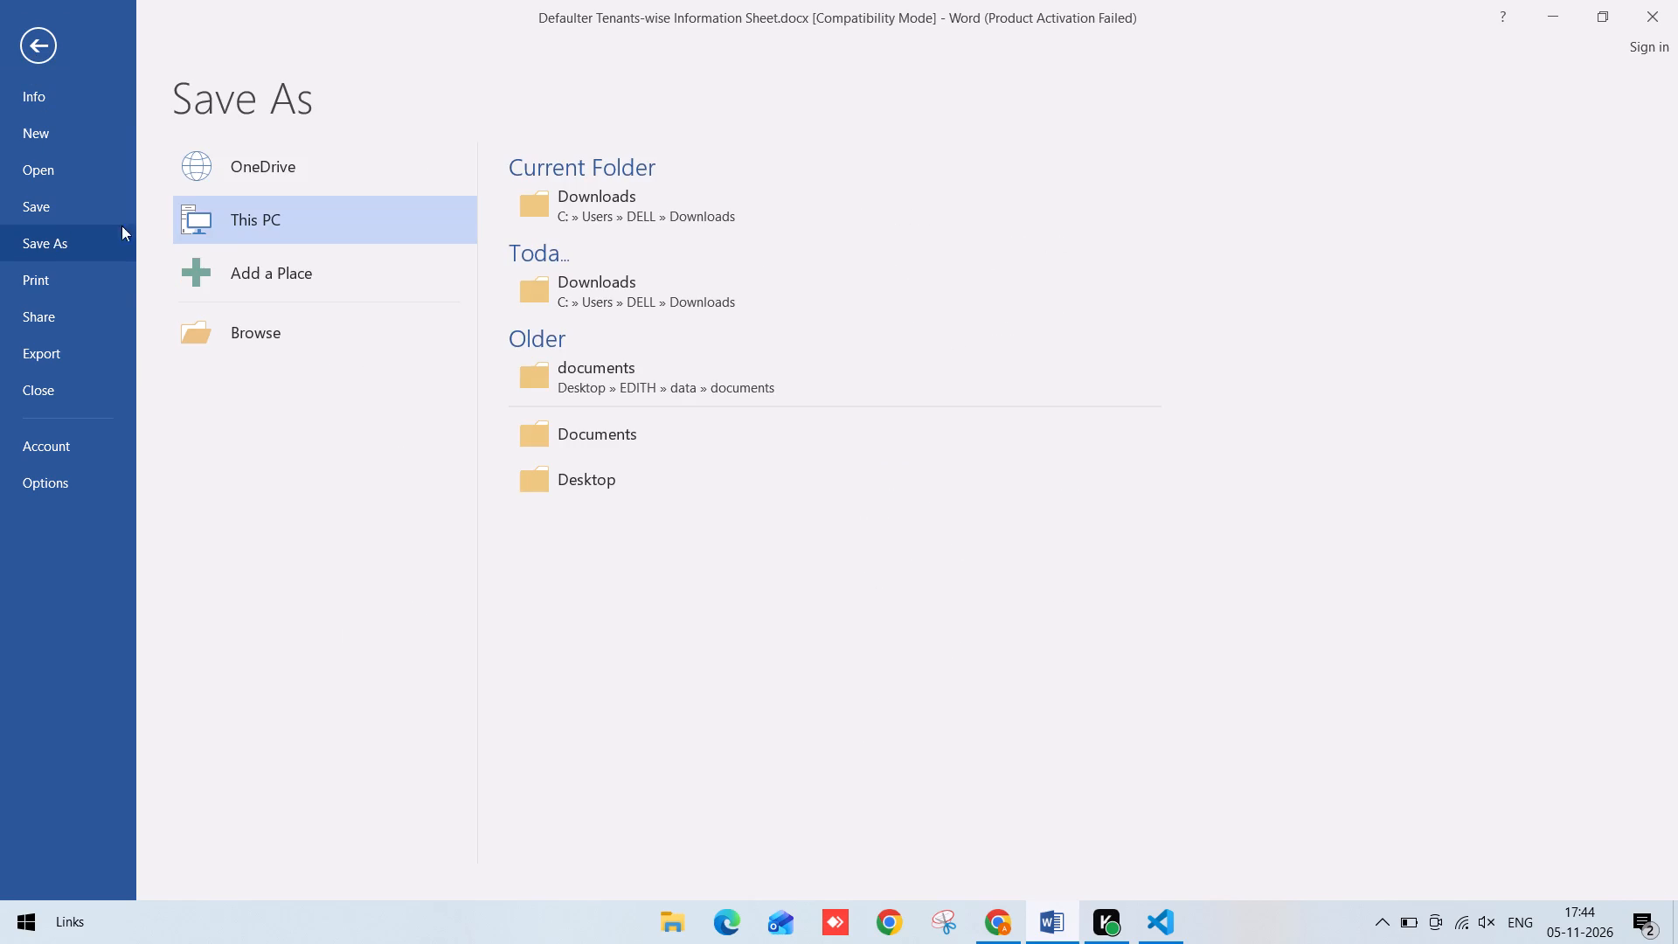
click(295, 228)
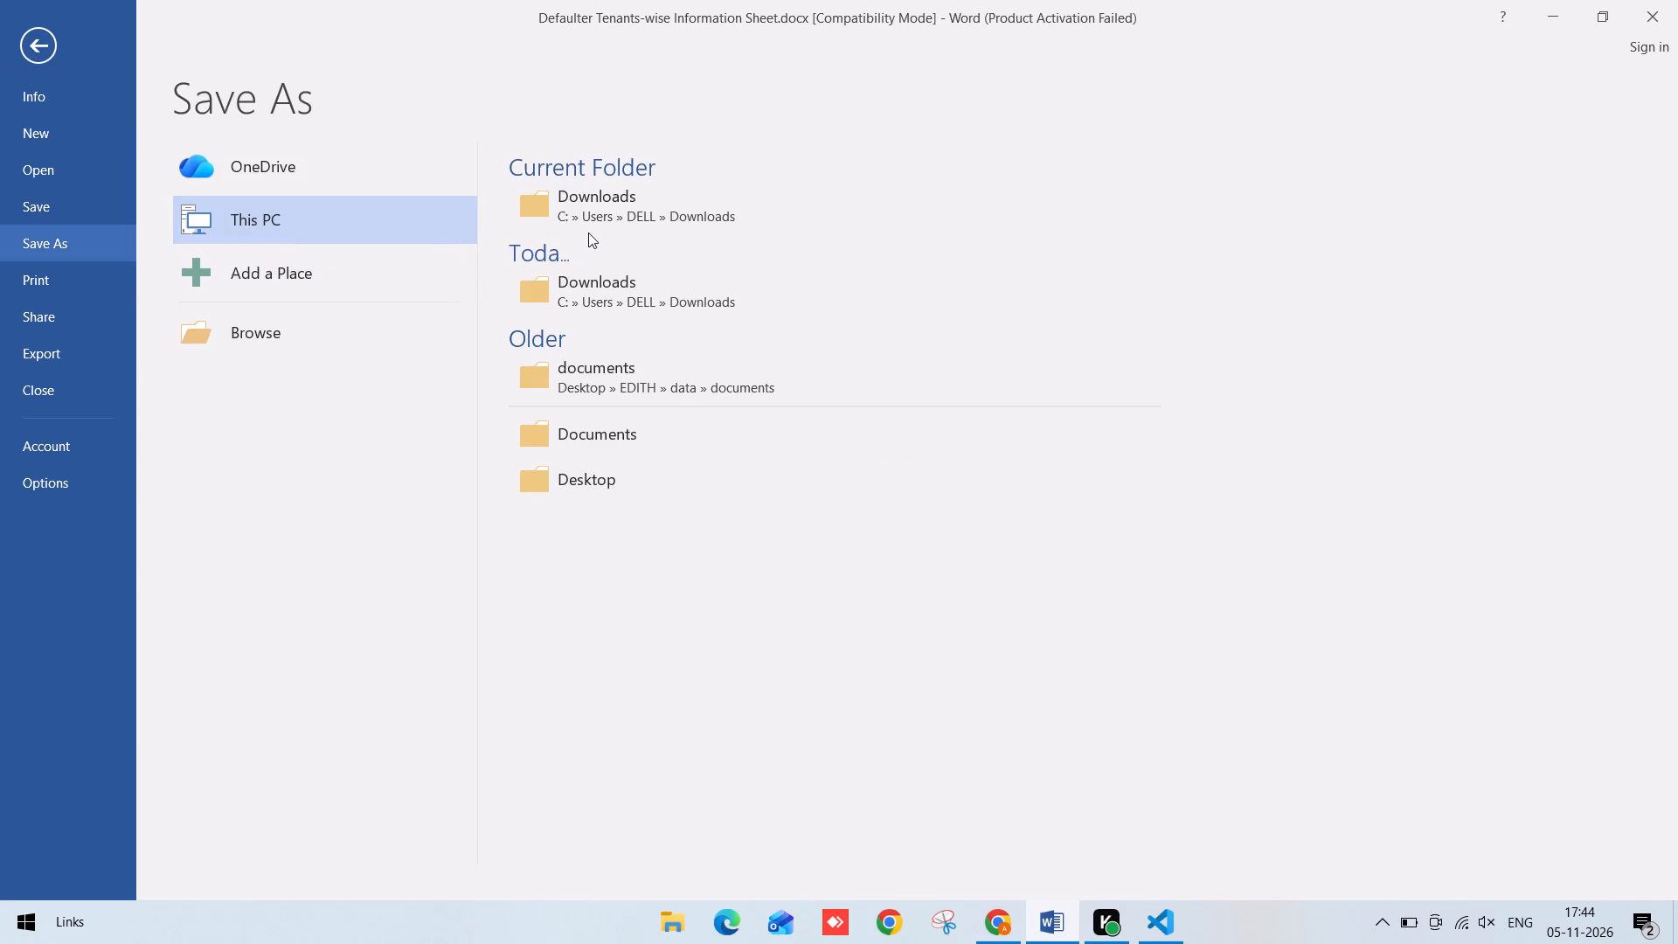
triple_click(332, 207)
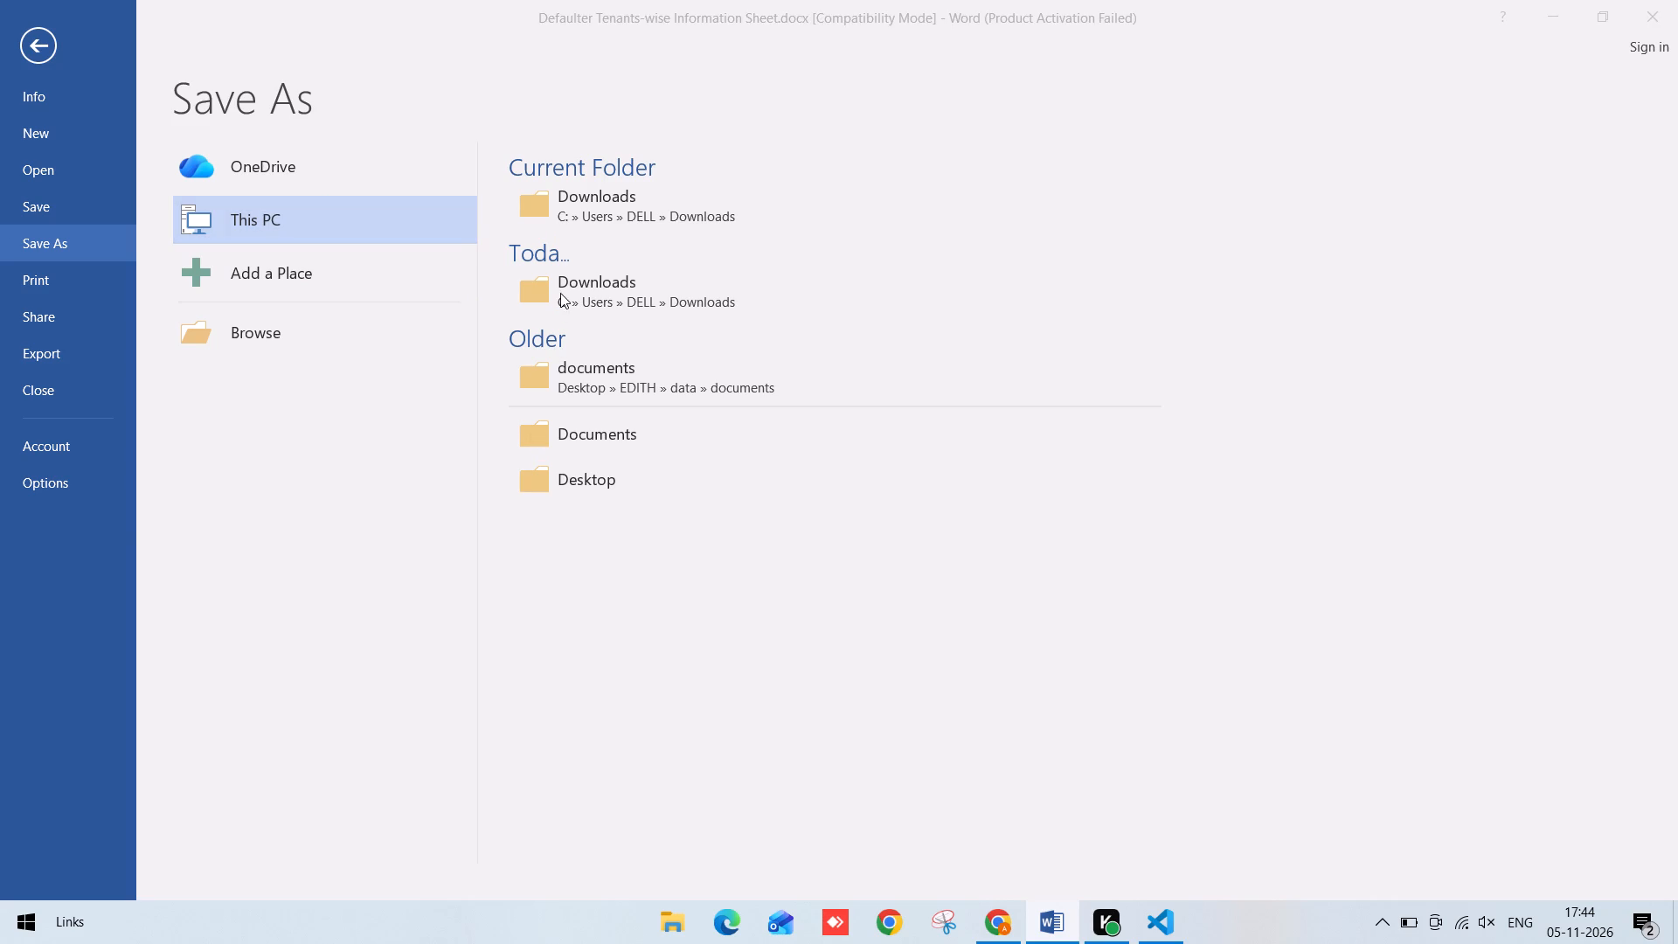
click(516, 372)
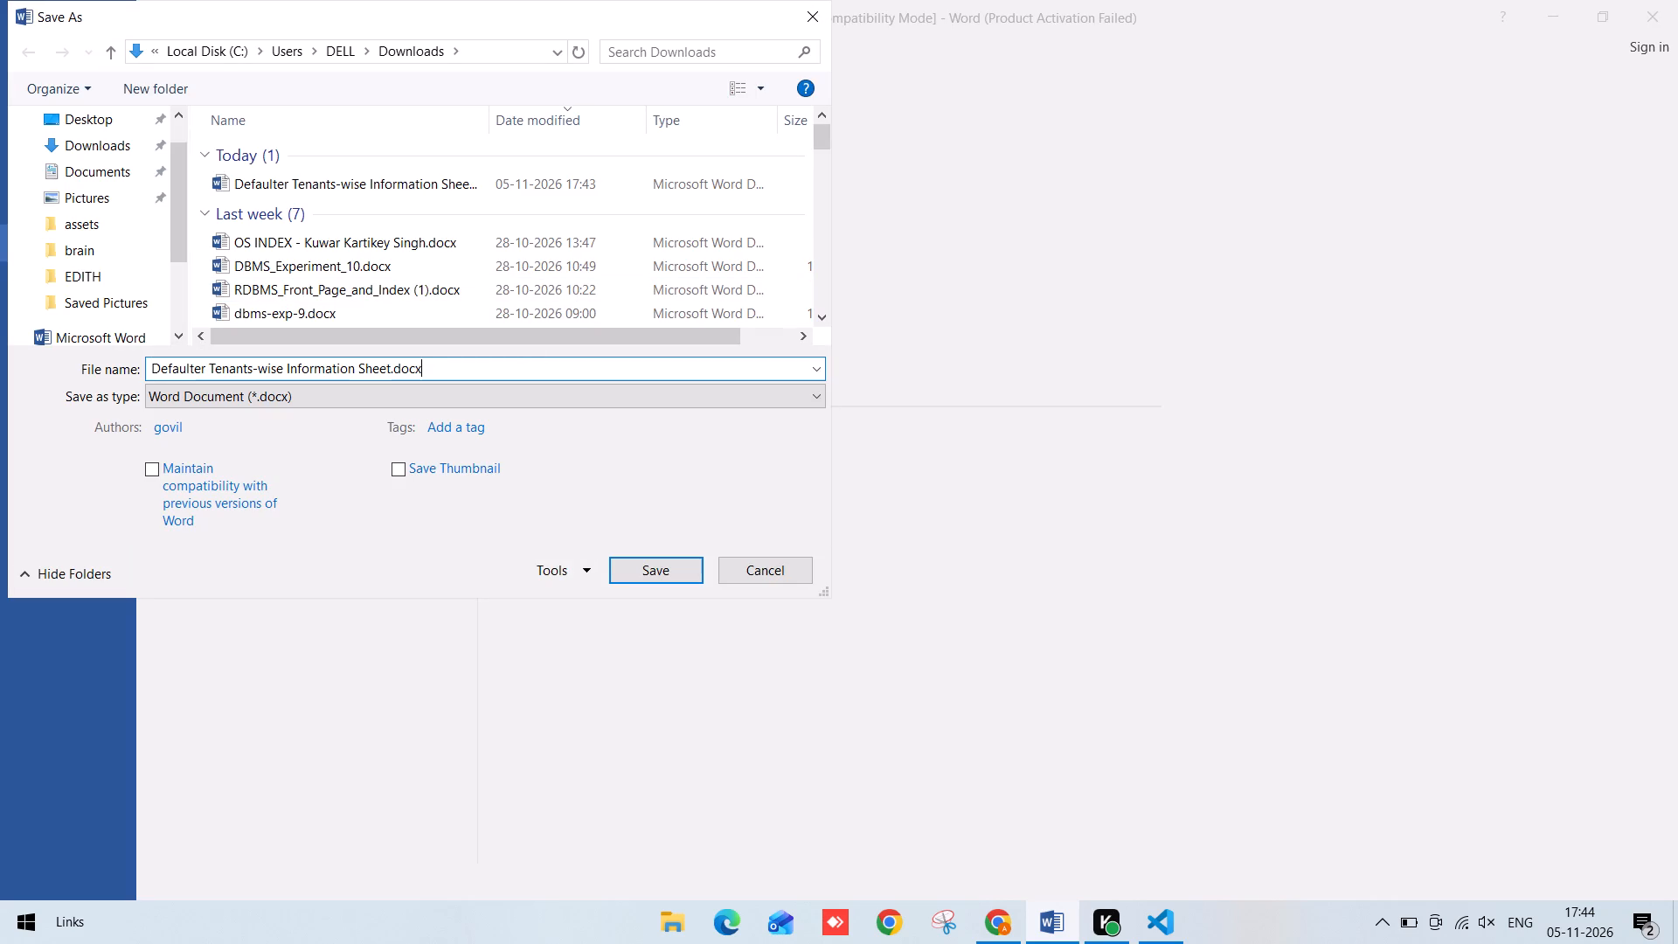
click(516, 372)
click(636, 574)
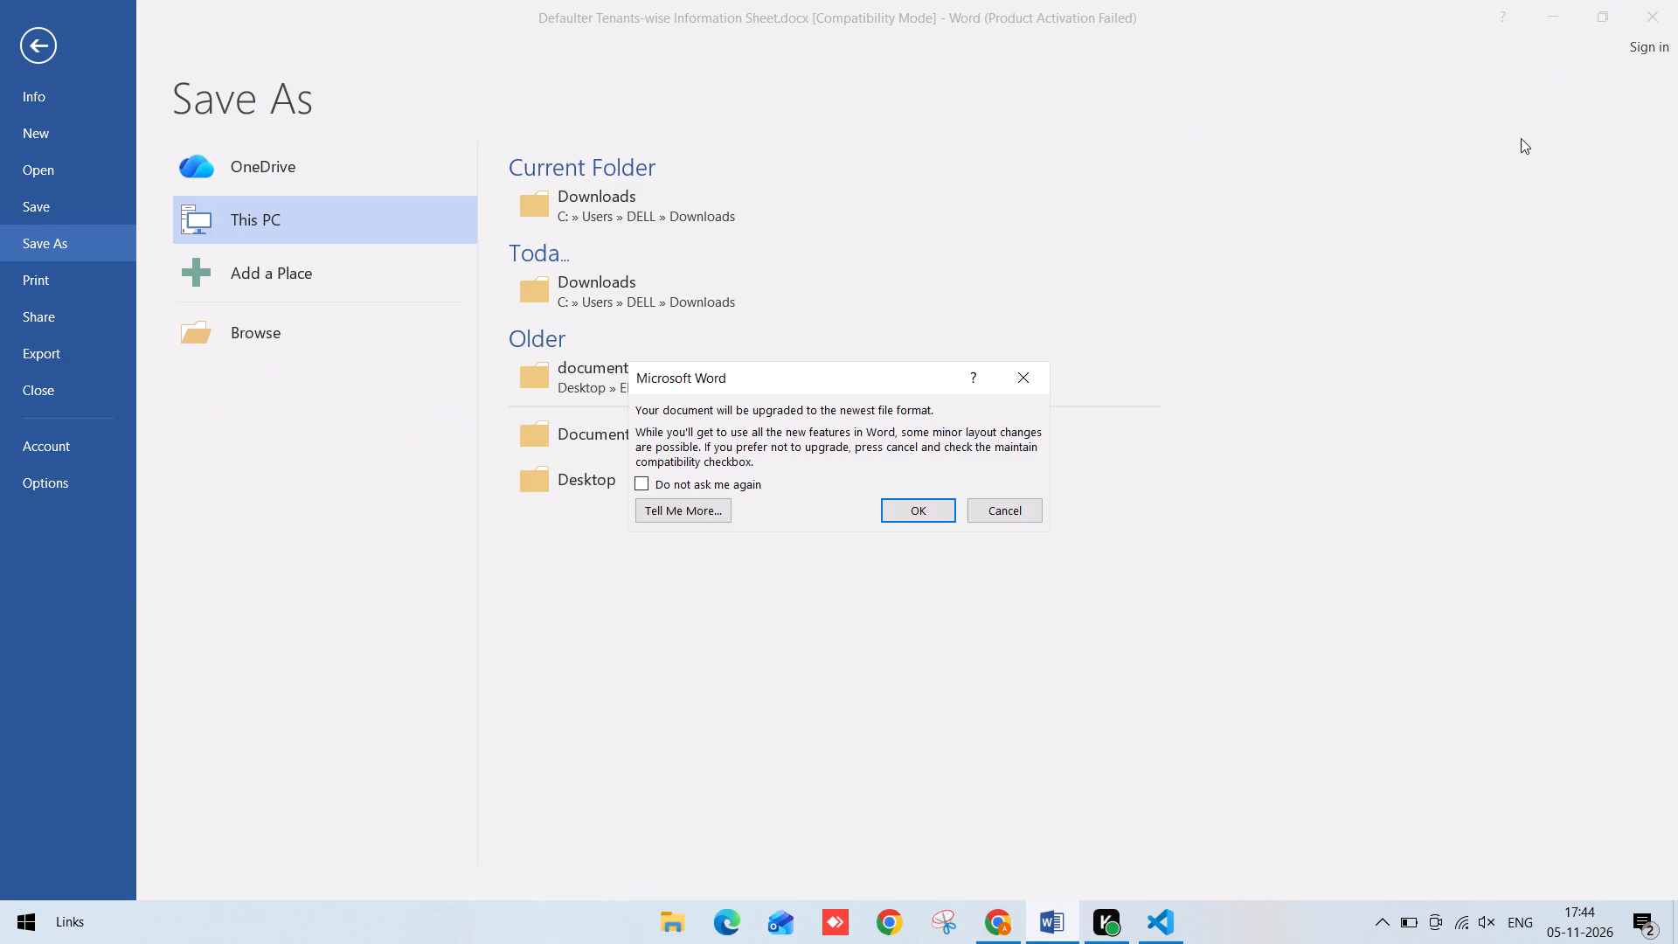
click(945, 510)
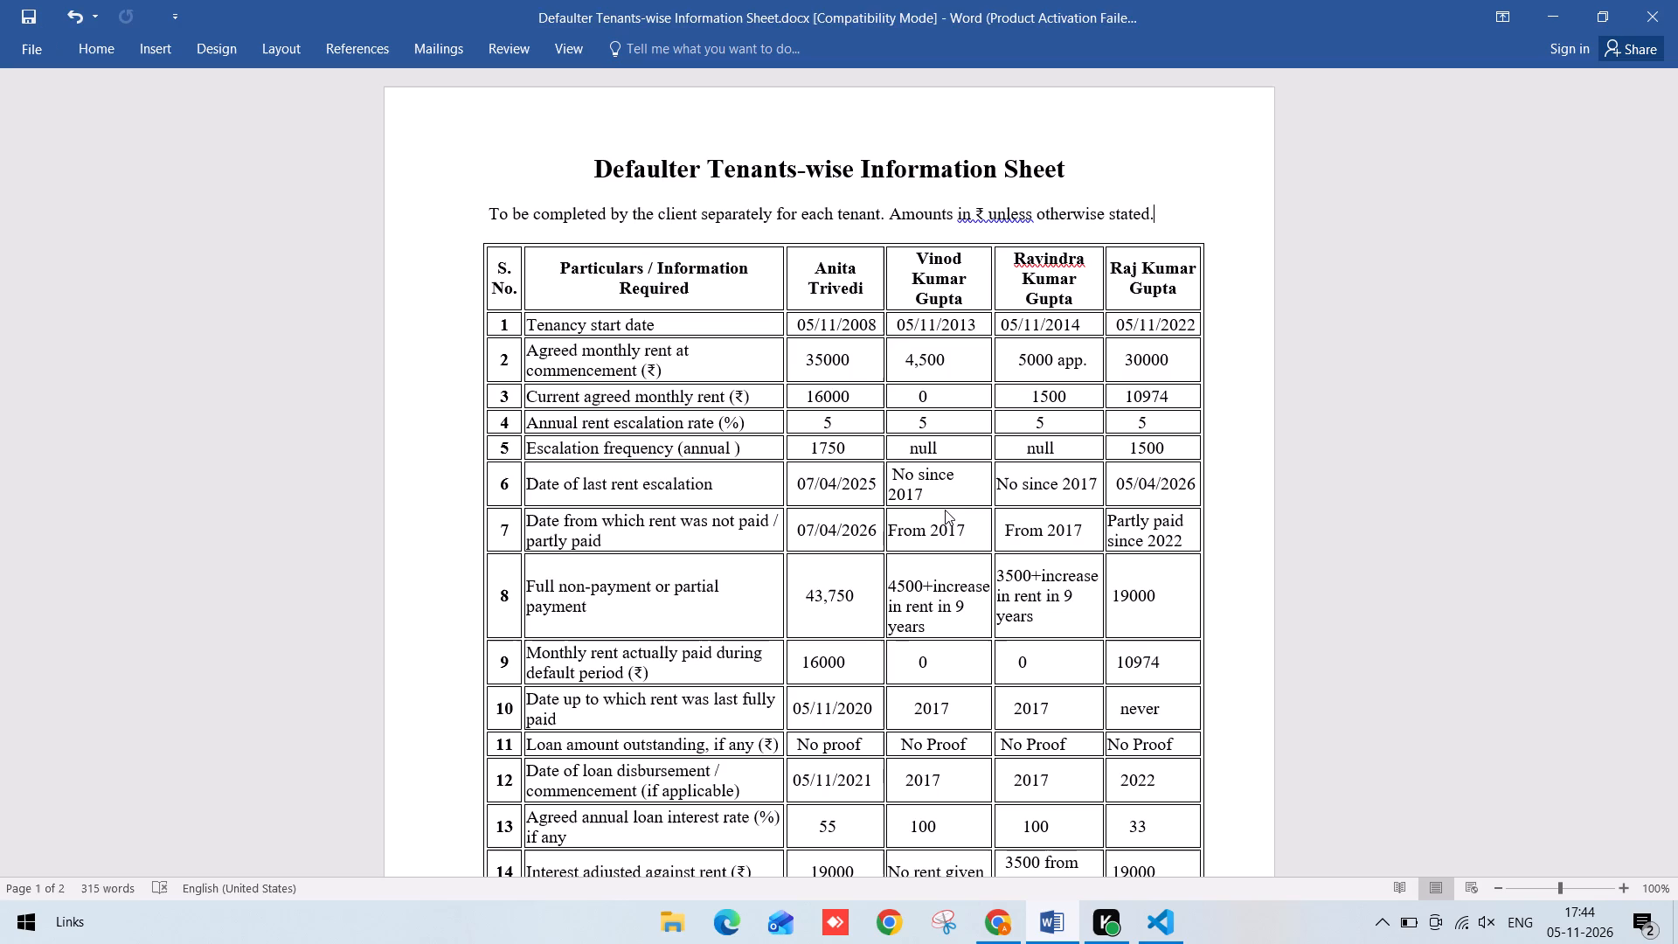